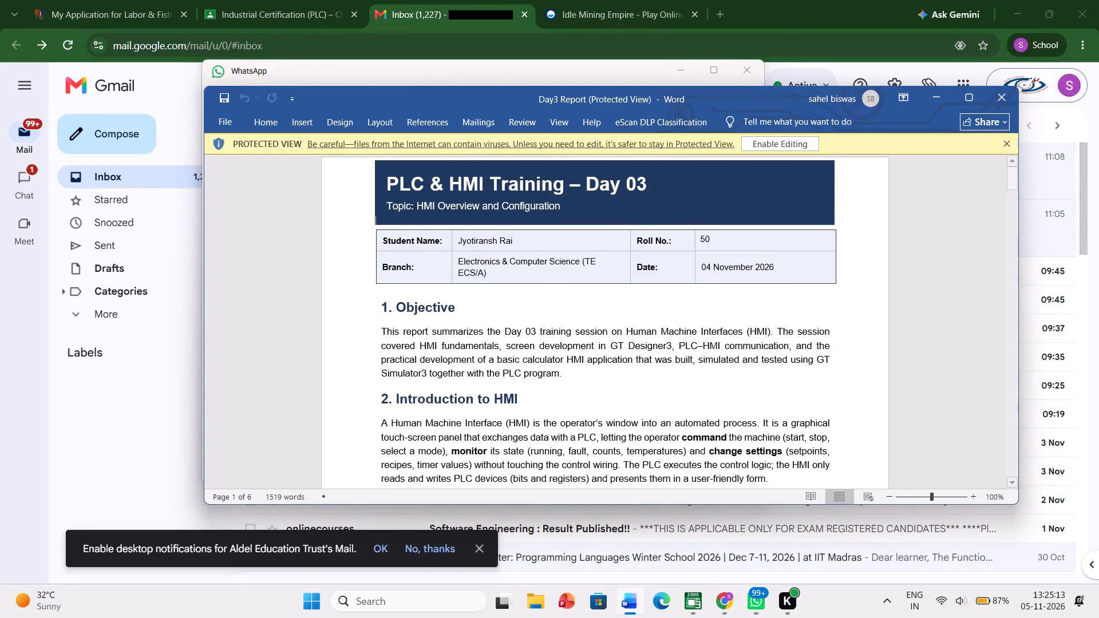
# Enable editing of the protected Day3 Report document and maximize its window.
pyautogui.scroll(-4, 645, 320)
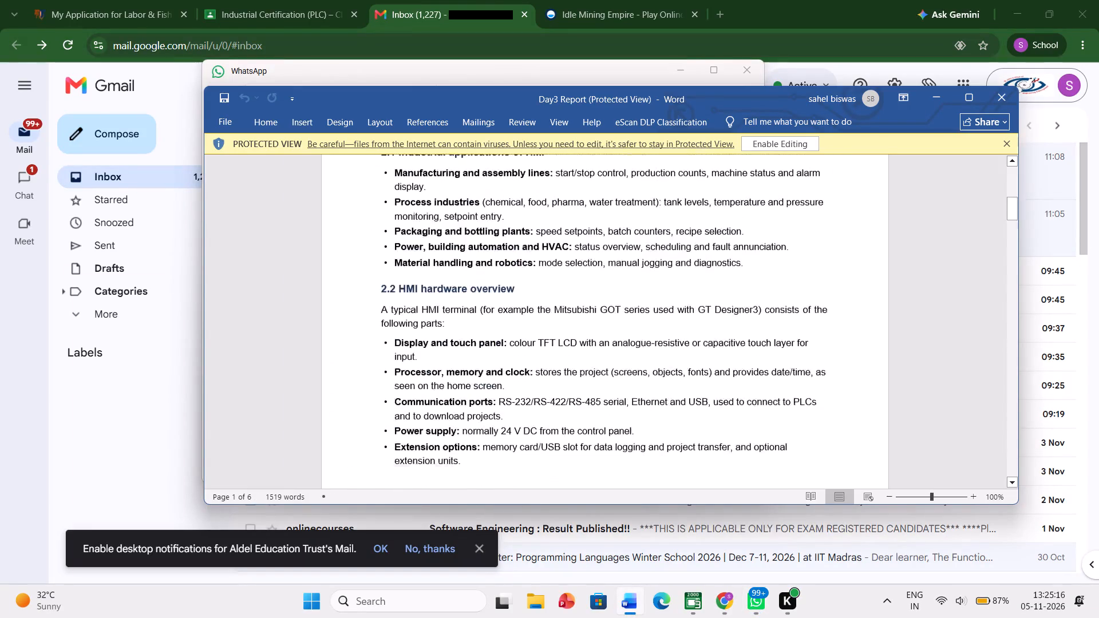
pyautogui.scroll(-4, 645, 320)
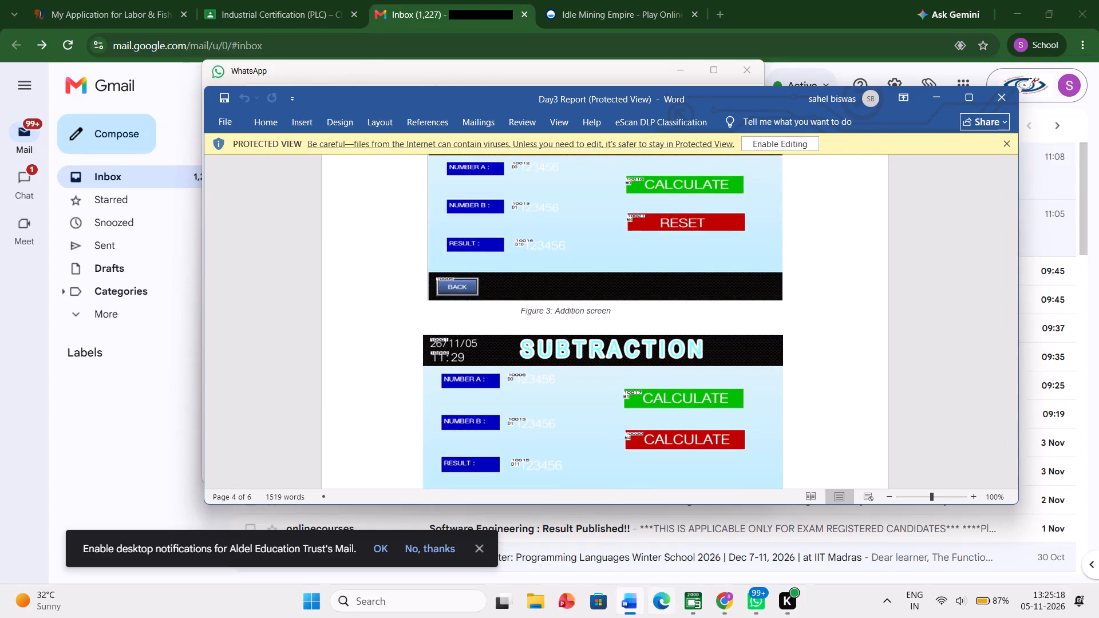
pyautogui.scroll(-2, 743, 357)
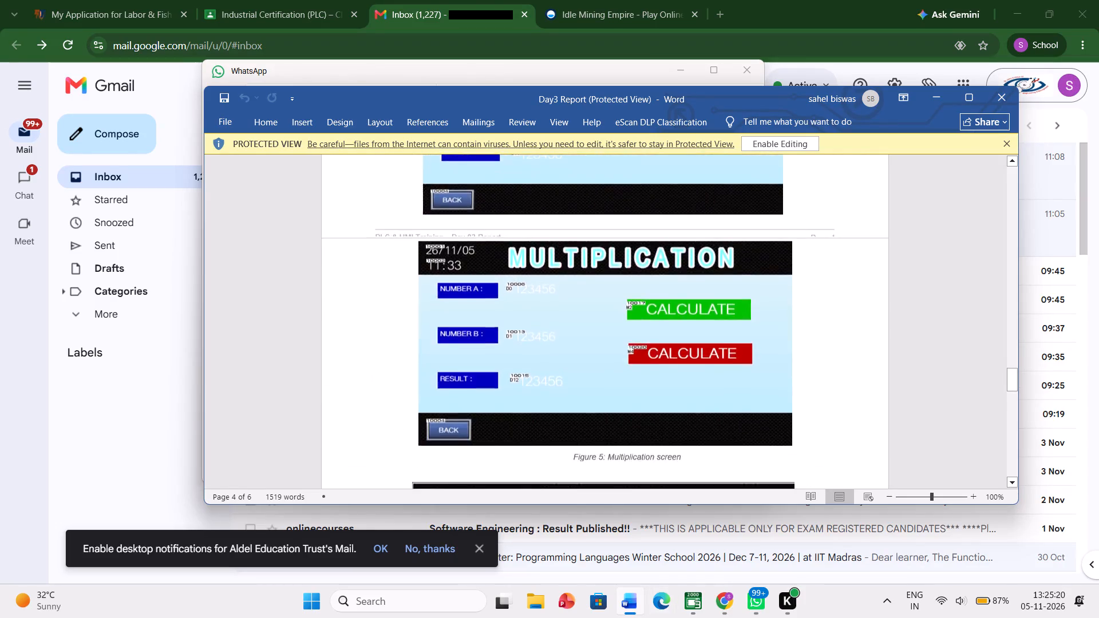
pyautogui.scroll(-1, 743, 357)
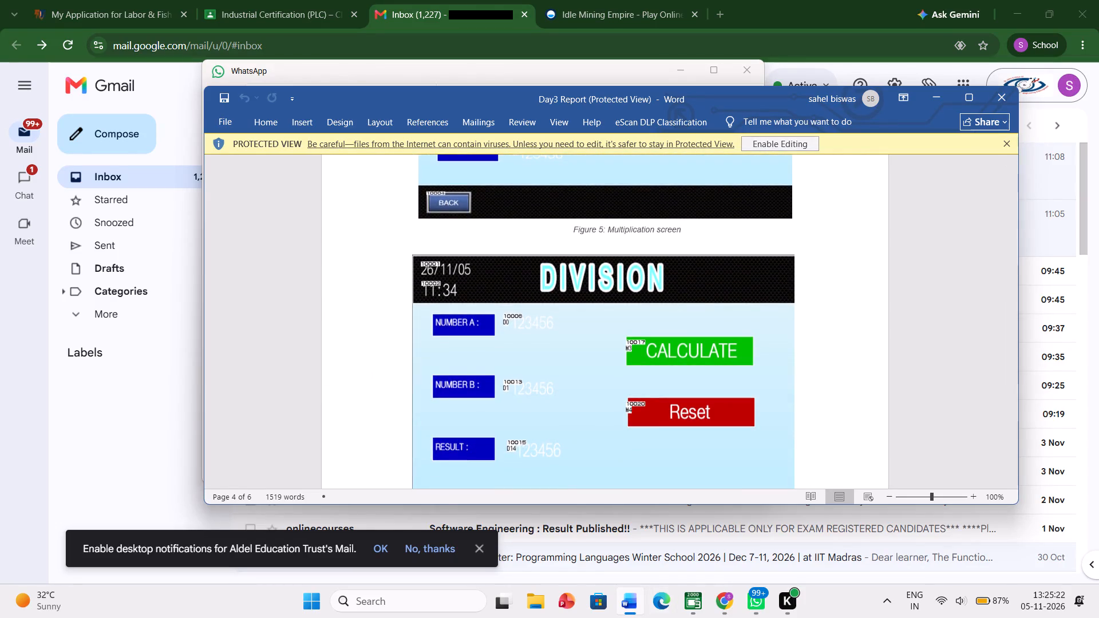
pyautogui.click(780, 141)
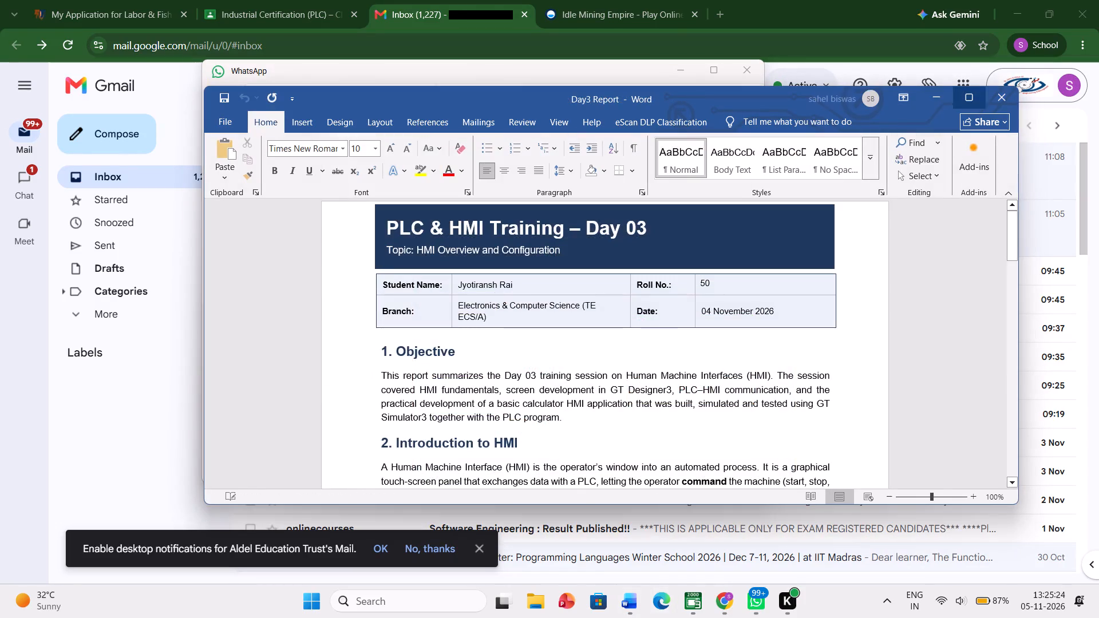
pyautogui.click(964, 92)
# Review the whole training report, including the PLC ladder program and the calculator operation screen figures in section 7.
pyautogui.scroll(3, 657, 298)
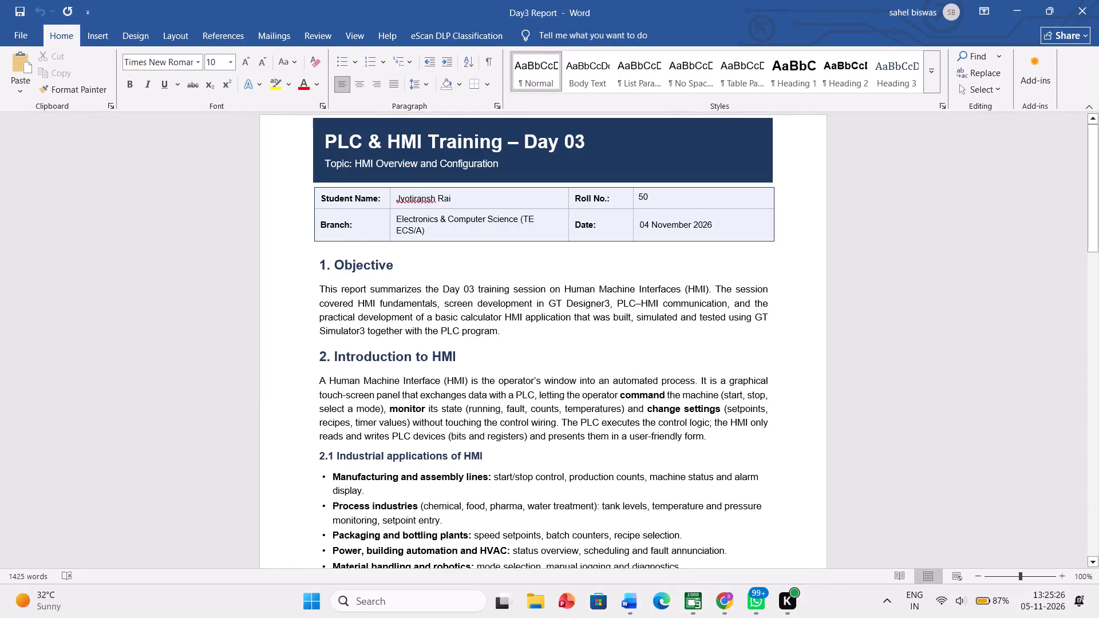
pyautogui.scroll(-11, 657, 298)
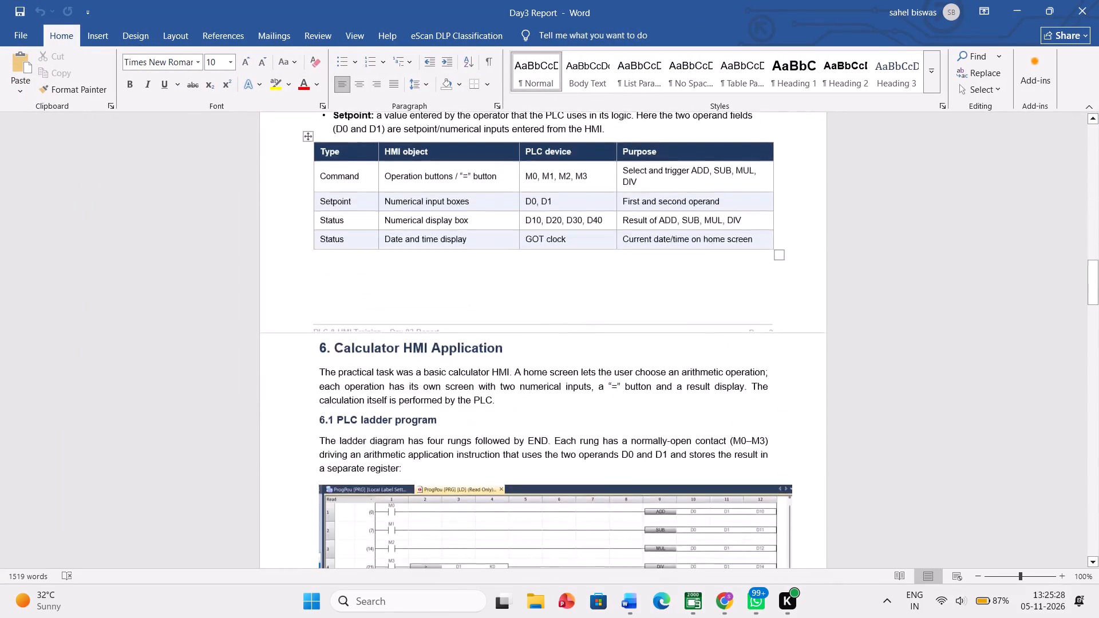
pyautogui.scroll(-2, 657, 298)
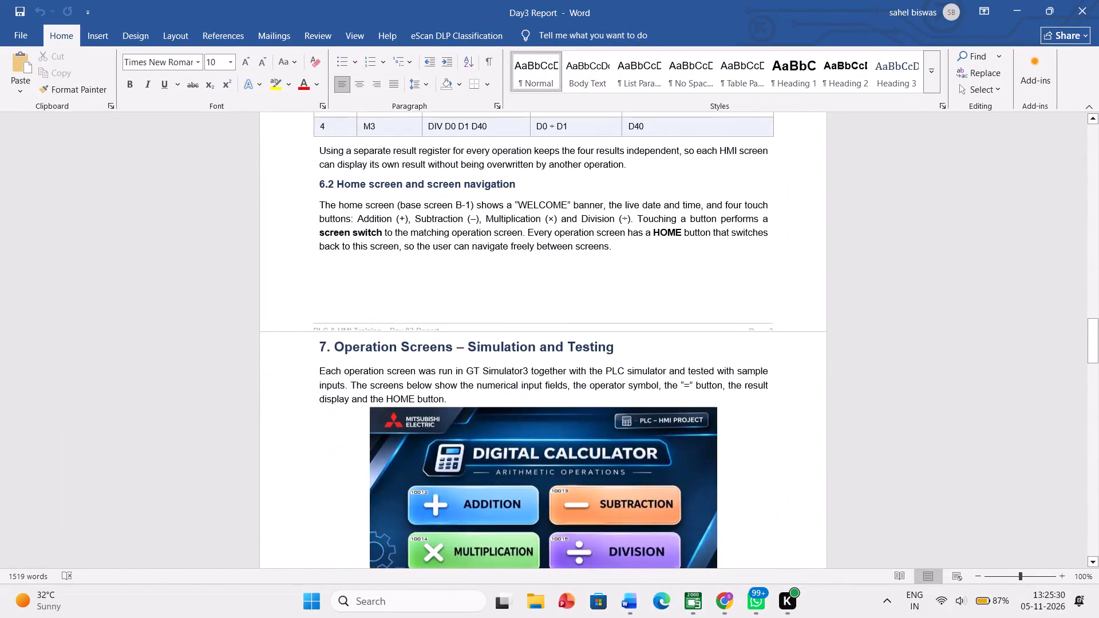
pyautogui.scroll(-6, 657, 298)
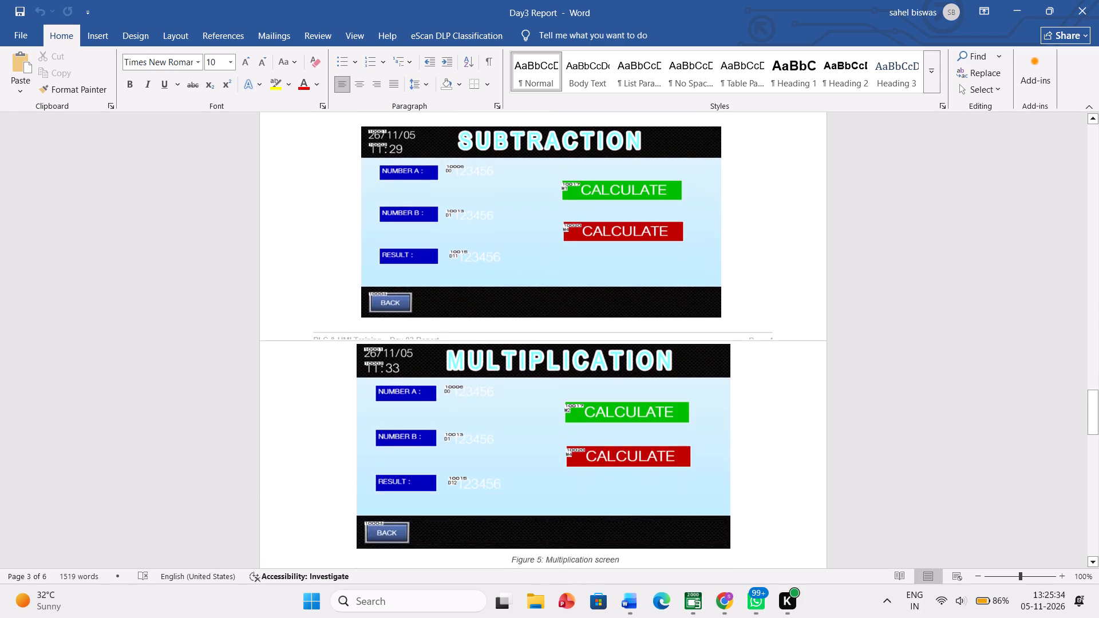
pyautogui.scroll(-1, 657, 298)
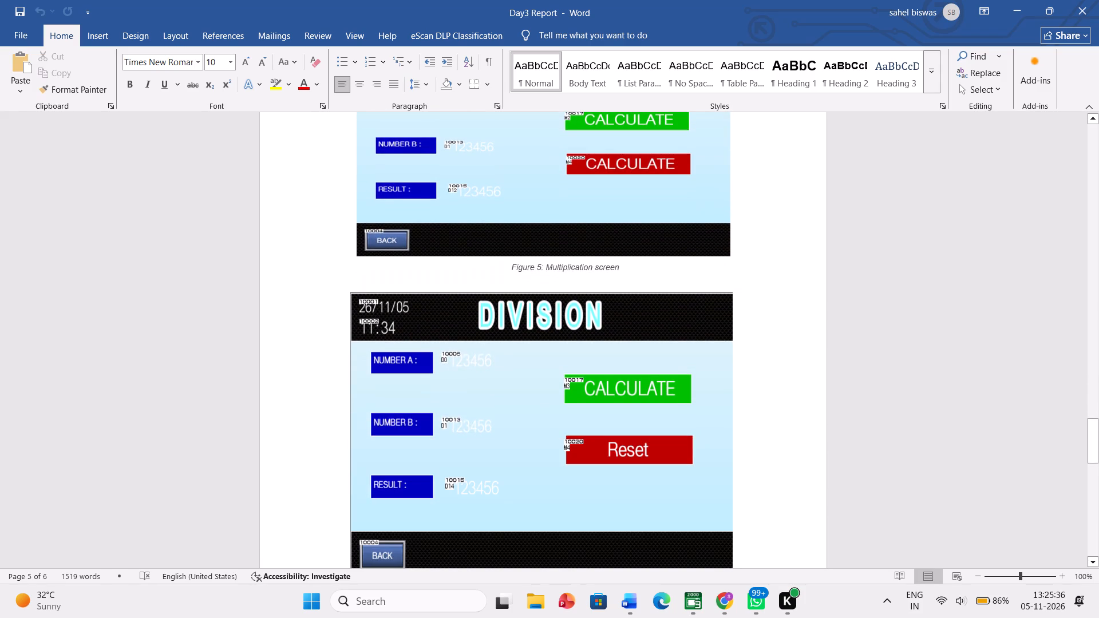
pyautogui.scroll(-2, 657, 298)
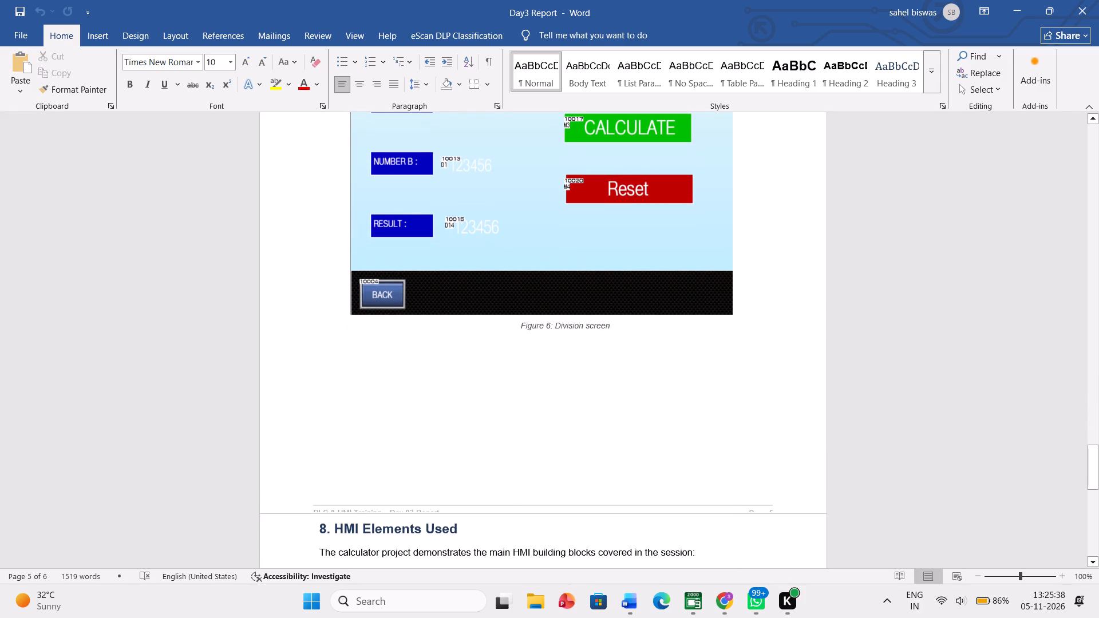
pyautogui.scroll(4, 657, 298)
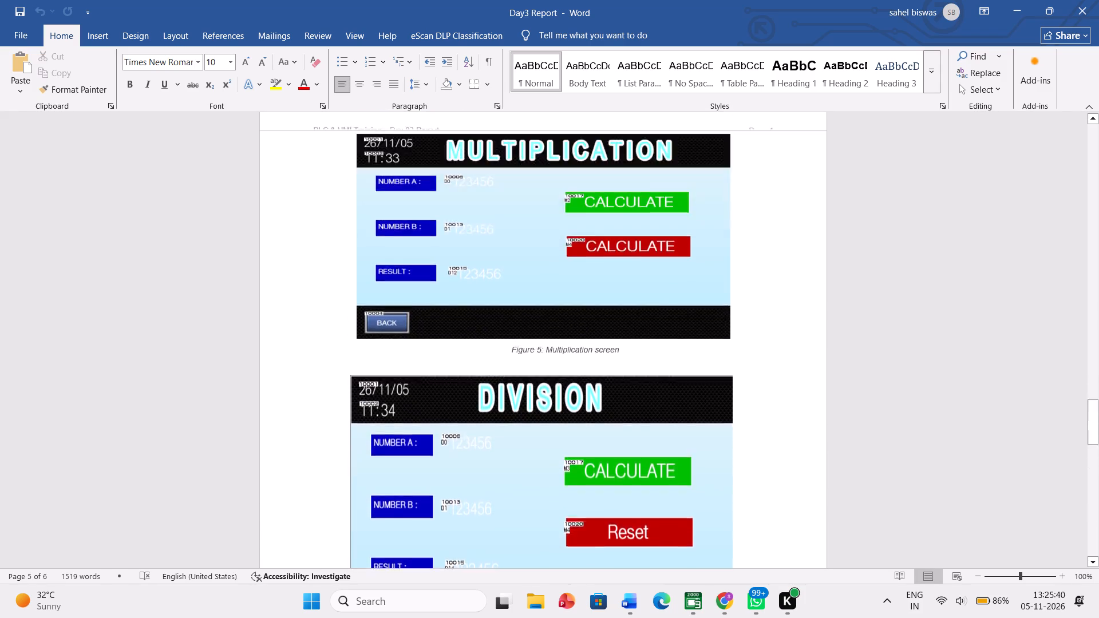
pyautogui.scroll(2, 657, 298)
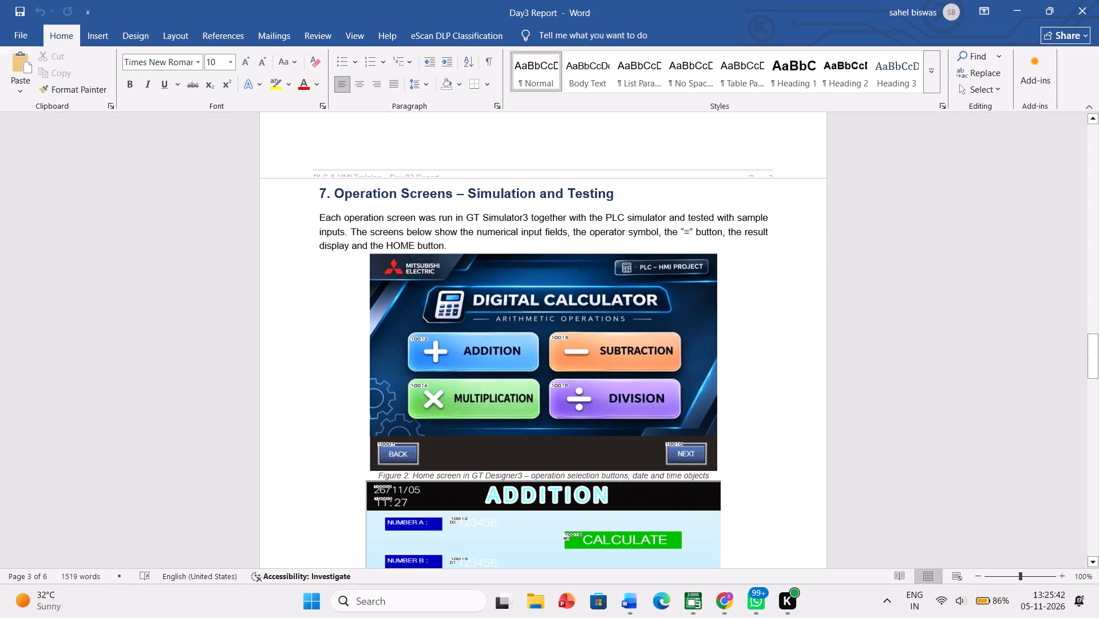
pyautogui.scroll(1, 657, 298)
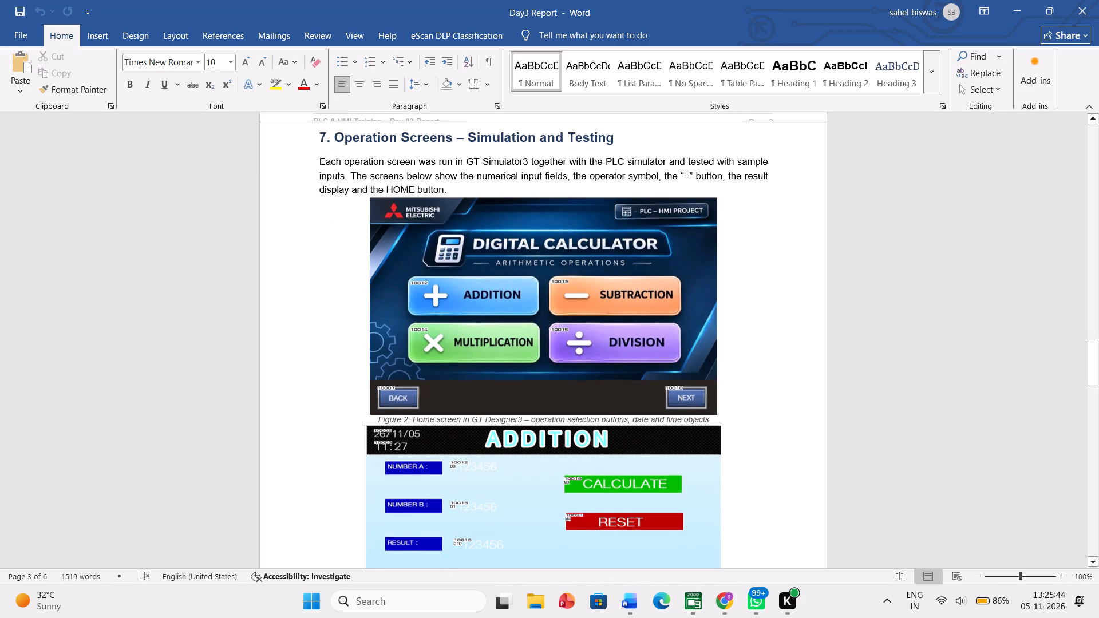
pyautogui.scroll(16, 657, 298)
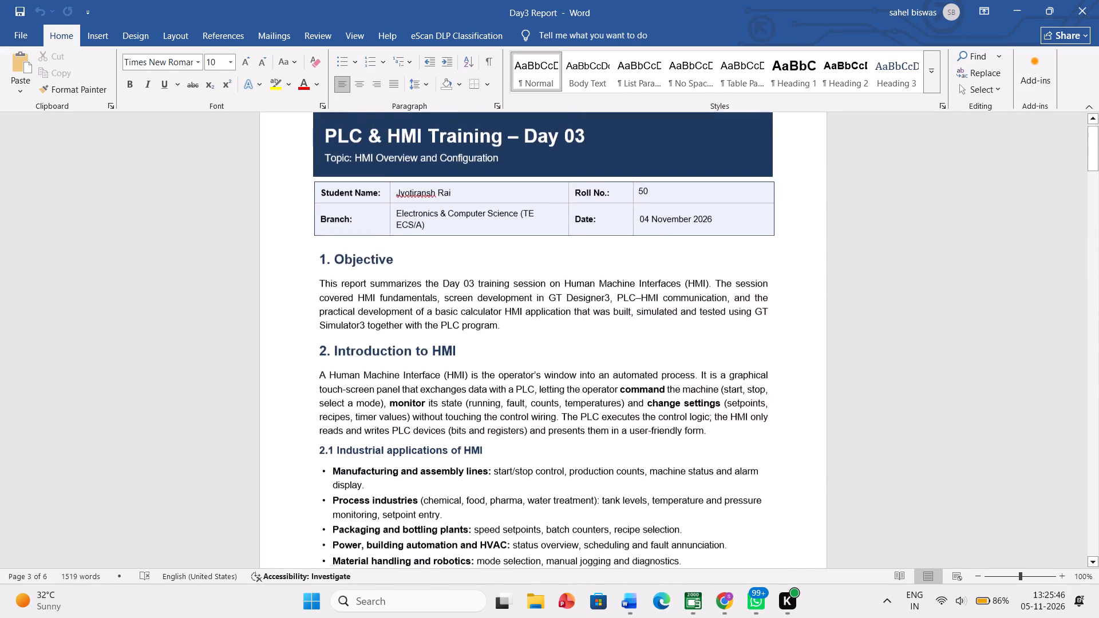
pyautogui.scroll(11, 657, 298)
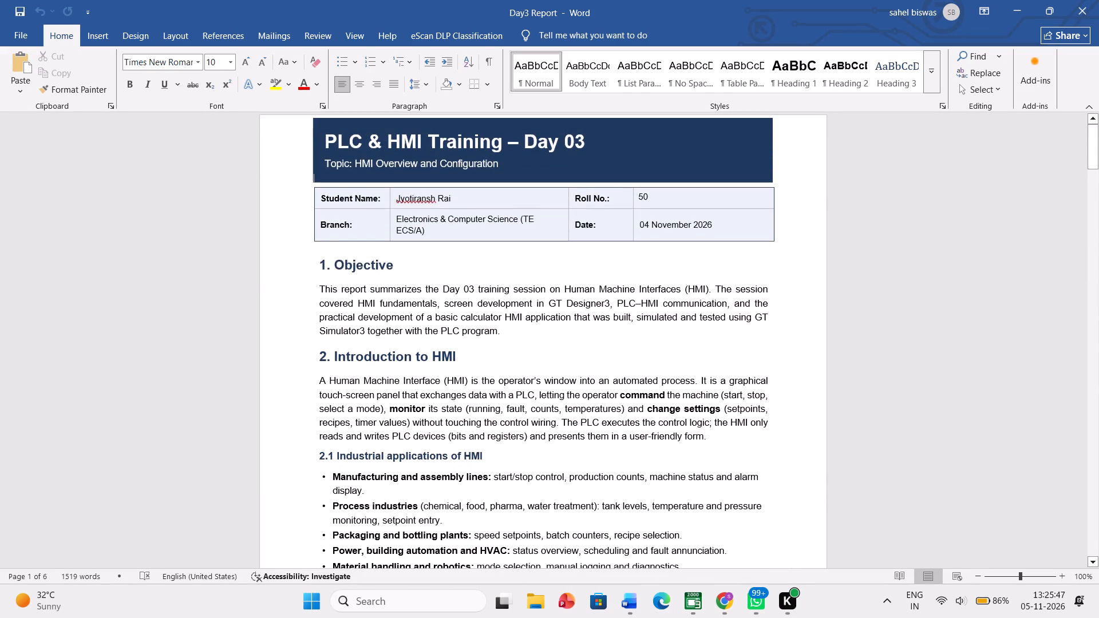
pyautogui.scroll(18, 511, 295)
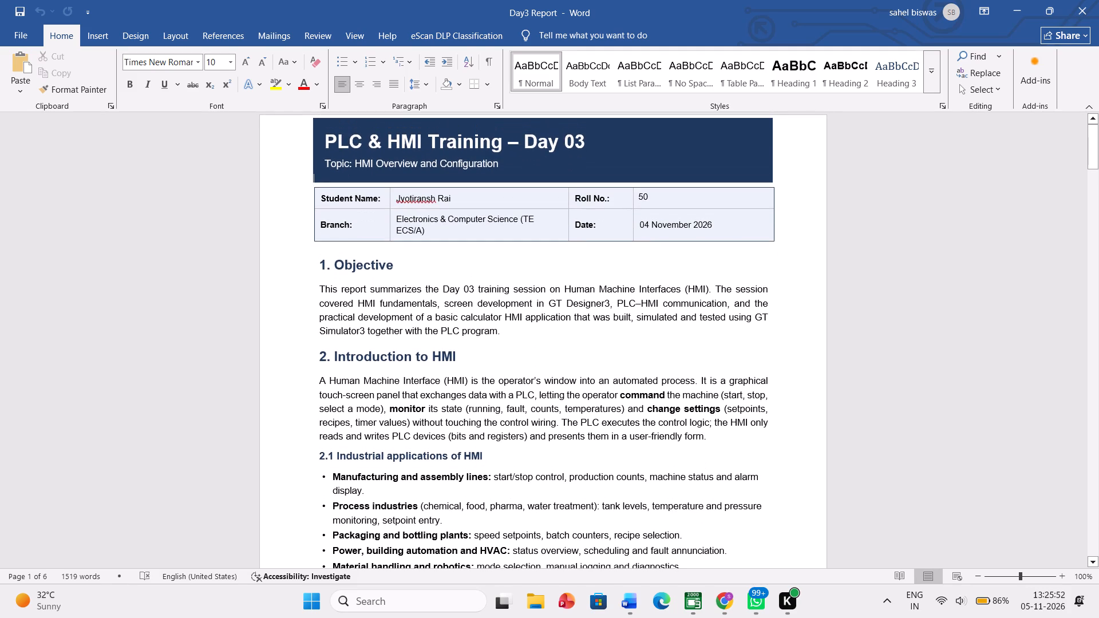
# Replace the Student Name entry in the report's header table with the new student's full name.
pyautogui.click(489, 197)
pyautogui.press('BackSpace')
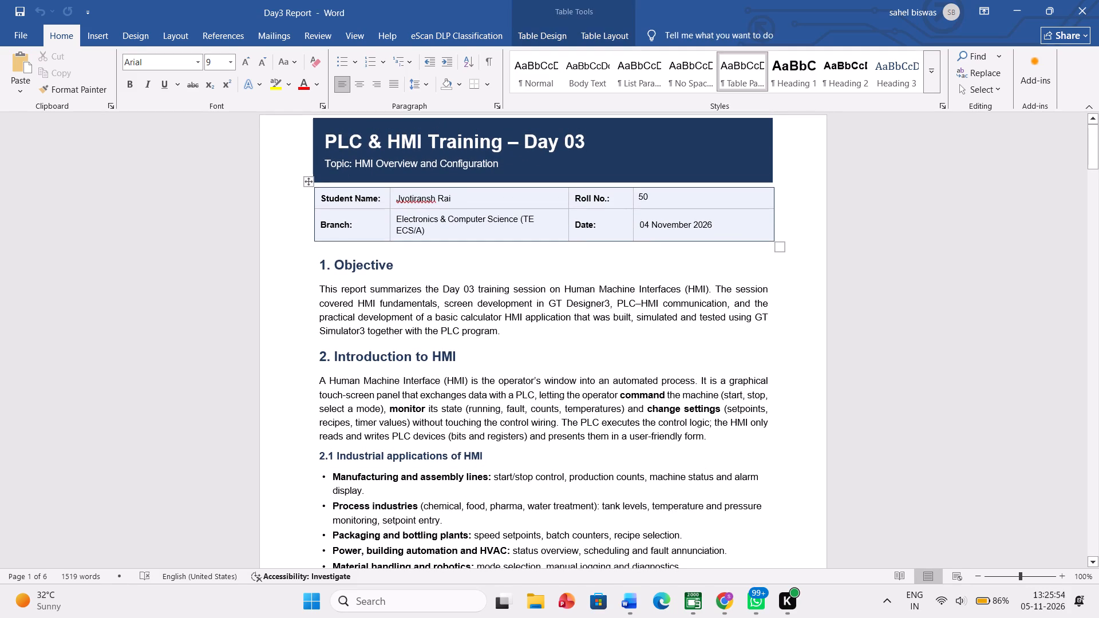
pyautogui.press('BackSpace')
pyautogui.press('BackSpace')
pyautogui.press('BackSpace')
pyautogui.press('BackSpace')
pyautogui.press('BackSpace')
pyautogui.press('BackSpace')
pyautogui.press('BackSpace')
pyautogui.press('BackSpace')
pyautogui.press('BackSpace')
pyautogui.press('BackSpace')
pyautogui.press('BackSpace')
pyautogui.press('BackSpace')
pyautogui.press('BackSpace')
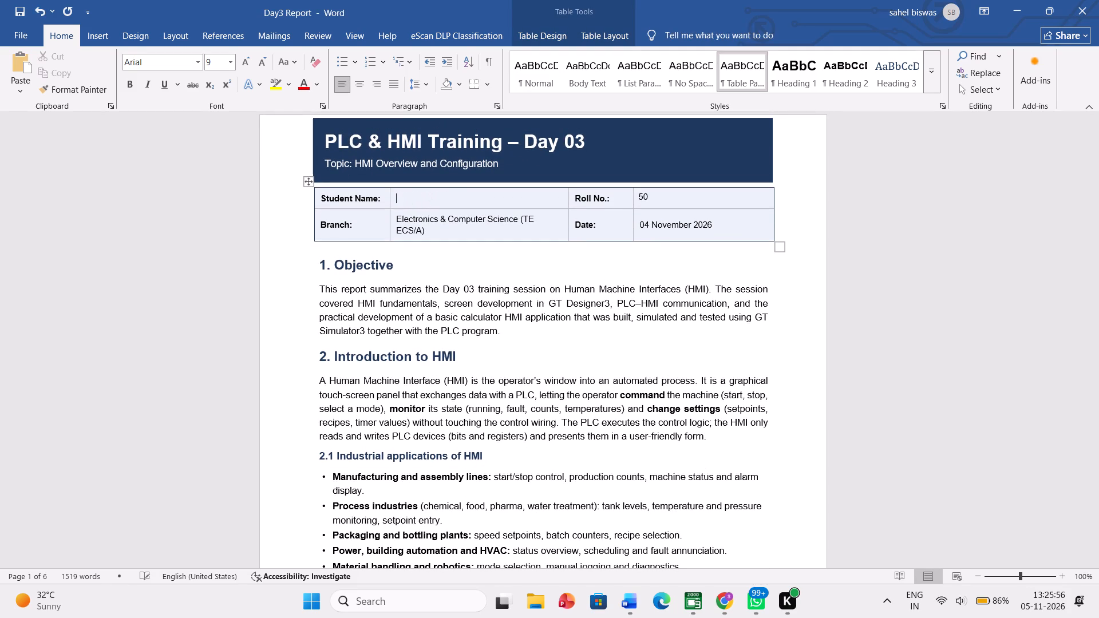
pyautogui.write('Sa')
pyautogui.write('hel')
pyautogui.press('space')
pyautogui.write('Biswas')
# Change the Roll No. in the header table to 3 and leave the table with nothing selected.
pyautogui.click(657, 195)
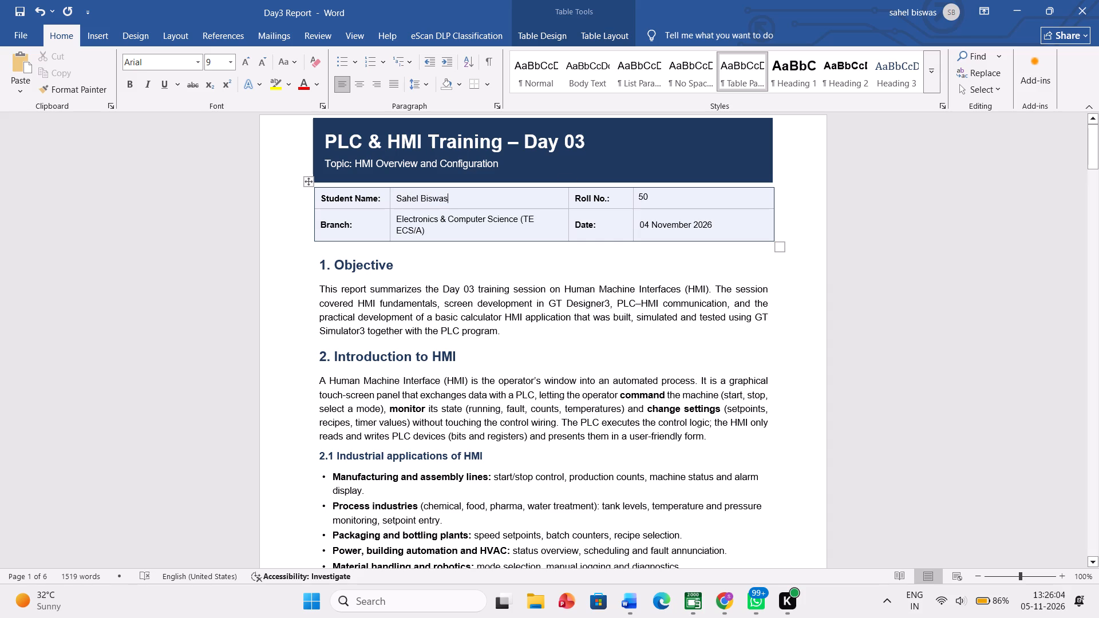
pyautogui.press('BackSpace')
pyautogui.press('BackSpace')
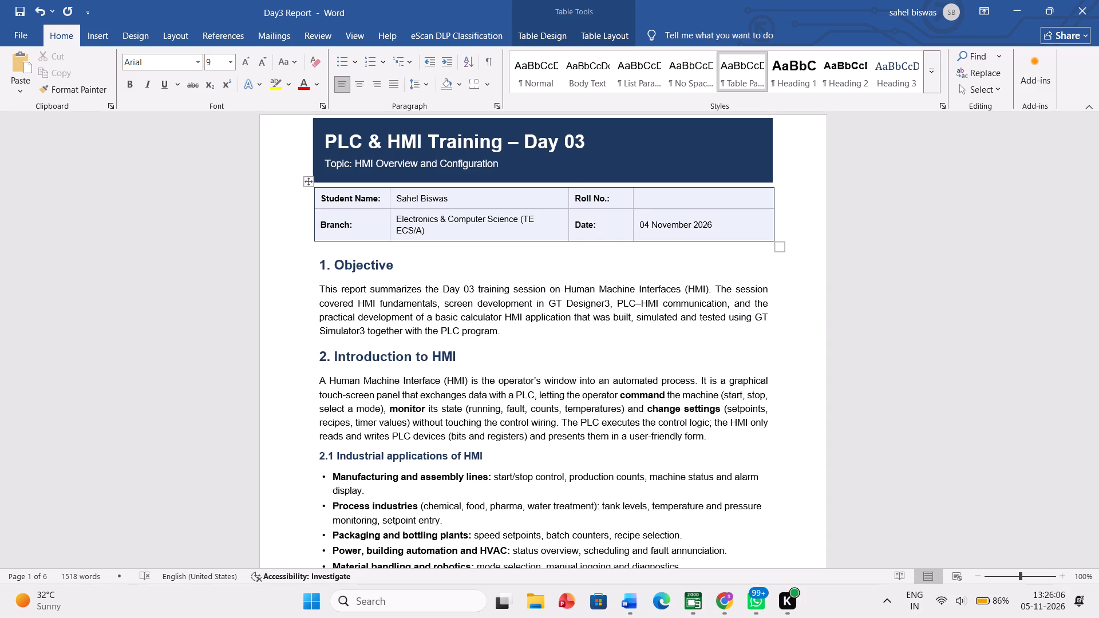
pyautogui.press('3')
pyautogui.moveTo(657, 195); pyautogui.dragTo(686, 257)
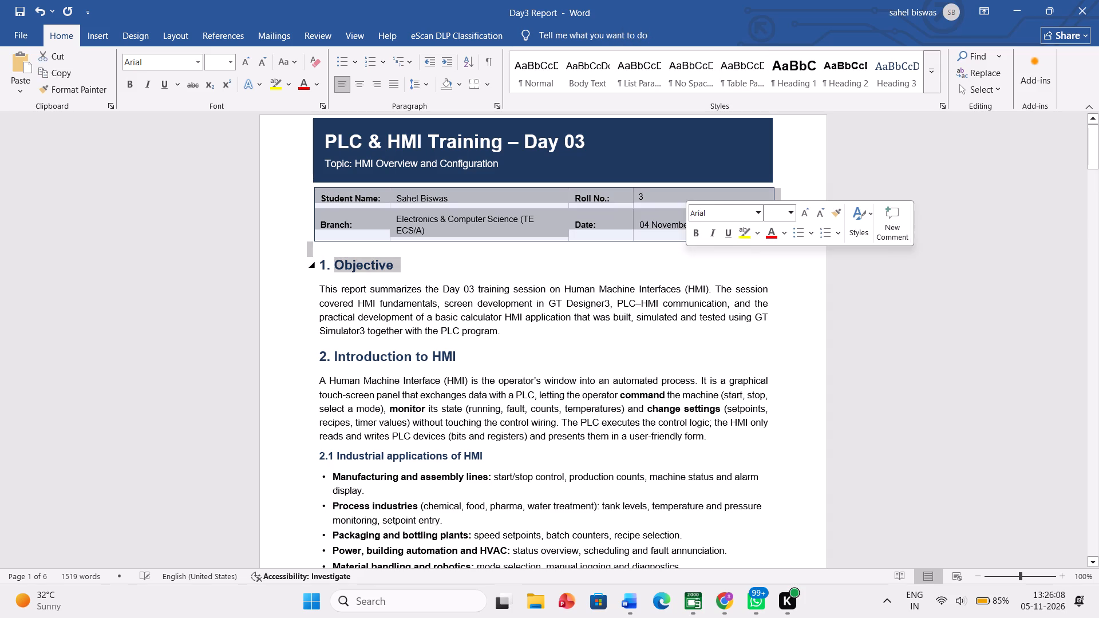
pyautogui.click(571, 278)
# Select the Digital Calculator home screen picture in section 7, Operation Screens – Simulation and Testing.
pyautogui.scroll(-3, 571, 278)
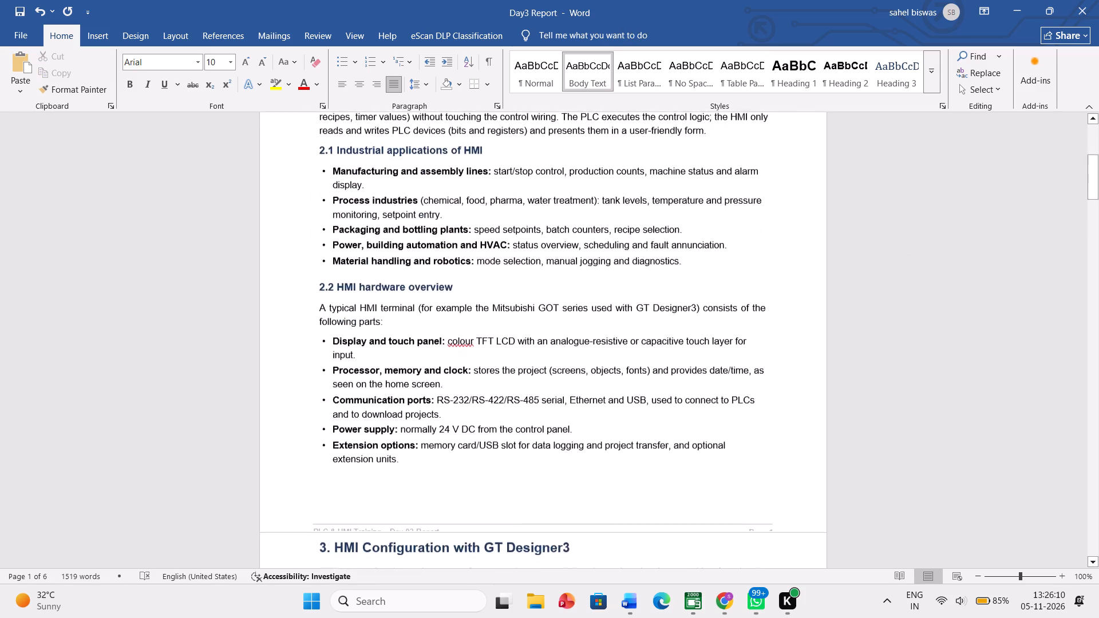
pyautogui.scroll(-5, 571, 278)
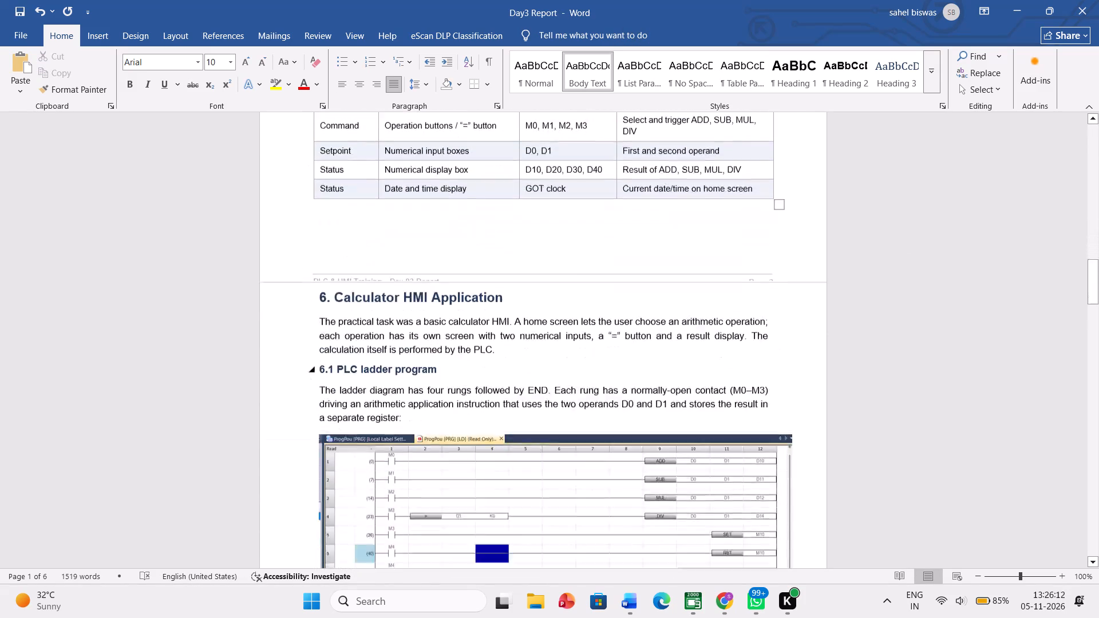
pyautogui.scroll(-2, 571, 278)
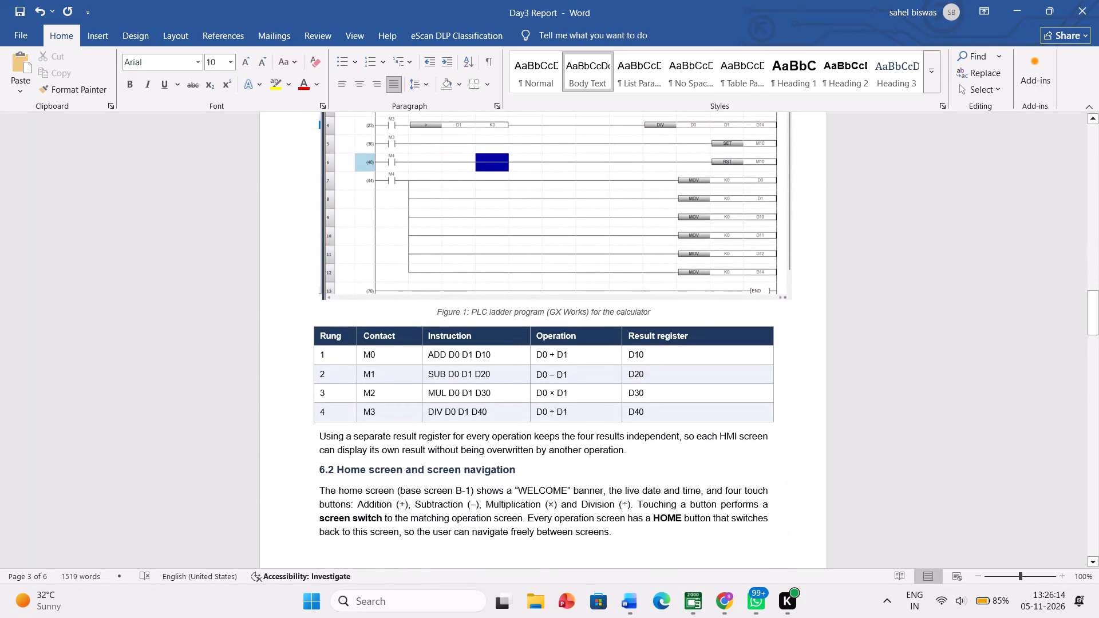
pyautogui.hscroll(1, 571, 278)
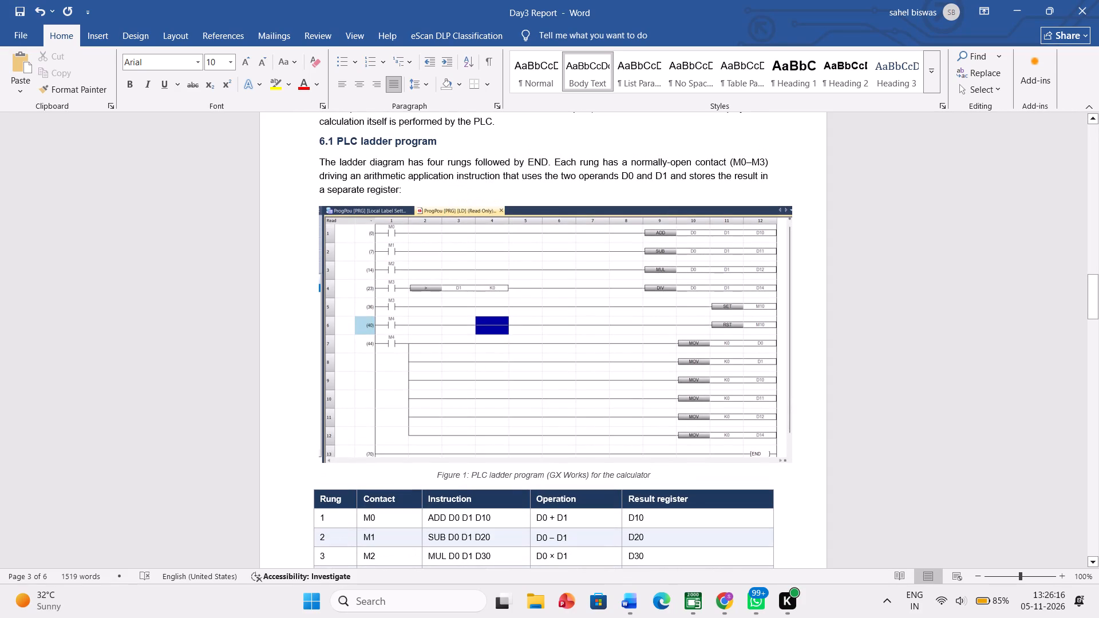
pyautogui.hscroll(1, 571, 278)
pyautogui.scroll(-3, 571, 278)
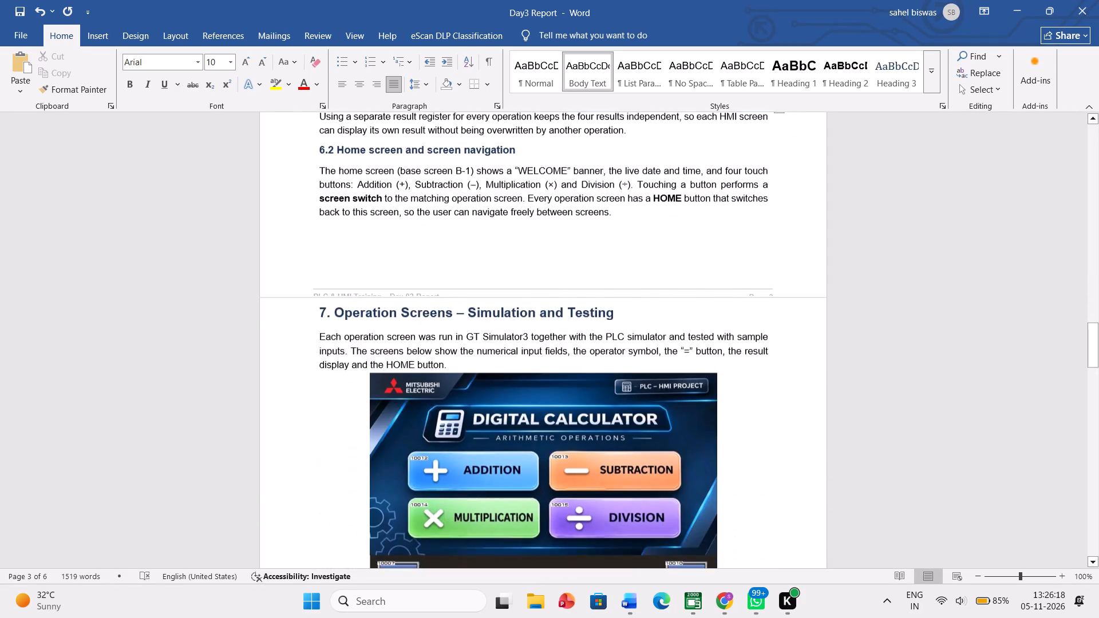
pyautogui.scroll(-1, 571, 278)
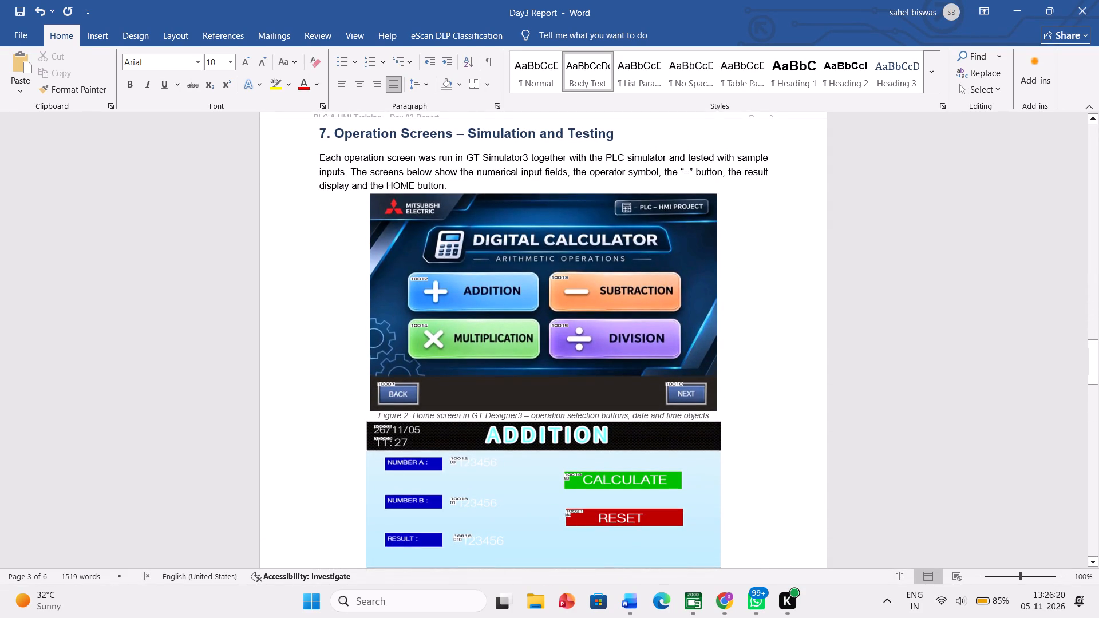
pyautogui.click(484, 300)
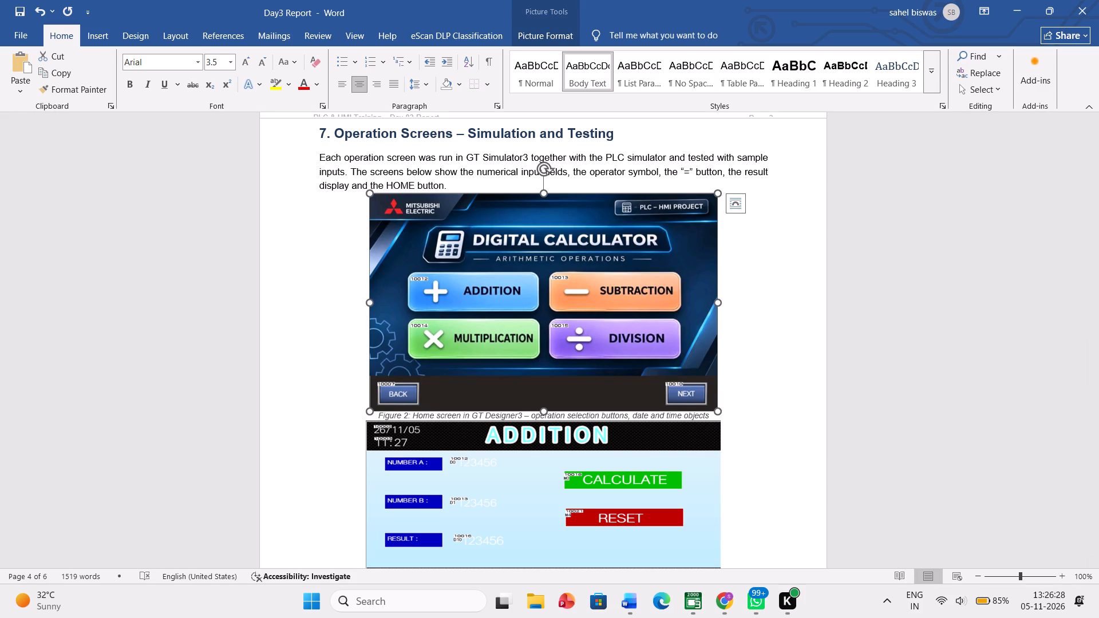
# Switch to GT Designer3 and reposition the B-2 Digital calculator screen window over the Addition Values window, with the whole screen design in view.
pyautogui.click(699, 596)
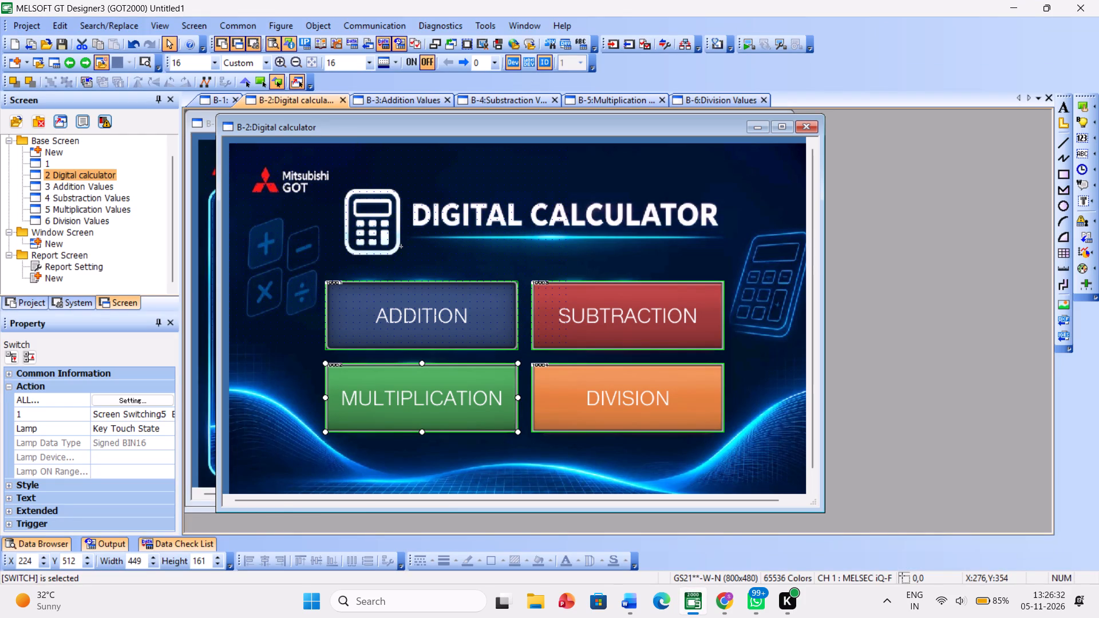
pyautogui.moveTo(476, 127); pyautogui.dragTo(509, 163)
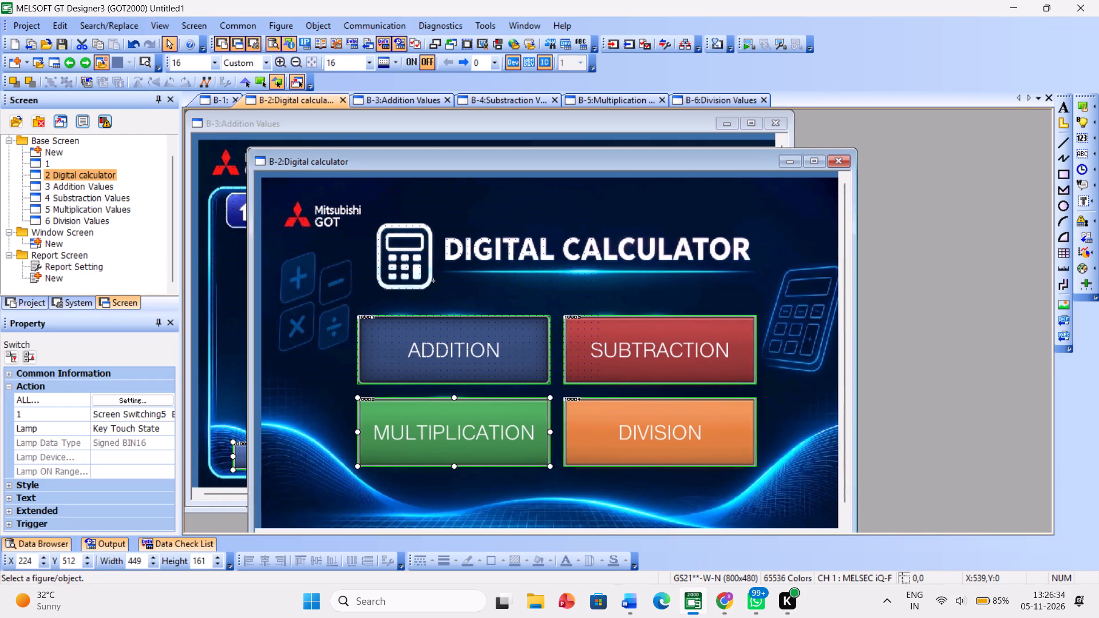
pyautogui.moveTo(509, 163); pyautogui.dragTo(448, 122)
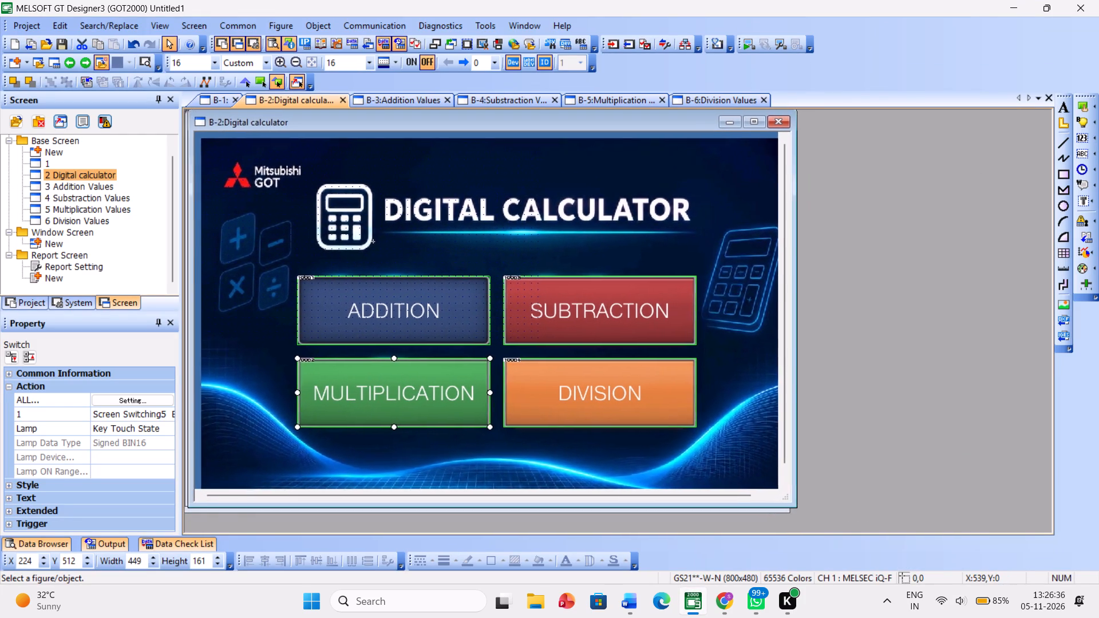
pyautogui.moveTo(448, 122); pyautogui.dragTo(446, 124)
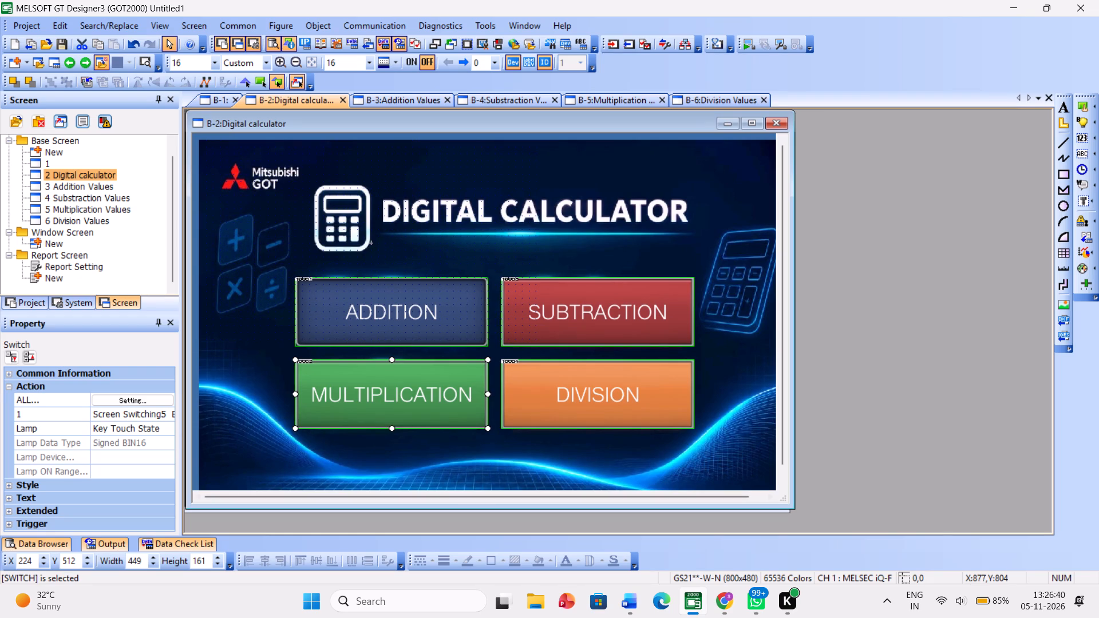
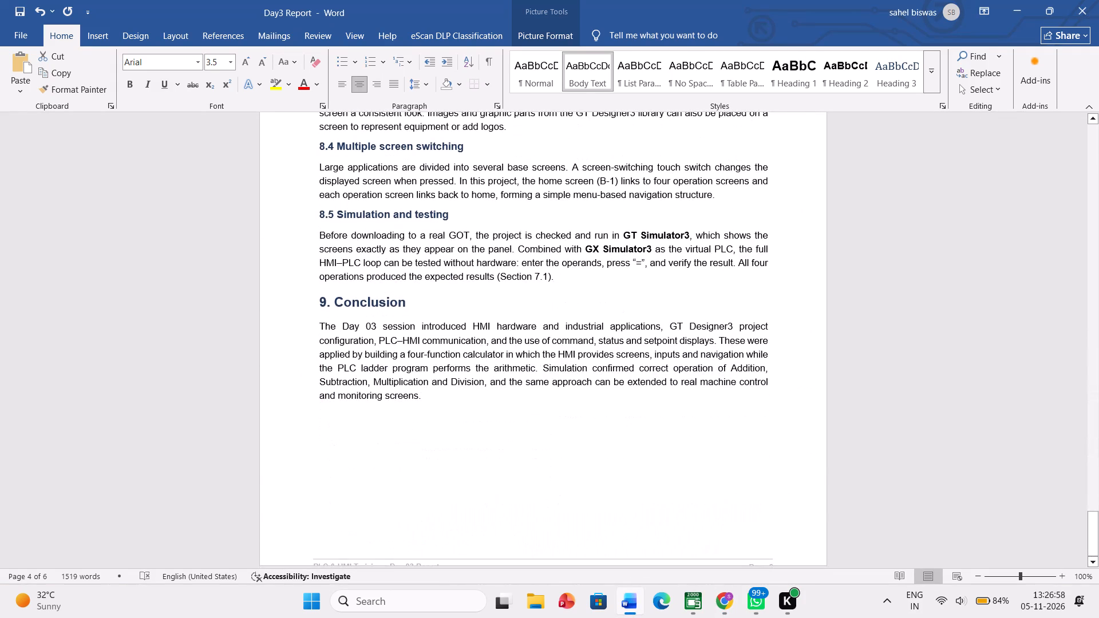
# Review the rest of the report, from the calculator screen figures in section 7 through section 8 to the Conclusion.
pyautogui.scroll(-4, 598, 350)
pyautogui.scroll(4, 598, 350)
pyautogui.scroll(-9, 598, 350)
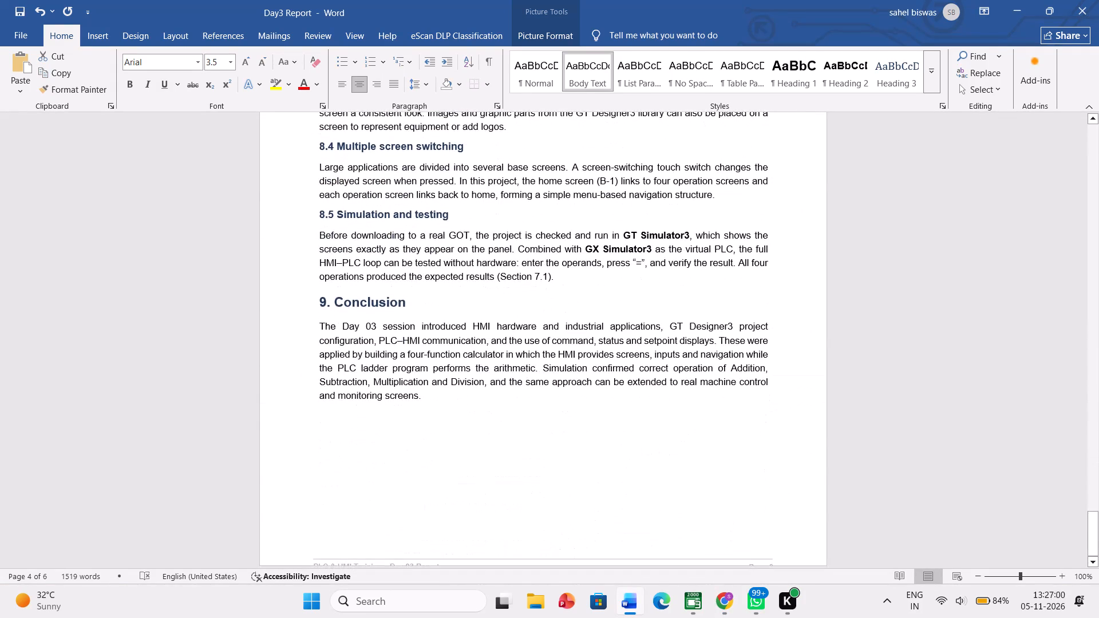
pyautogui.press('Down')
pyautogui.press('Down')
pyautogui.press('Down')
pyautogui.press('Down')
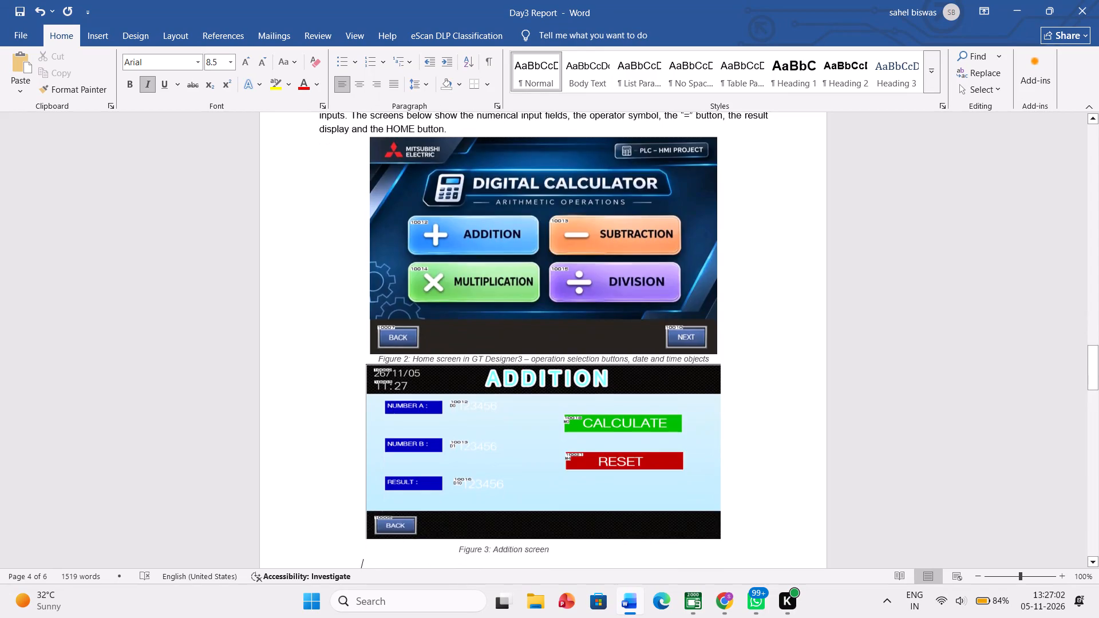
pyautogui.press('Down')
pyautogui.scroll(-14, 598, 350)
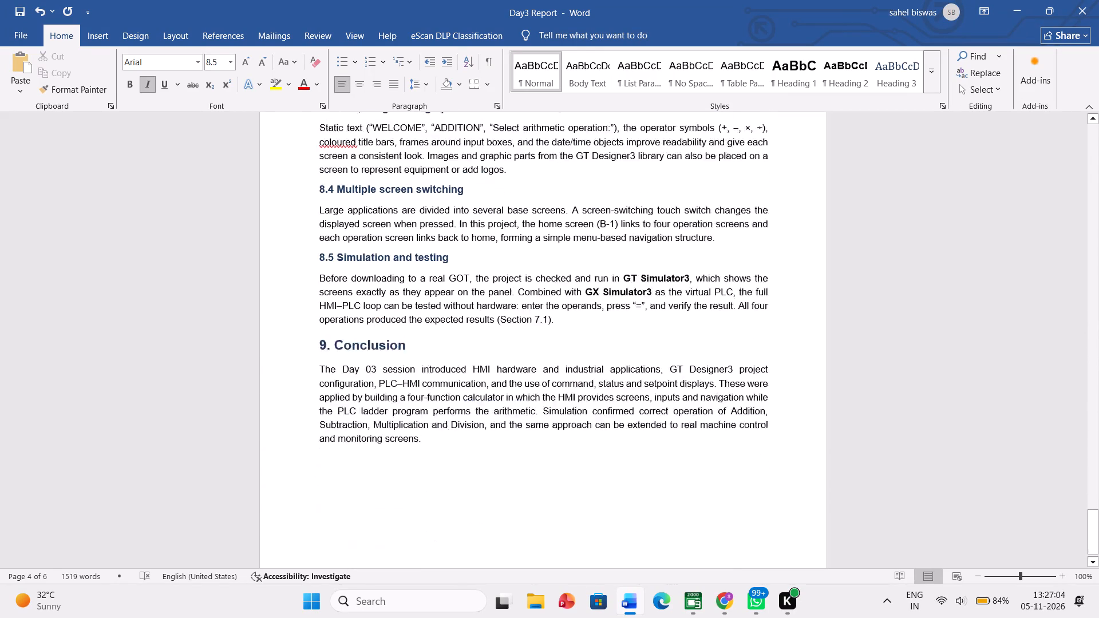
# Look through the report's remaining figures and sections 8 and 9, returning to the home screen picture in section 7.
pyautogui.scroll(-7, 598, 350)
pyautogui.scroll(8, 598, 350)
pyautogui.scroll(-20, 598, 350)
pyautogui.scroll(-1, 598, 350)
pyautogui.scroll(20, 598, 350)
pyautogui.scroll(20, 598, 350)
pyautogui.scroll(14, 598, 350)
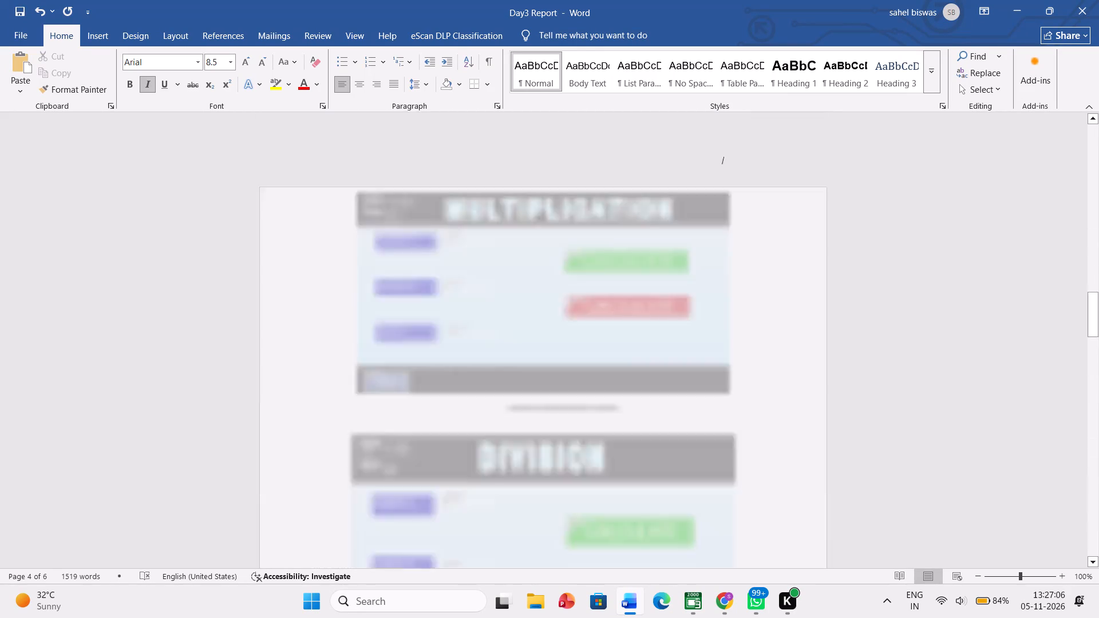
pyautogui.scroll(20, 598, 350)
pyautogui.scroll(20, 598, 350)
pyautogui.scroll(20, 598, 350)
pyautogui.scroll(-1, 598, 350)
pyautogui.scroll(1, 598, 350)
pyautogui.scroll(-1, 598, 350)
pyautogui.scroll(2, 598, 350)
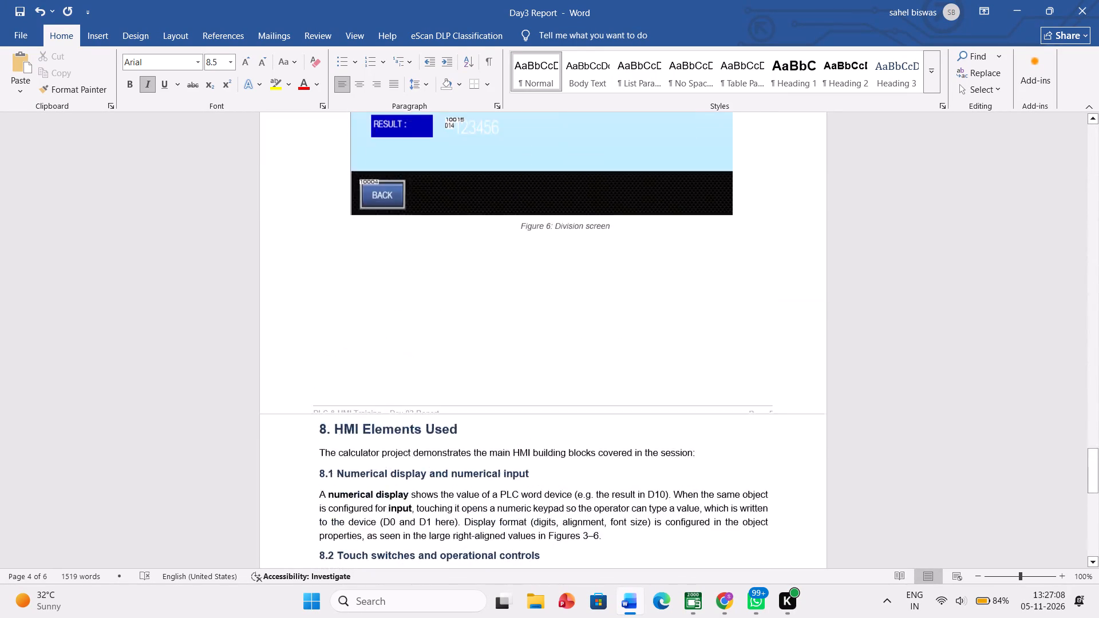
pyautogui.scroll(6, 598, 350)
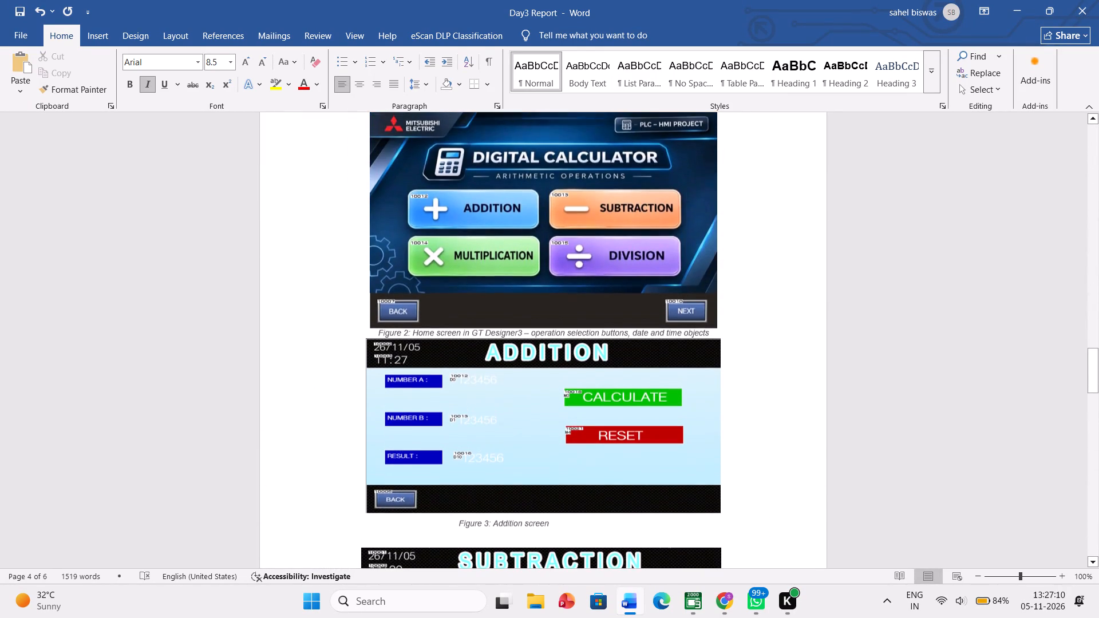
pyautogui.scroll(1, 598, 350)
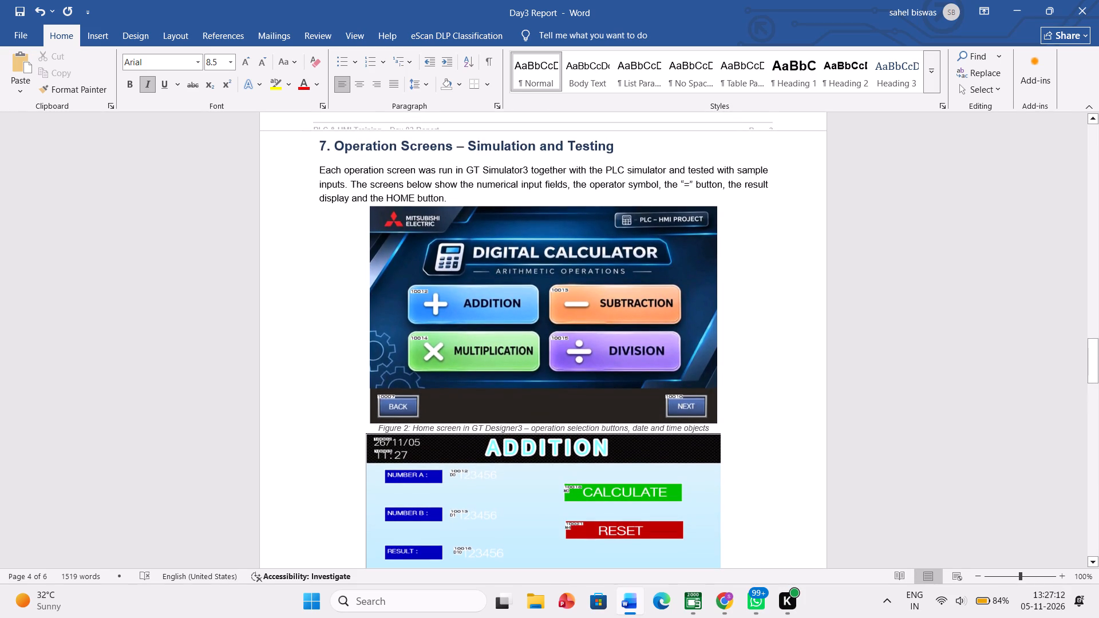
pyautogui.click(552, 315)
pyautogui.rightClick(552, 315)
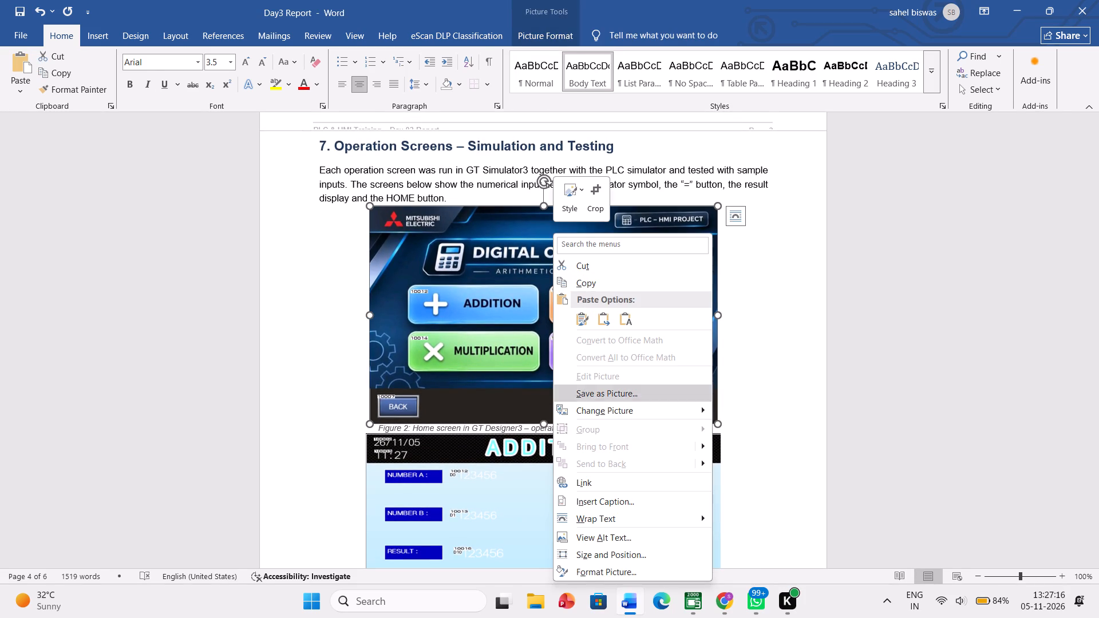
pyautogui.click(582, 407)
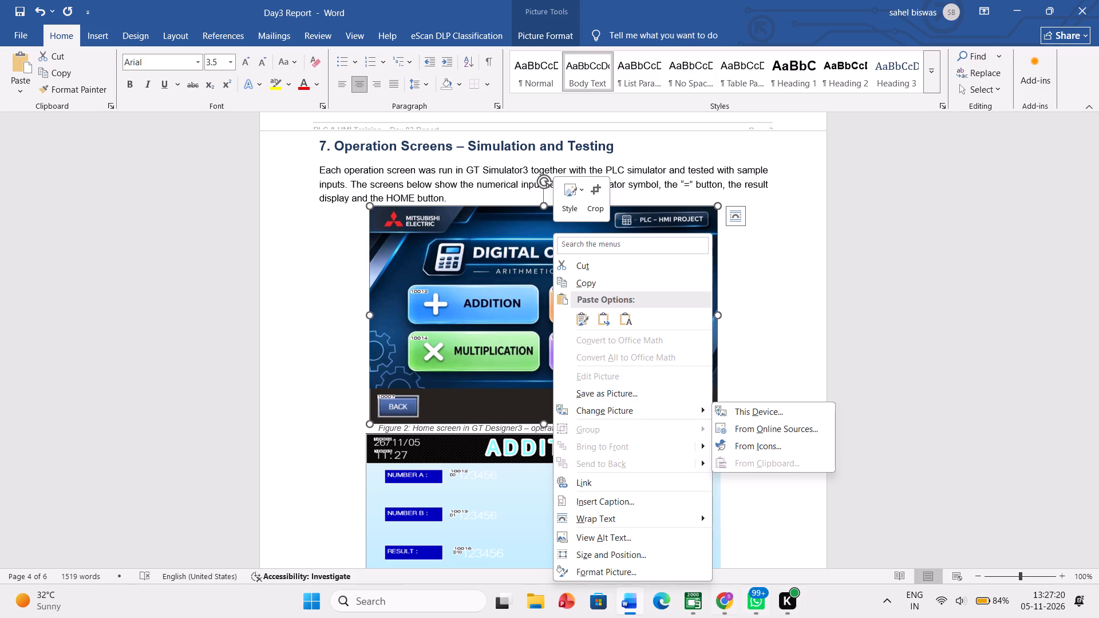
# Switch to GT Designer3 and capture a screenshot of the window area showing the B-2 Digital calculator screen.
pyautogui.click(701, 604)
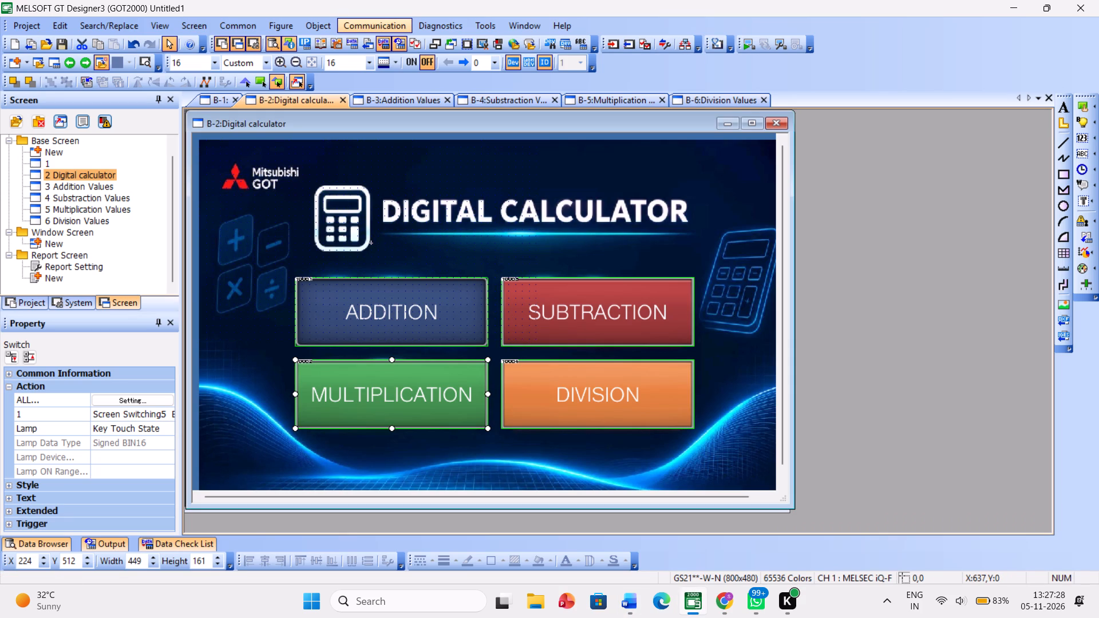
pyautogui.press('Print')
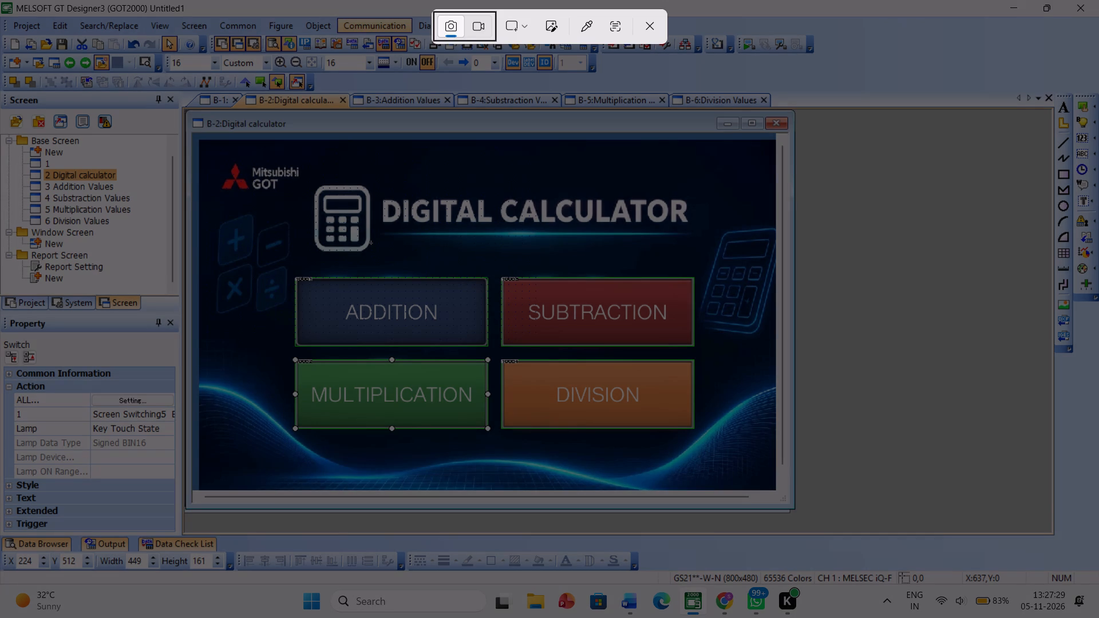
pyautogui.moveTo(0, 0); pyautogui.dragTo(661, 522)
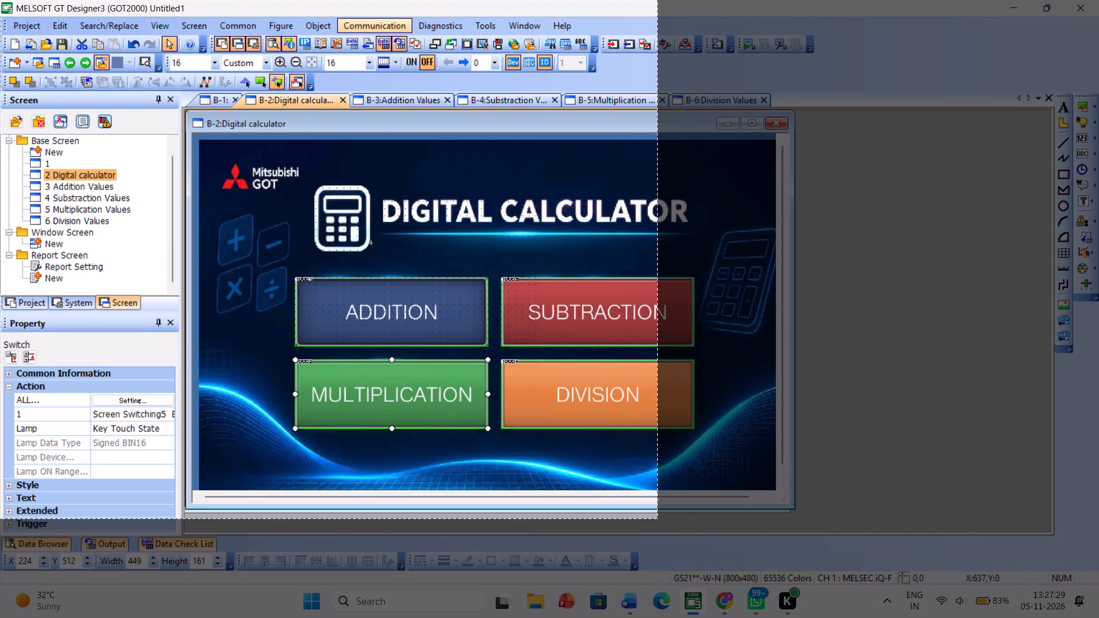
pyautogui.moveTo(661, 522); pyautogui.dragTo(882, 539)
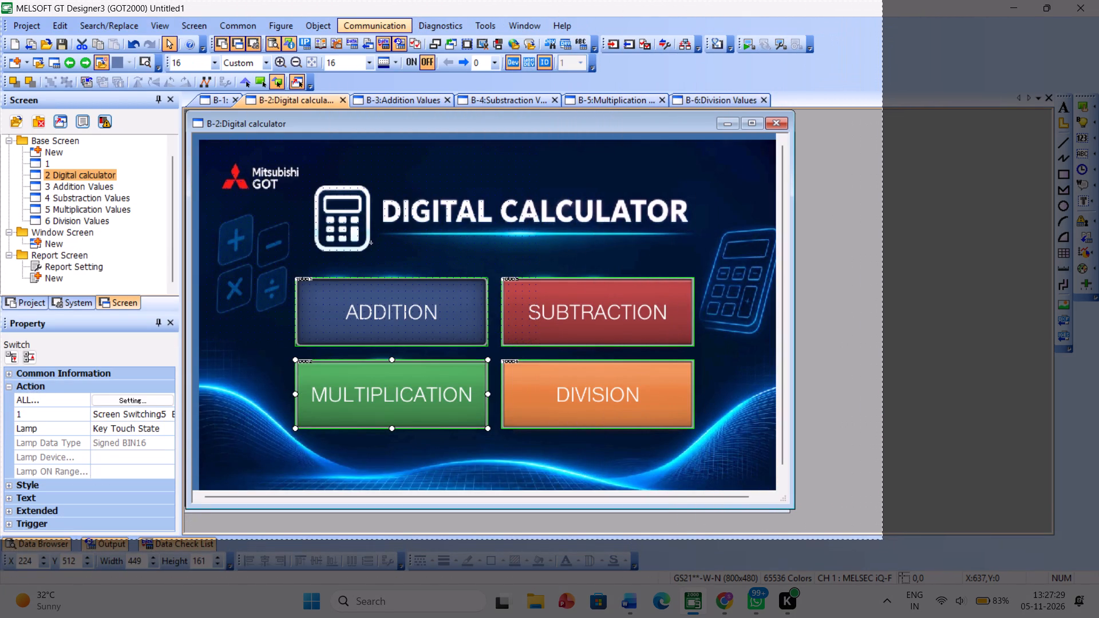
pyautogui.moveTo(882, 539); pyautogui.dragTo(863, 539)
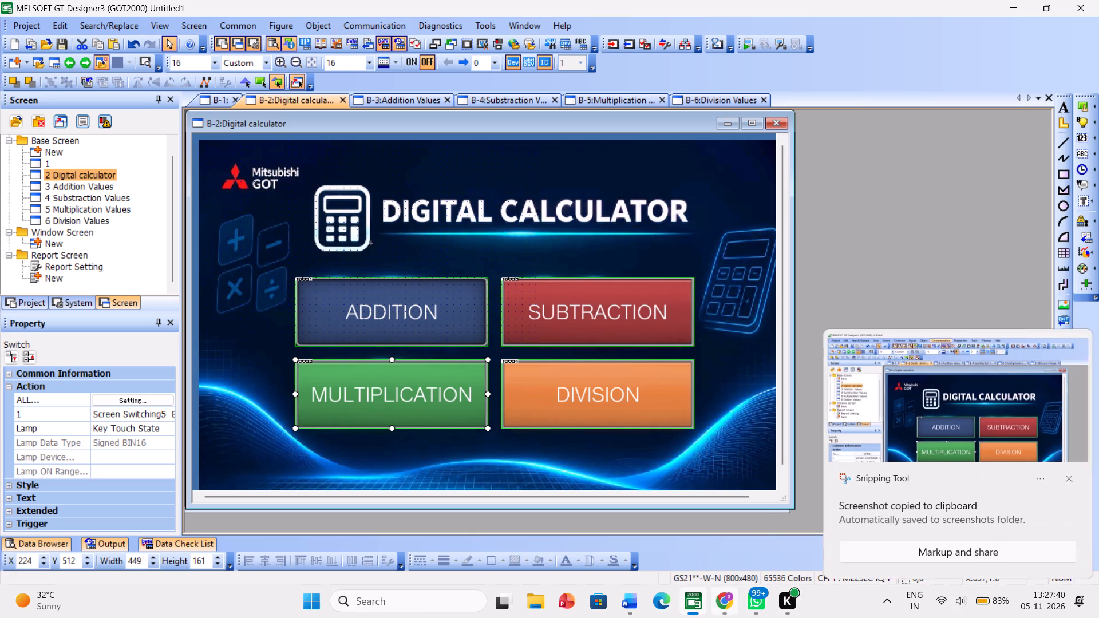
pyautogui.click(701, 597)
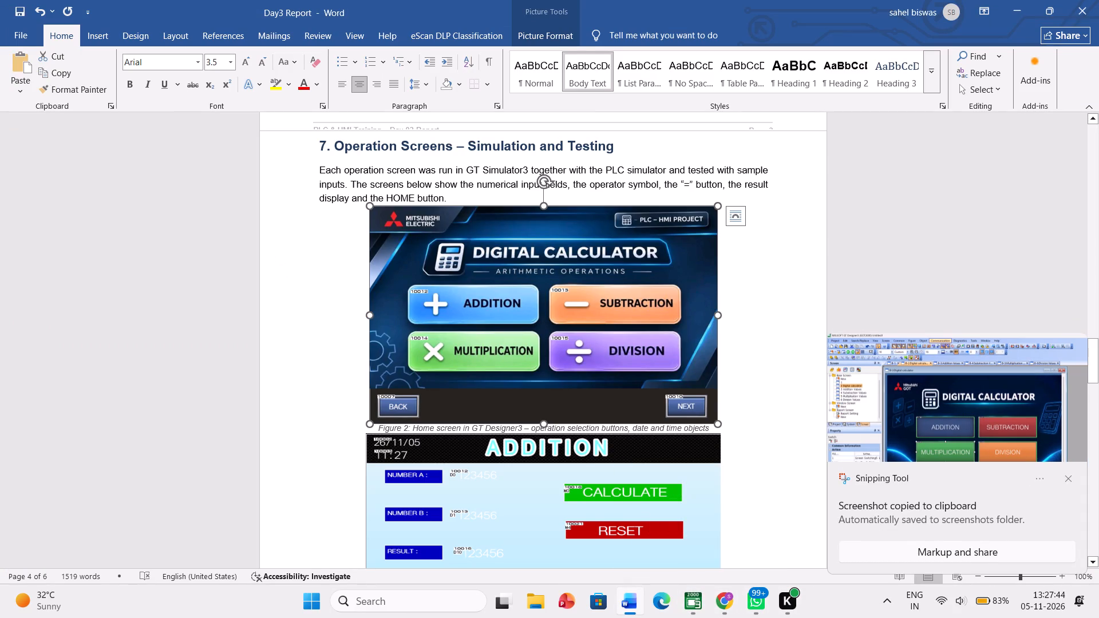
pyautogui.rightClick(593, 354)
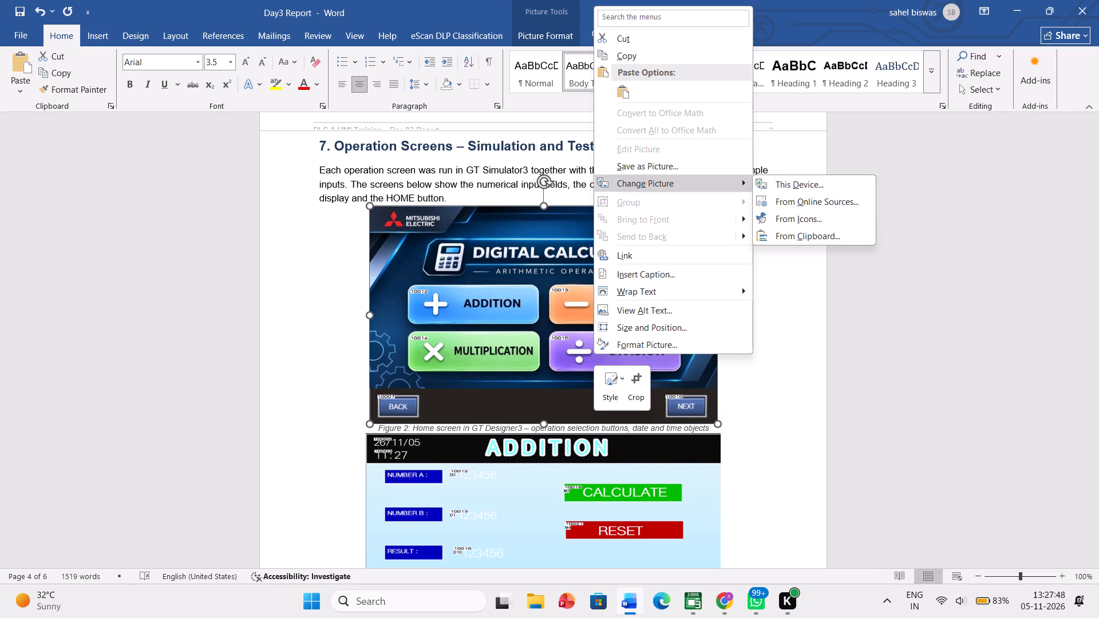
pyautogui.click(762, 181)
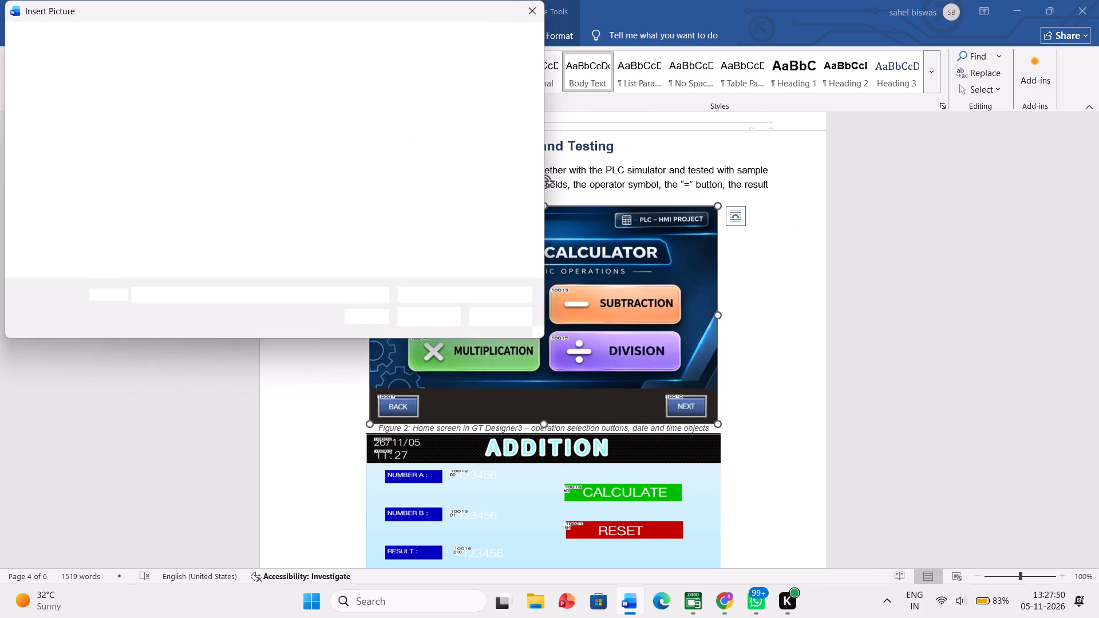
pyautogui.doubleClick(321, 122)
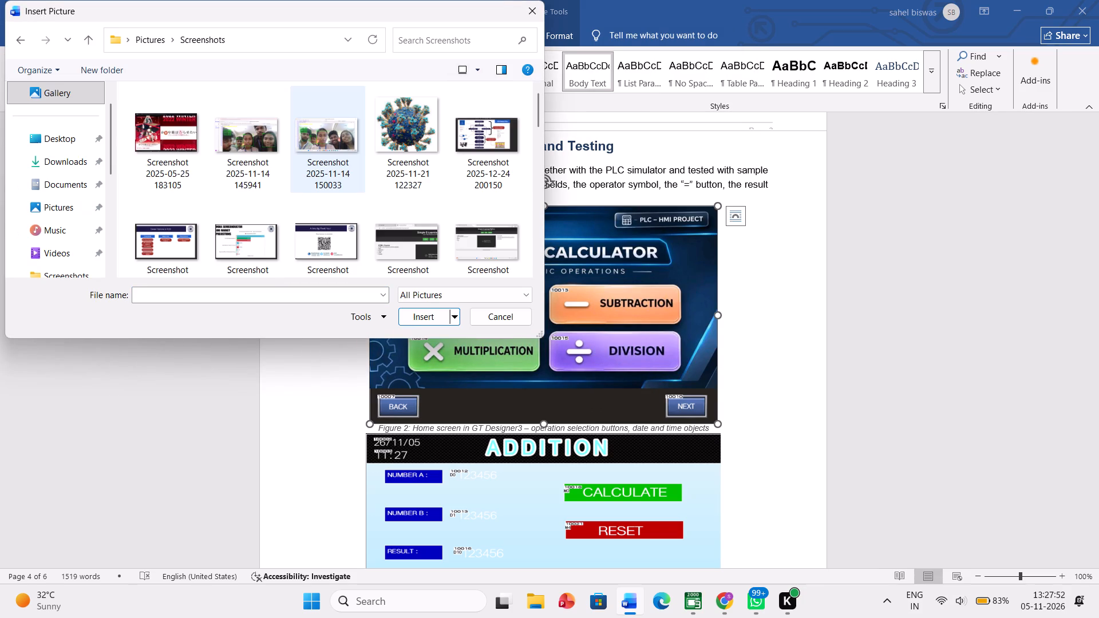
pyautogui.scroll(-8, 477, 157)
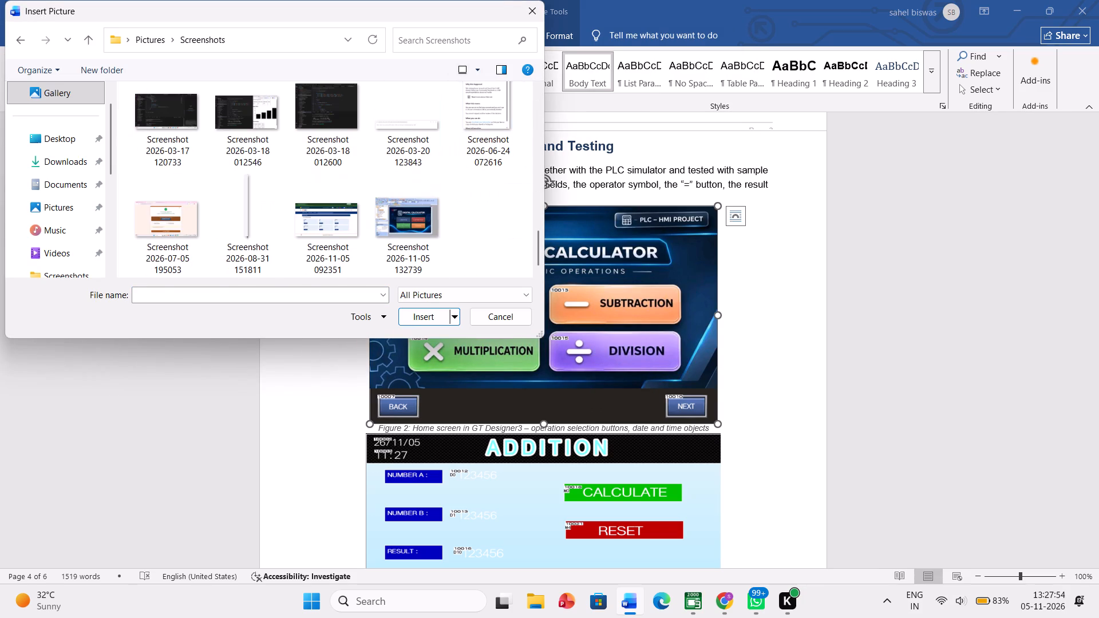
pyautogui.click(413, 231)
pyautogui.click(414, 318)
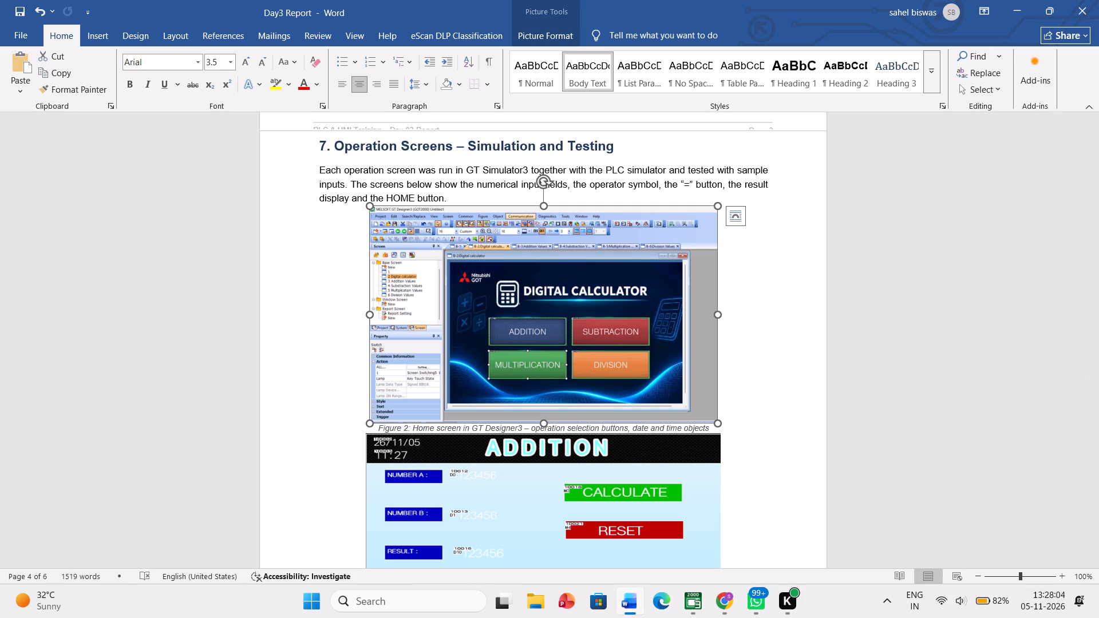
# Check the Figure 3 addition screen picture in the report, and open screen B-3 Addition Values in GT Designer3.
pyautogui.scroll(-2, 557, 407)
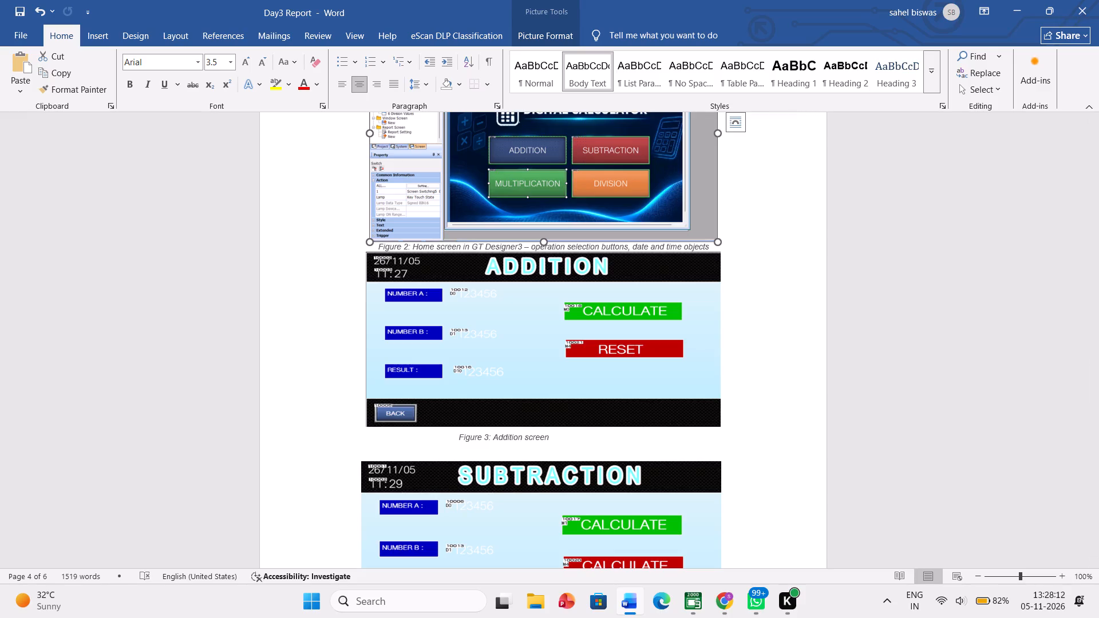
pyautogui.scroll(-1, 545, 381)
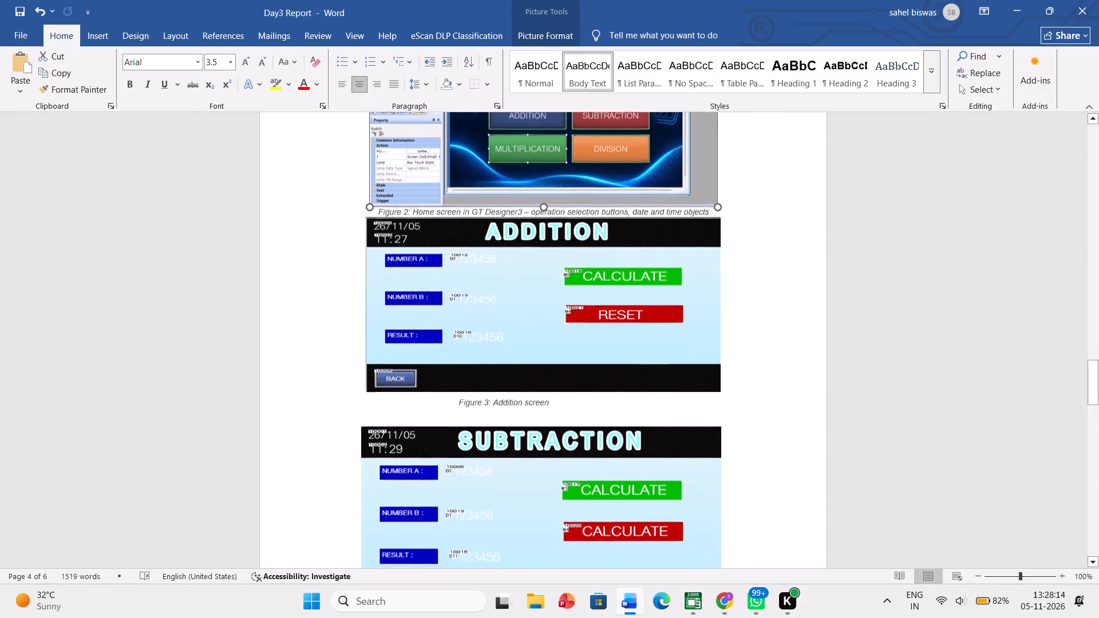
pyautogui.scroll(-1, 545, 381)
pyautogui.click(549, 332)
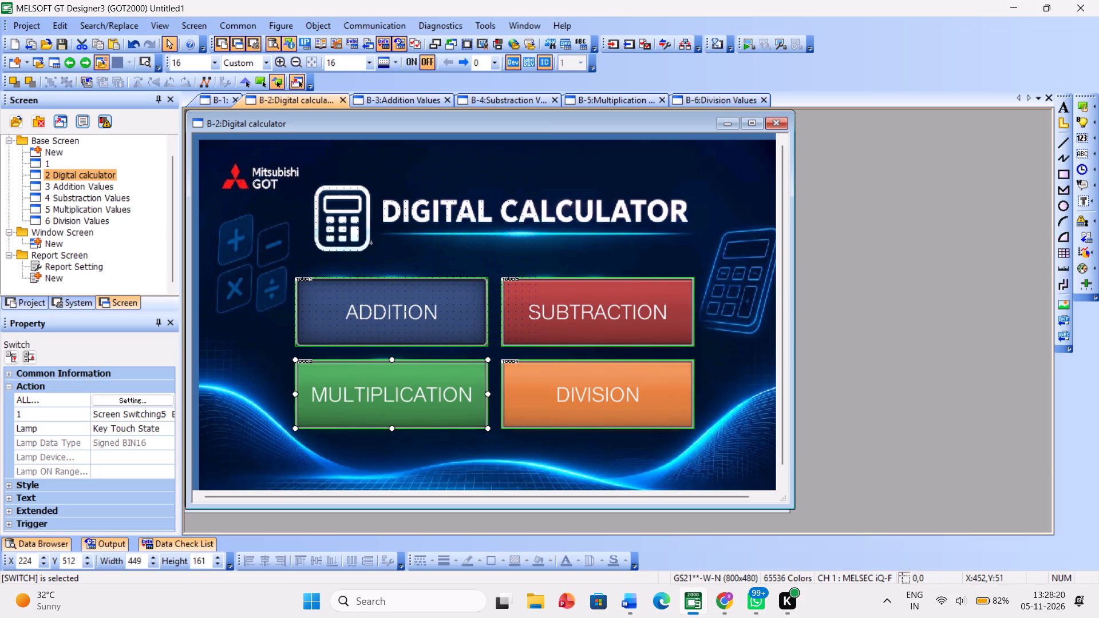
pyautogui.click(382, 103)
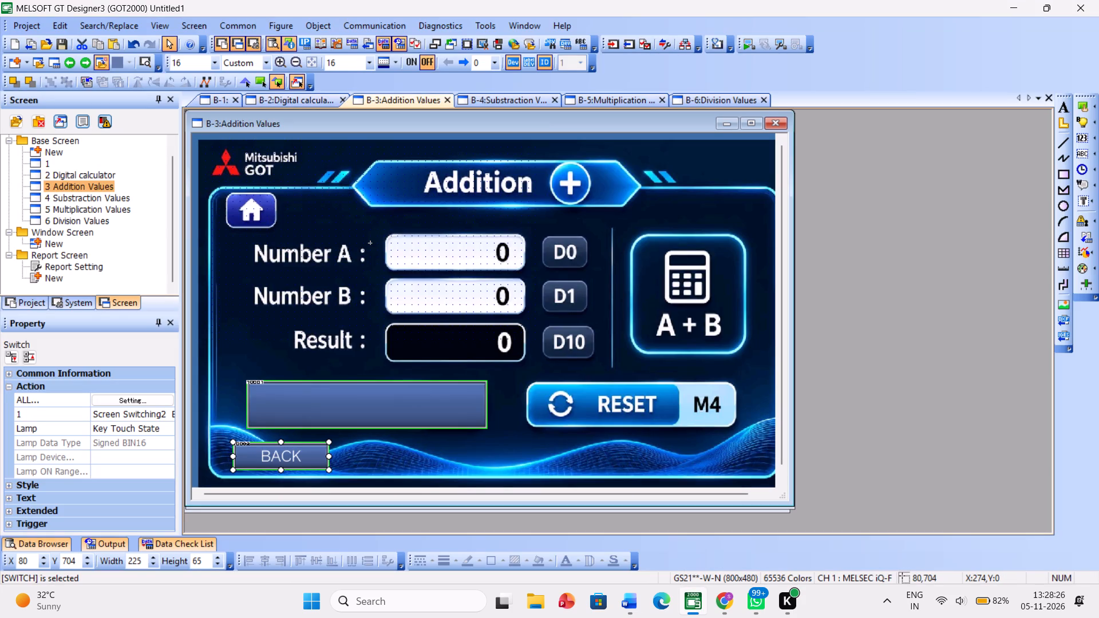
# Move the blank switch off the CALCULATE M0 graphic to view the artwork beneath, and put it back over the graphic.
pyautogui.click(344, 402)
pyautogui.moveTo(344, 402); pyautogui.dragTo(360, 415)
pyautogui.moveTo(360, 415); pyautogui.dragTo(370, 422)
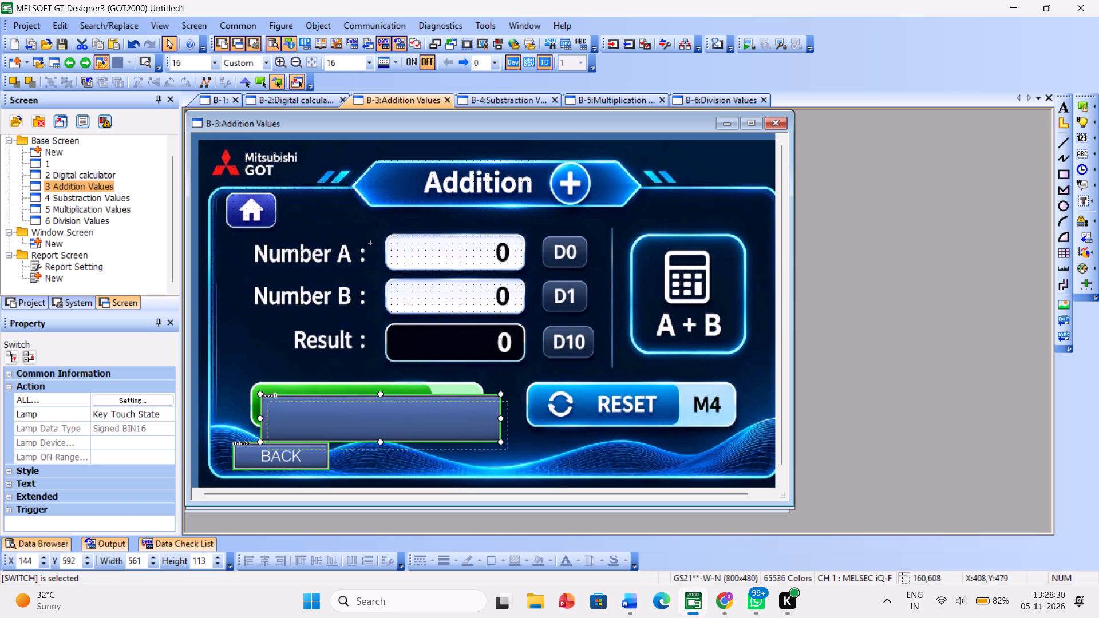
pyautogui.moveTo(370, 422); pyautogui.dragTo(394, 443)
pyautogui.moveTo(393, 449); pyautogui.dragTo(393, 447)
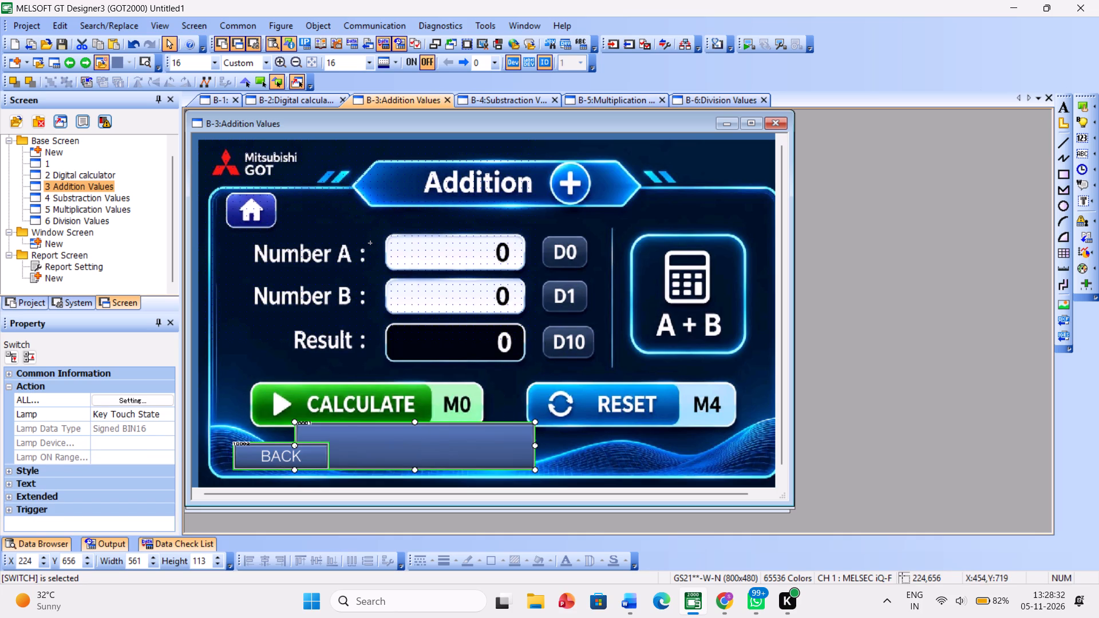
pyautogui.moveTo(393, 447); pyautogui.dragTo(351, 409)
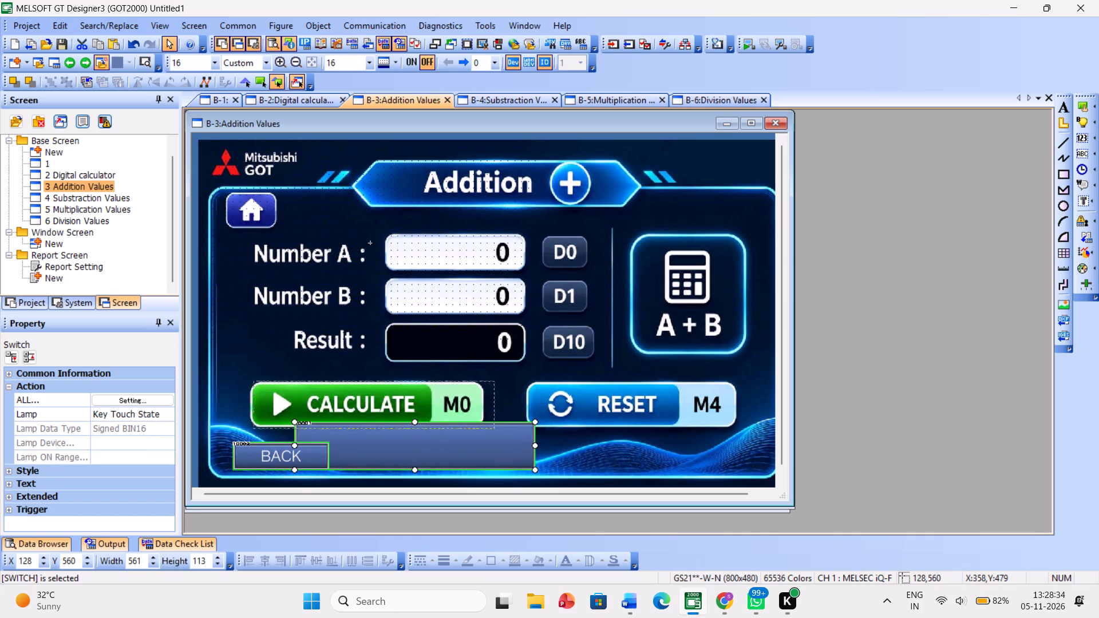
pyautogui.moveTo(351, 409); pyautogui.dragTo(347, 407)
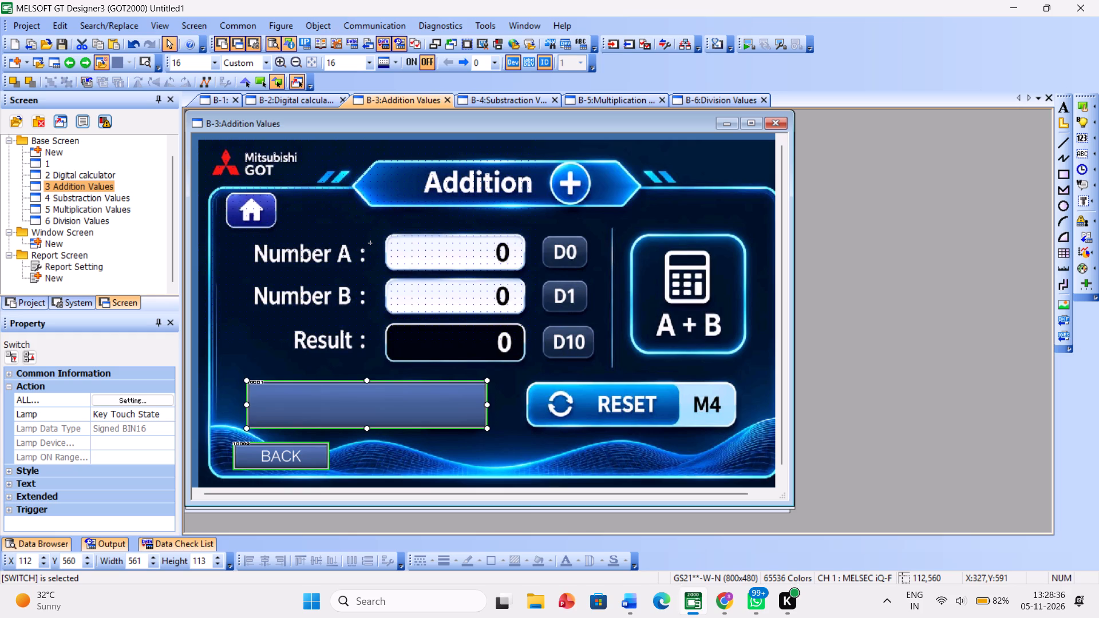
# Open the settings of the blank switch on the Addition screen and set its Key Touch OFF shape color to Green.
pyautogui.rightClick(339, 399)
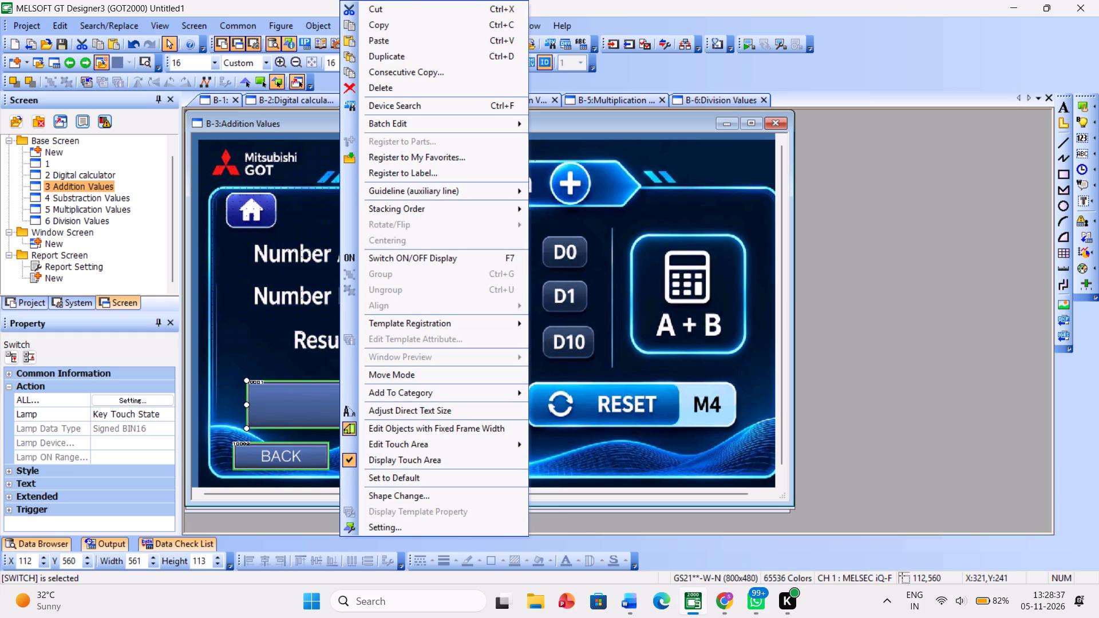
pyautogui.click(285, 411)
pyautogui.doubleClick(358, 409)
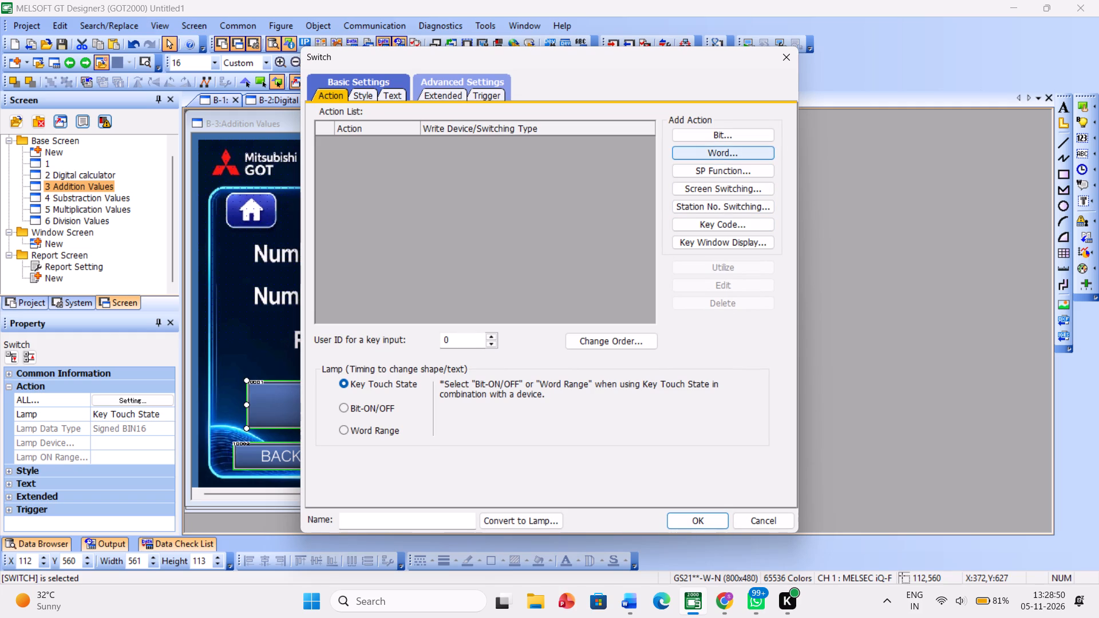
pyautogui.click(384, 92)
pyautogui.click(370, 93)
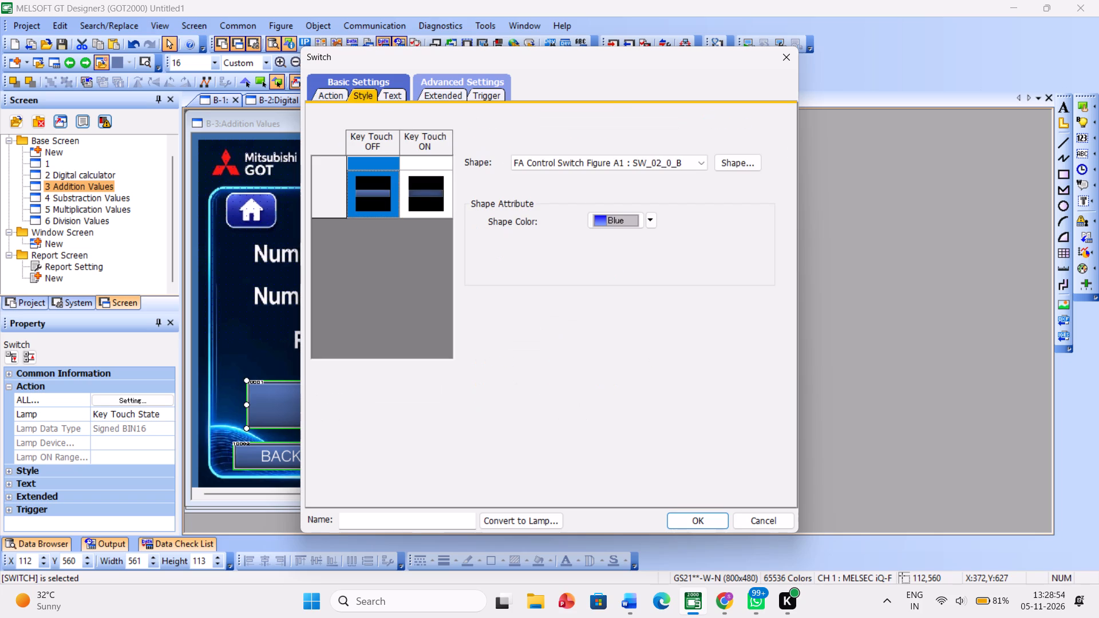
pyautogui.click(618, 217)
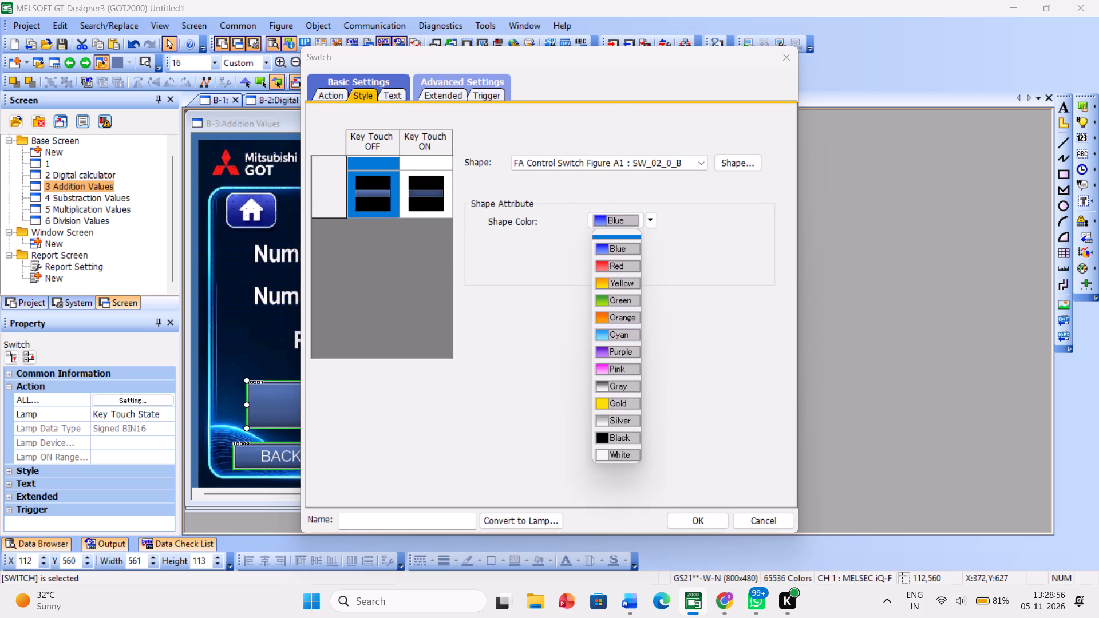
pyautogui.click(610, 301)
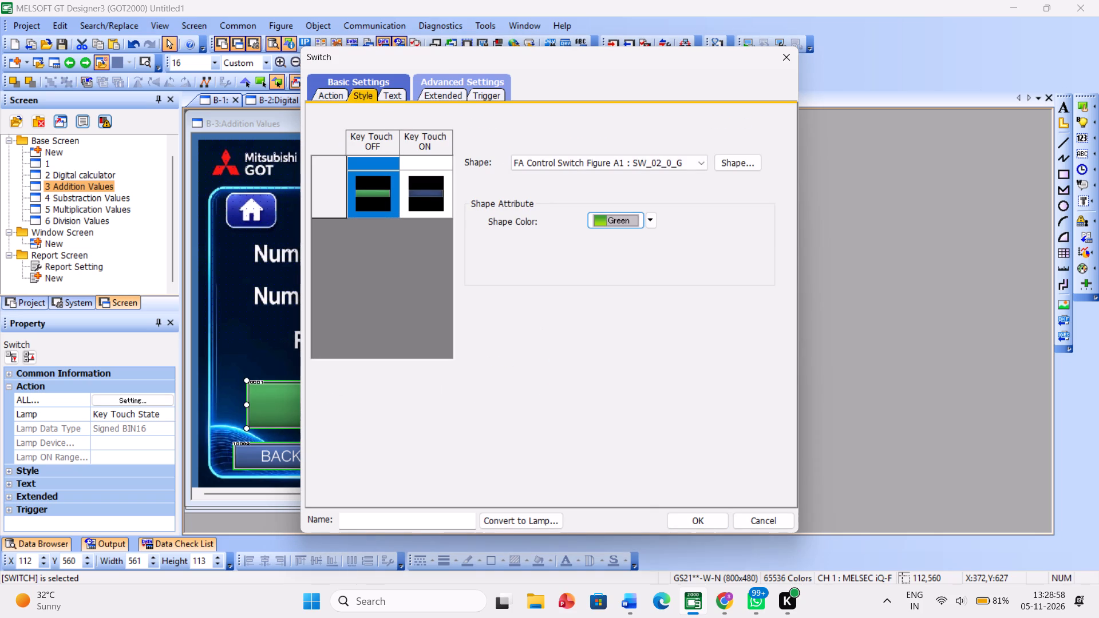
# Label the green switch CALCULATION with a text size of 48 dots and apply the switch settings.
pyautogui.click(385, 93)
pyautogui.click(639, 291)
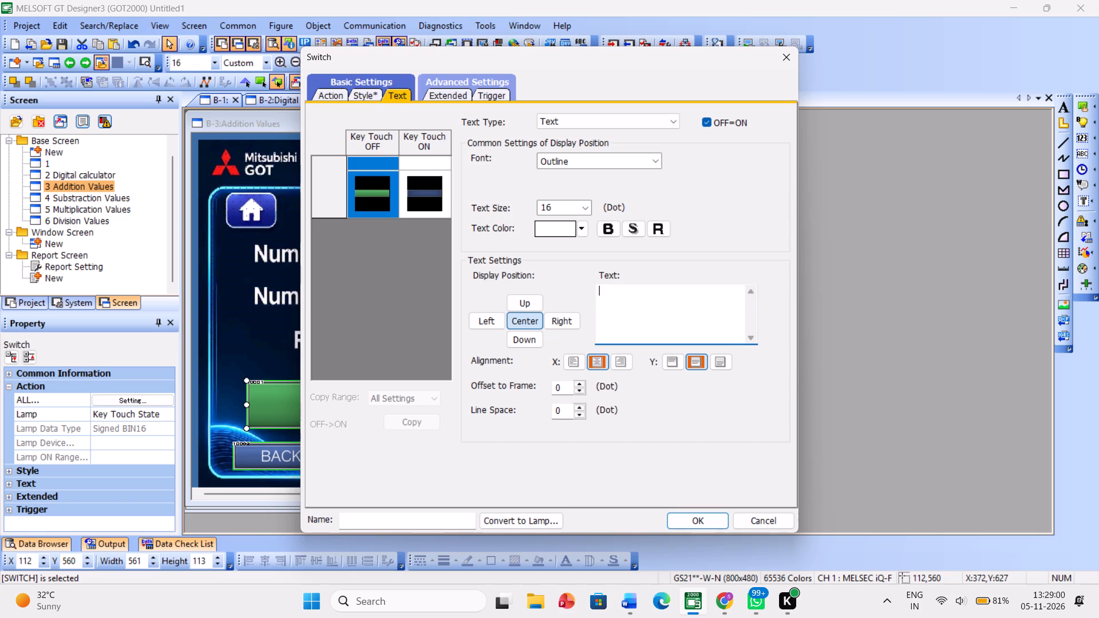
pyautogui.click(580, 200)
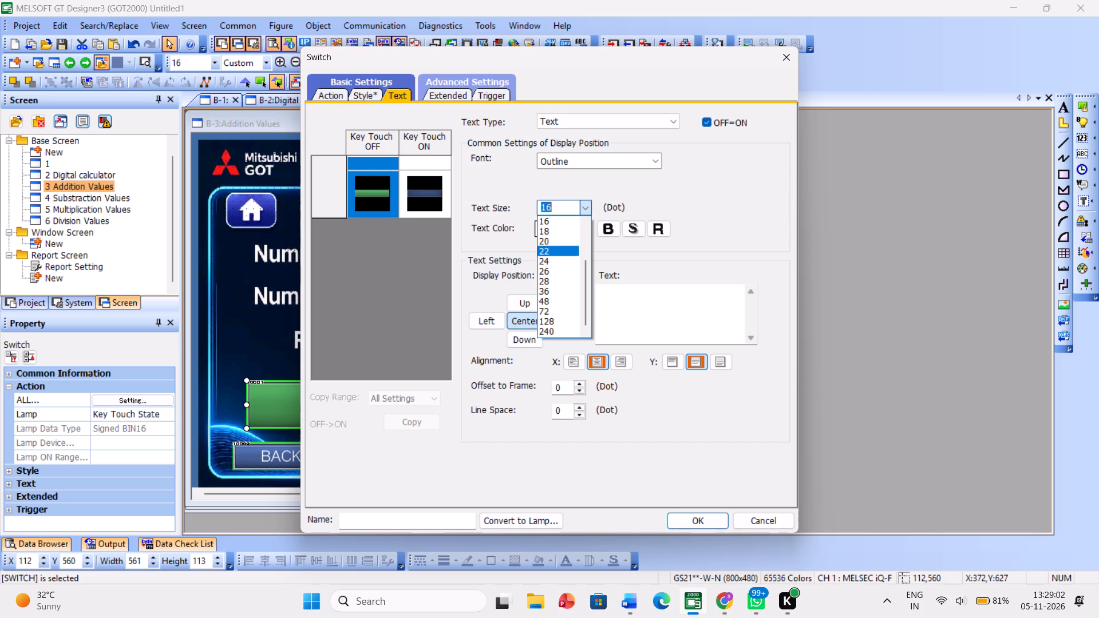
pyautogui.click(567, 298)
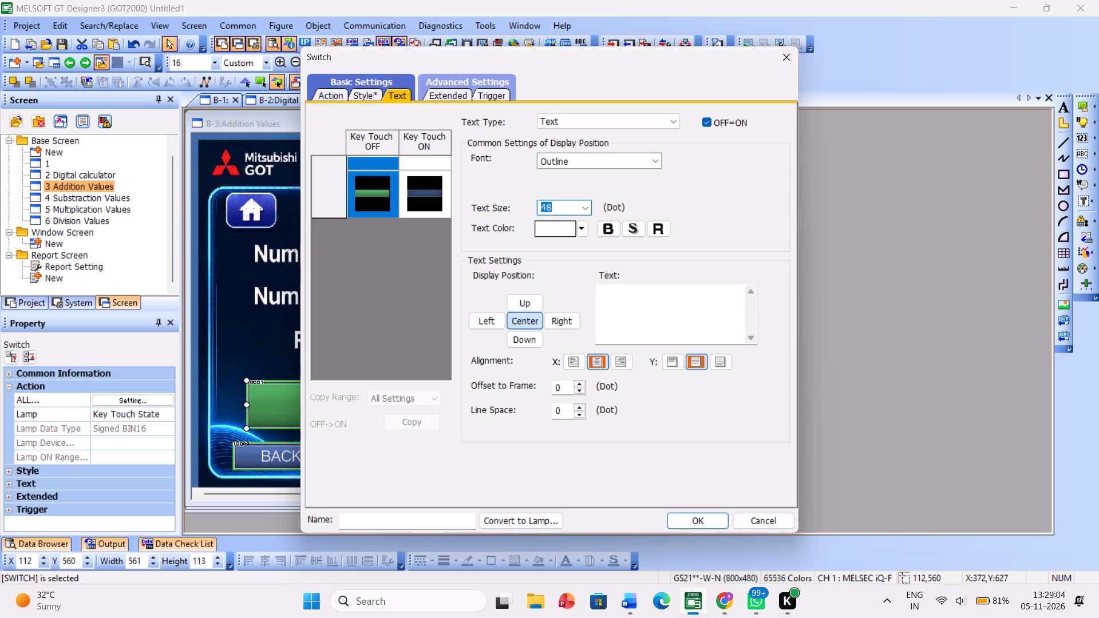
pyautogui.click(614, 306)
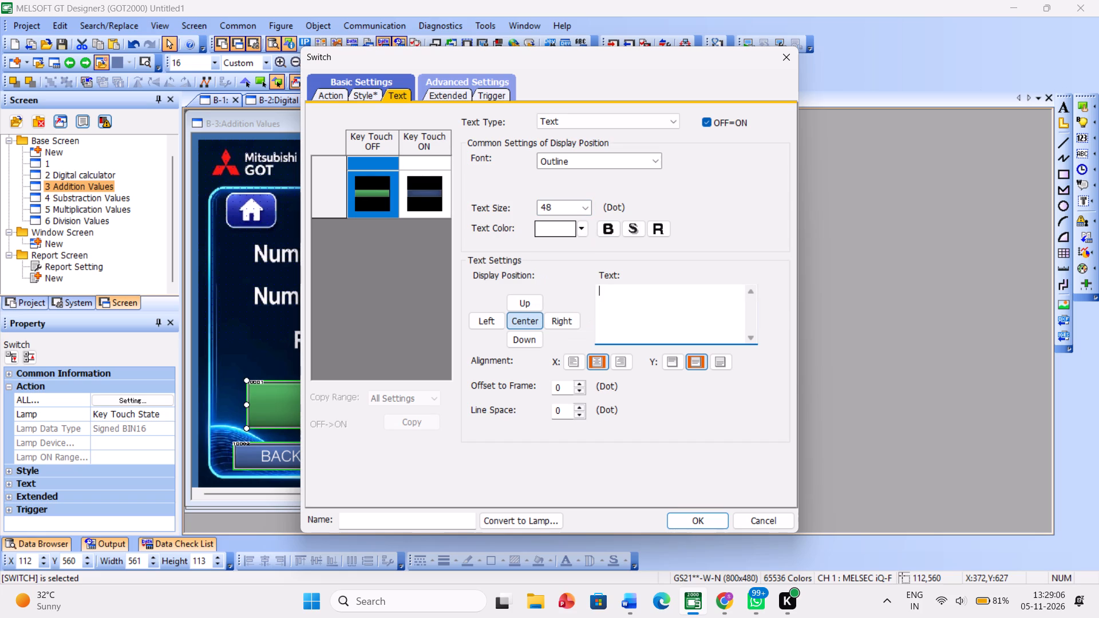
pyautogui.write('CALCULATION')
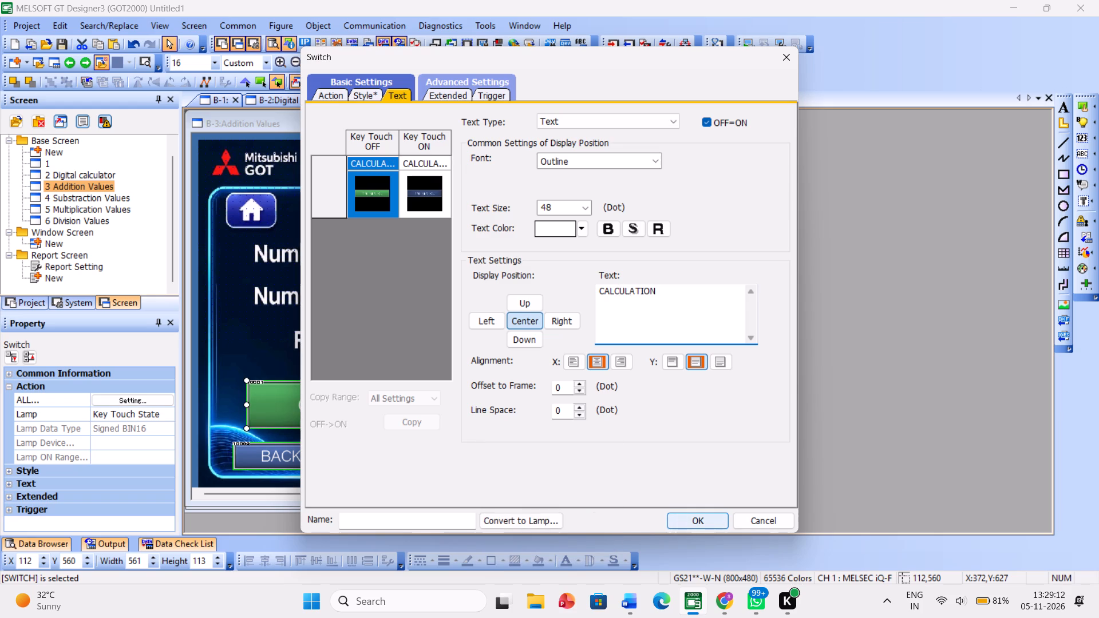
pyautogui.click(687, 519)
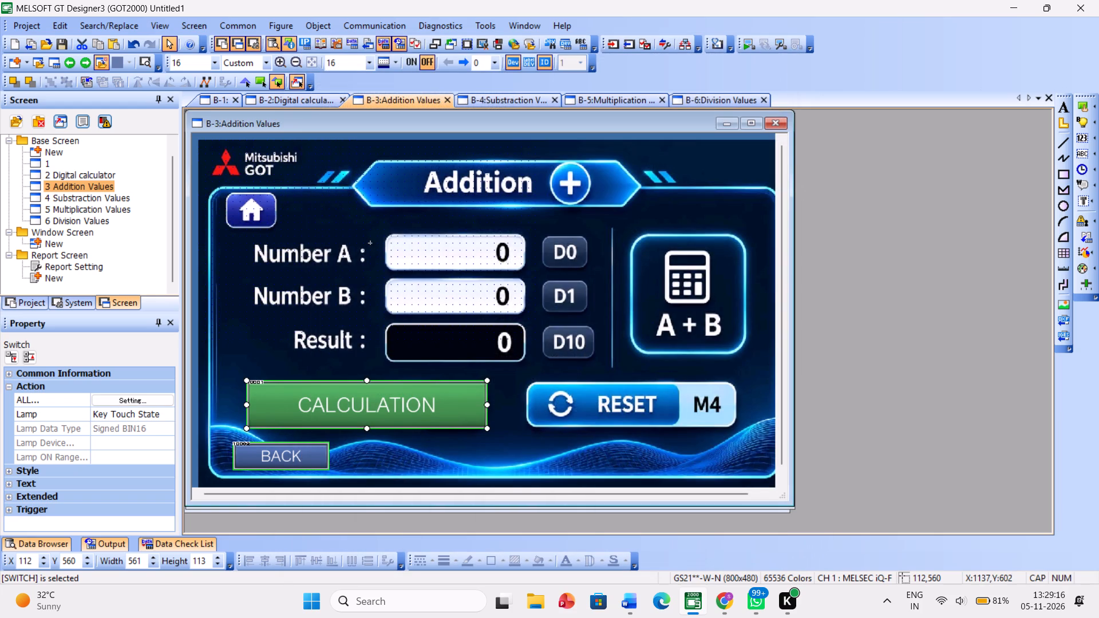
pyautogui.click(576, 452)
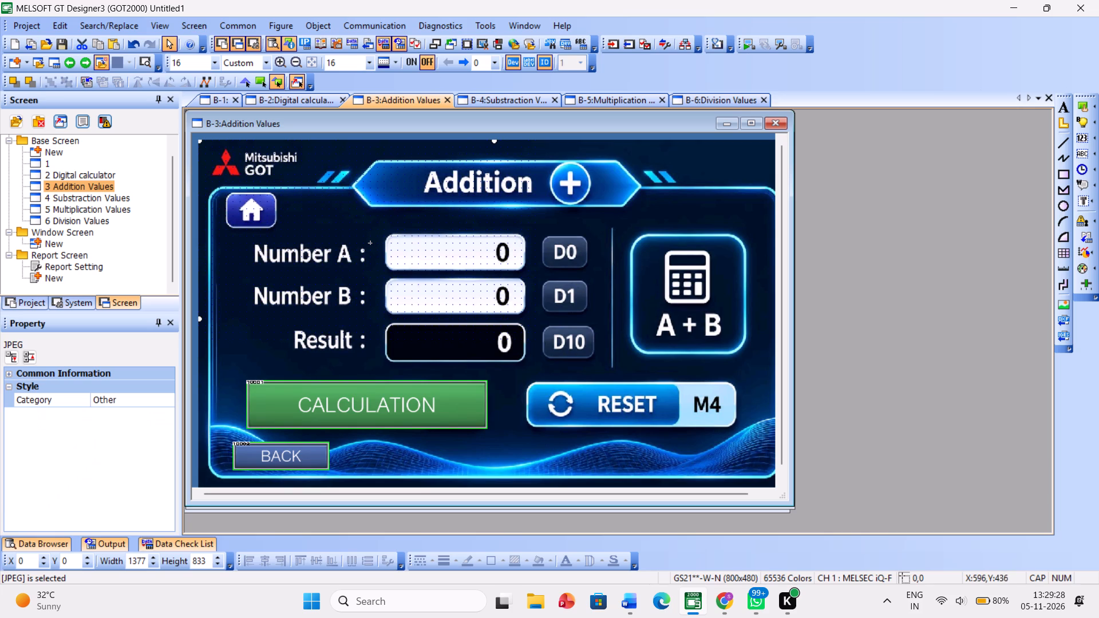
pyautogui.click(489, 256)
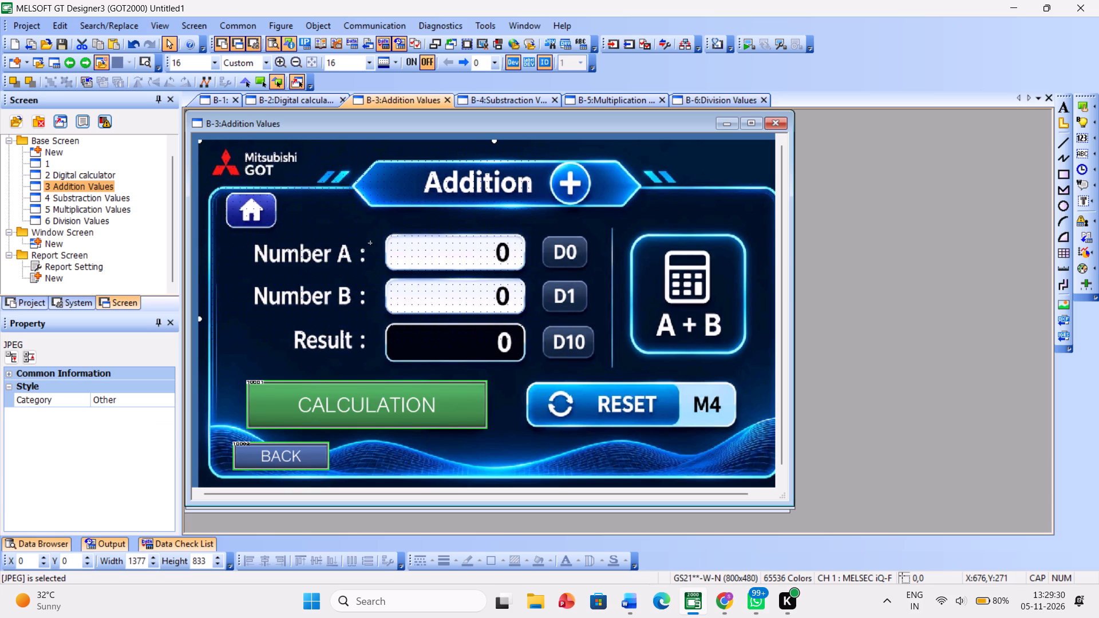
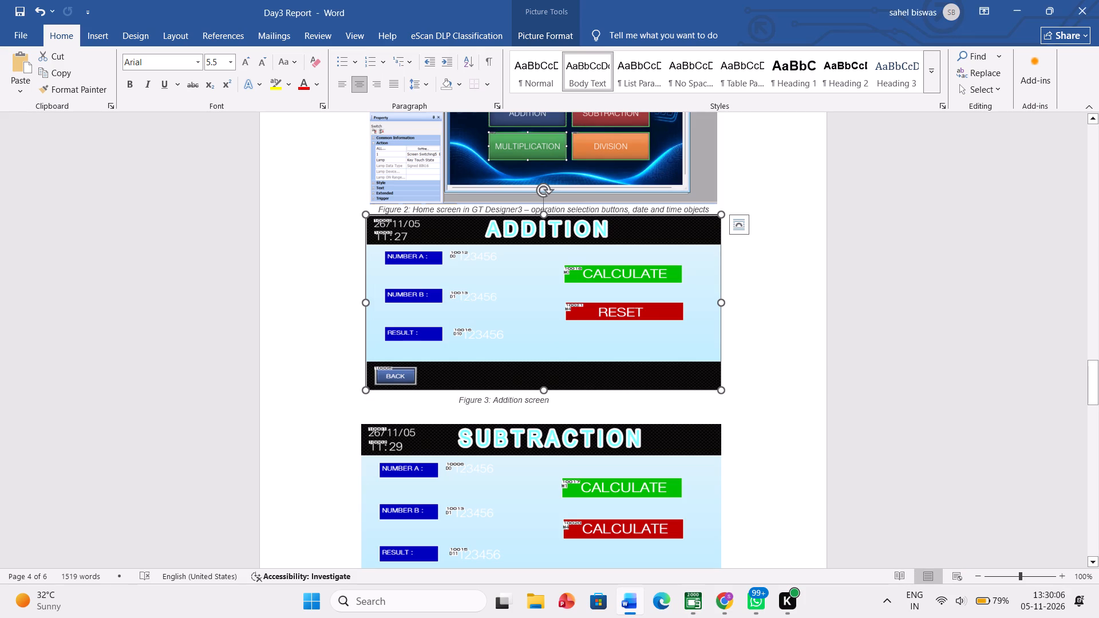
# Review the subtraction, multiplication and division screen pictures that follow Figure 3 in the Word report.
pyautogui.scroll(-3, 568, 280)
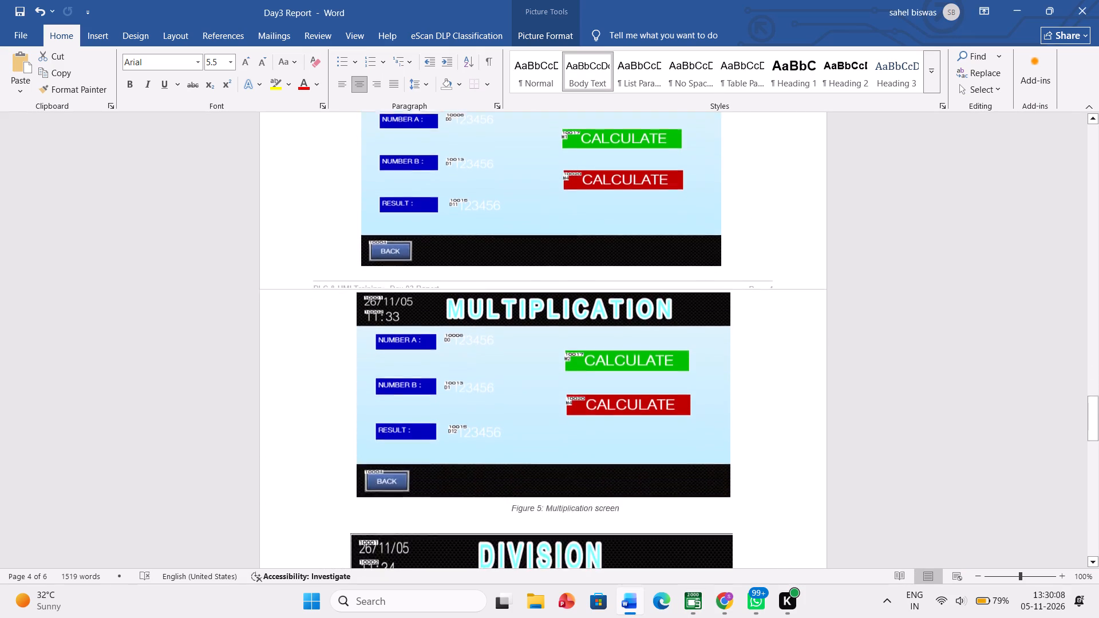
pyautogui.scroll(-1, 568, 280)
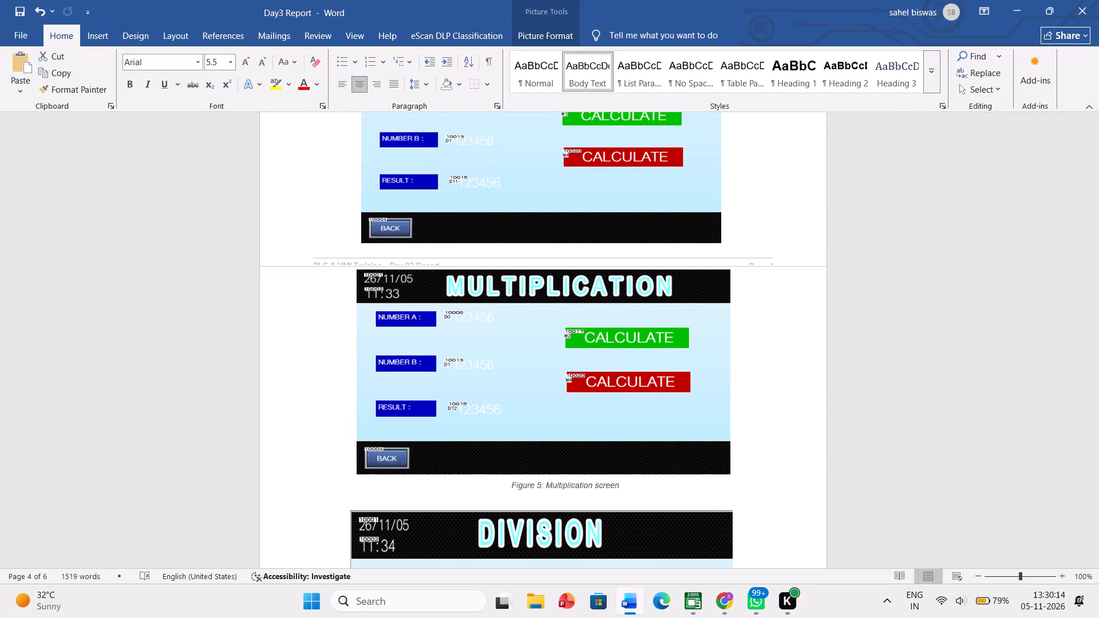
# Review the report's operation screen pictures in section 7, Figures 2 to 6, and the start of section 8, HMI Elements Used.
pyautogui.scroll(-2, 568, 280)
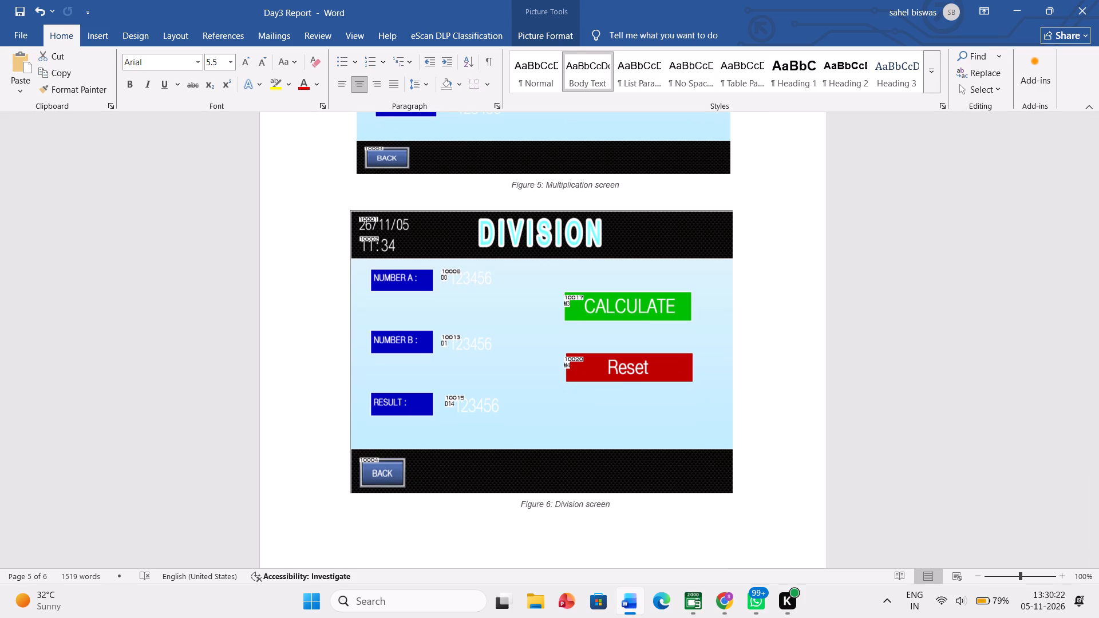
pyautogui.scroll(5, 568, 280)
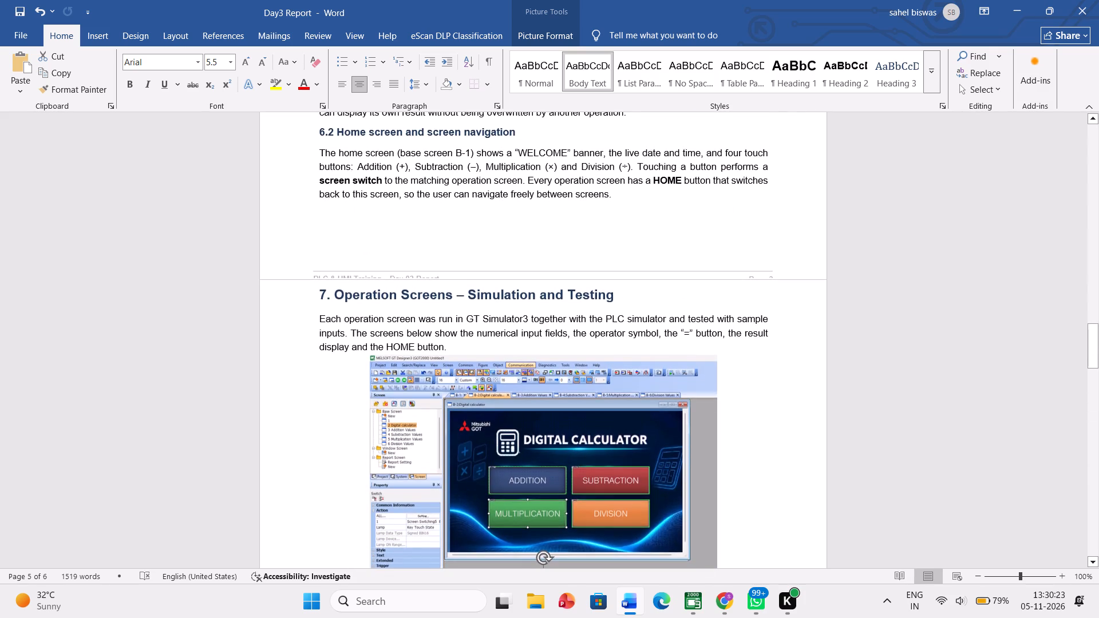
pyautogui.scroll(-1, 568, 280)
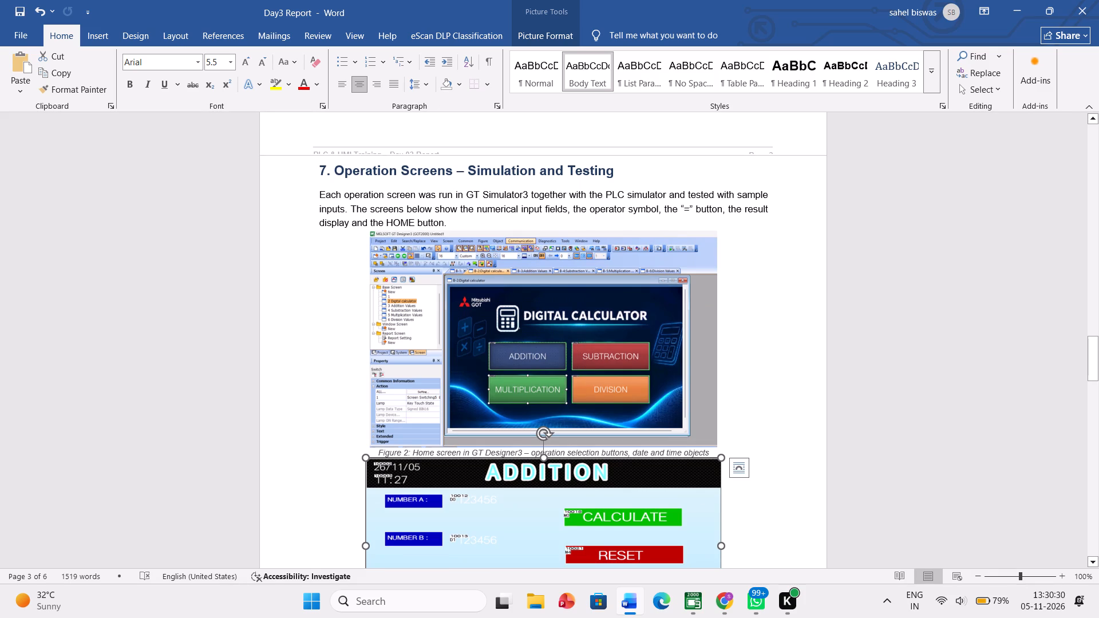
pyautogui.scroll(-1, 580, 362)
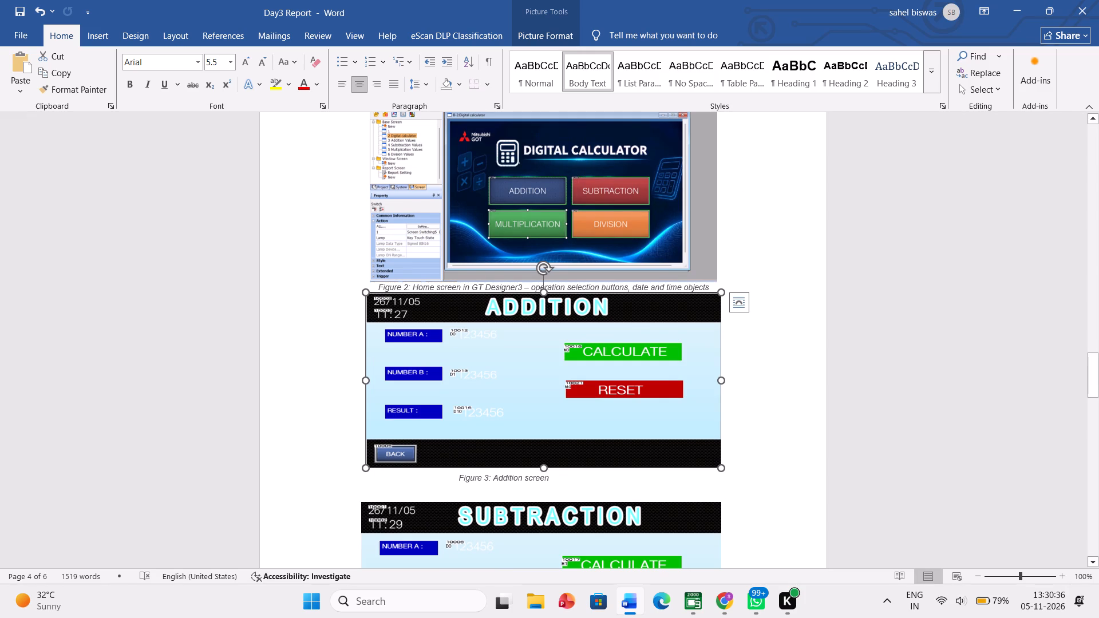
pyautogui.scroll(-1, 580, 362)
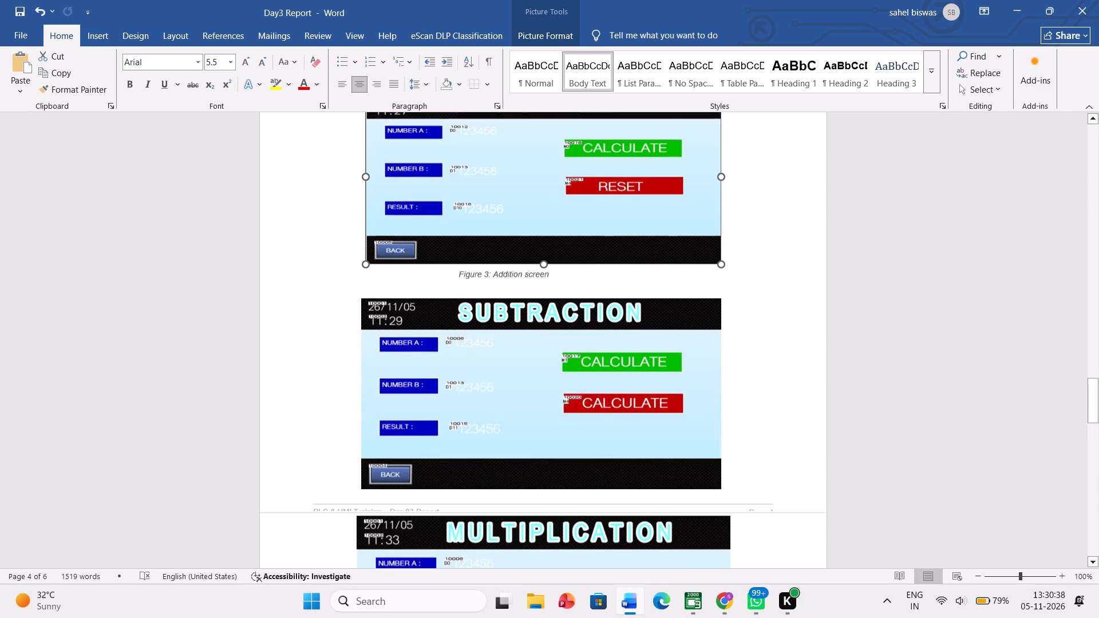
pyautogui.scroll(-3, 580, 362)
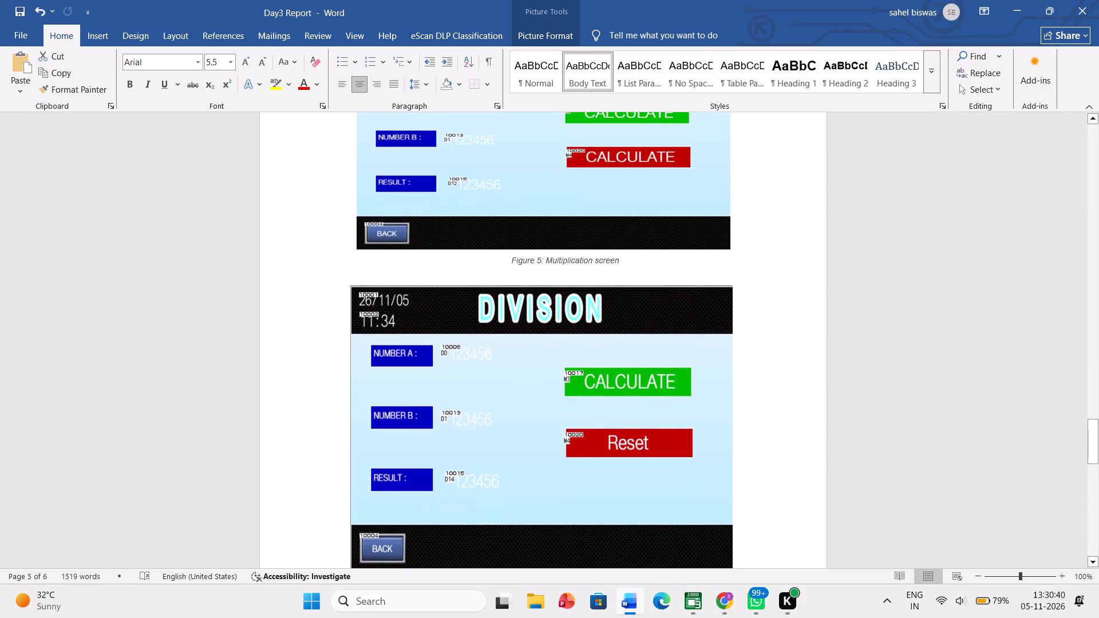
pyautogui.scroll(-5, 580, 362)
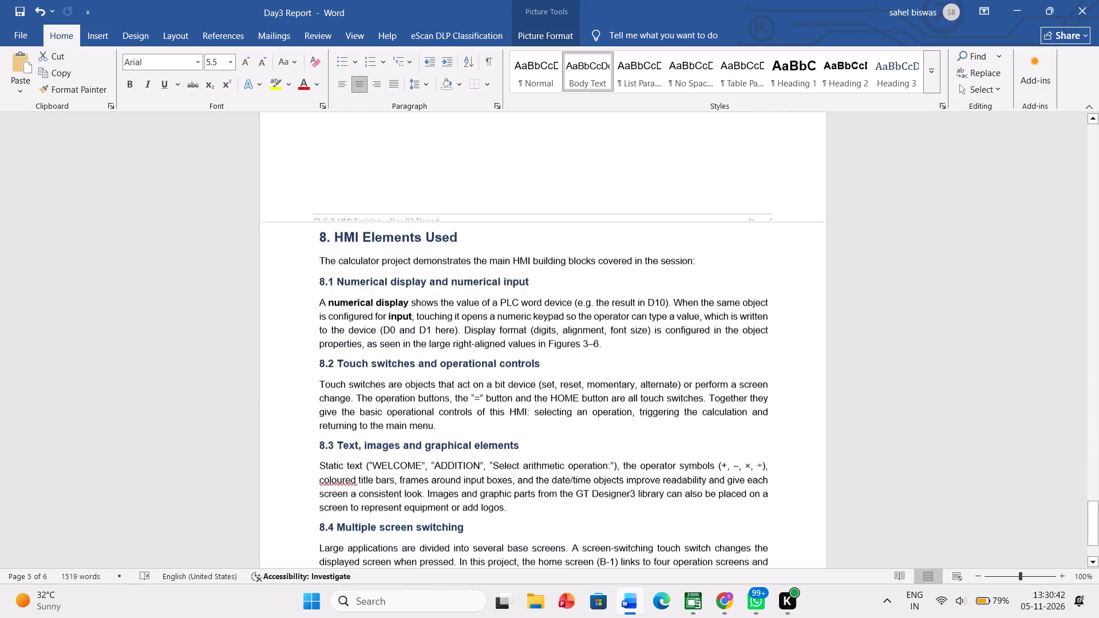
pyautogui.scroll(-2, 580, 362)
pyautogui.scroll(8, 580, 362)
pyautogui.hscroll(1, 580, 362)
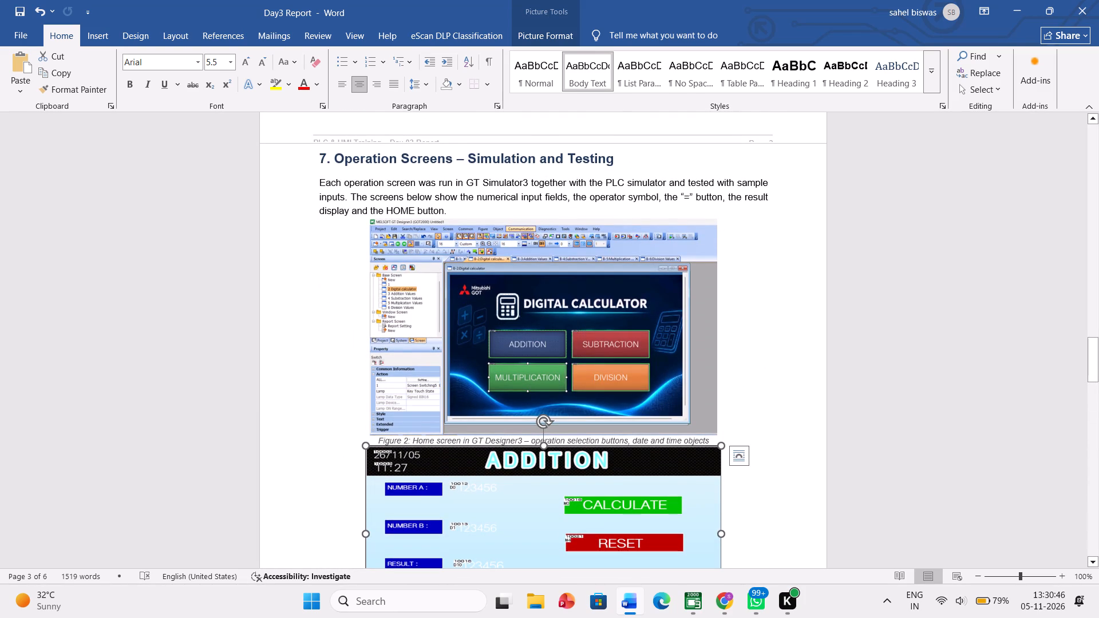
pyautogui.hscroll(1, 580, 362)
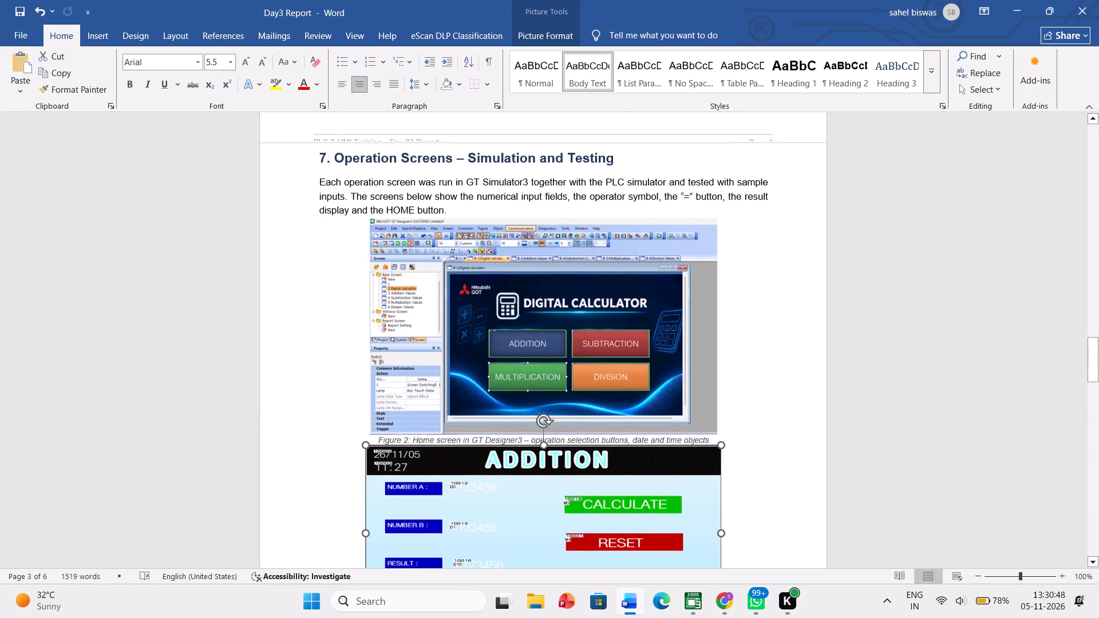
pyautogui.hscroll(2, 580, 362)
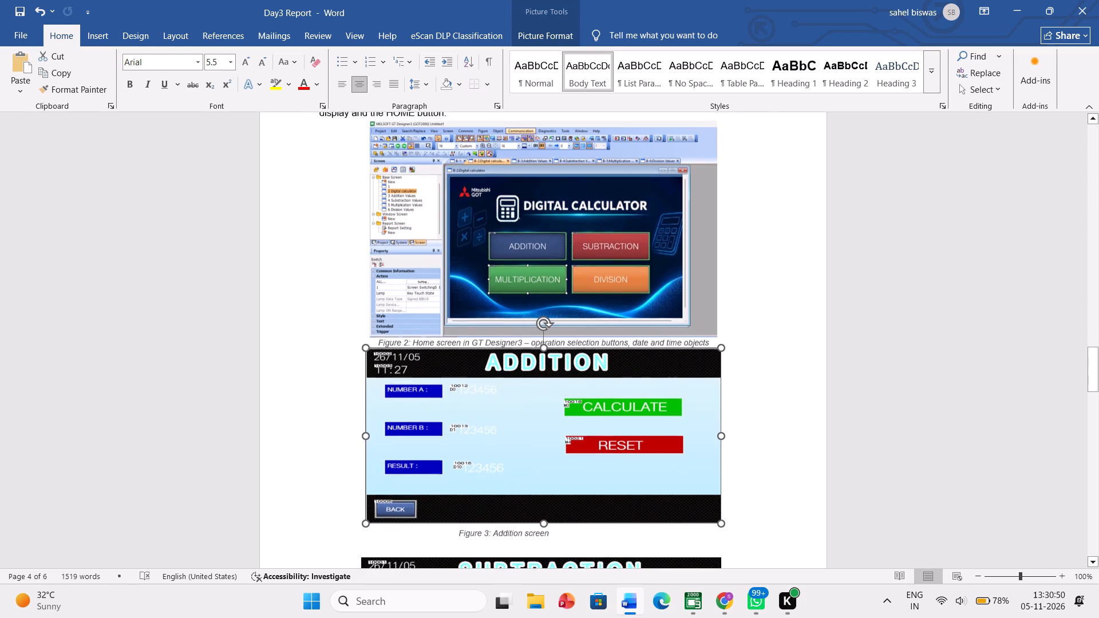
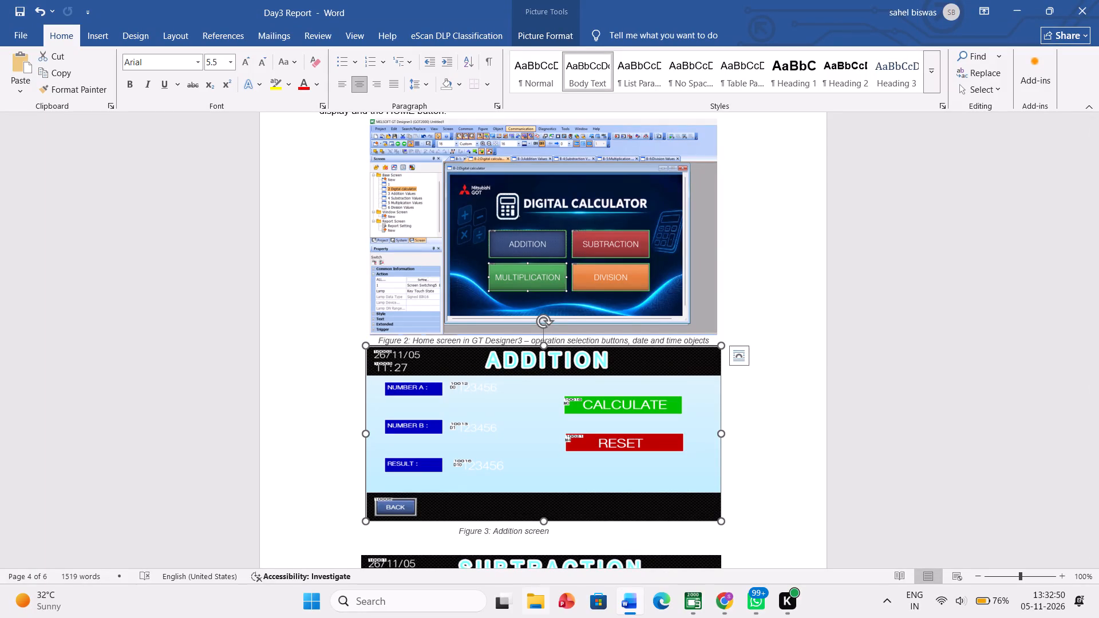
# Open LocalSend ready to receive files and check the computer's Wi-Fi connection and available networks.
pyautogui.click(419, 609)
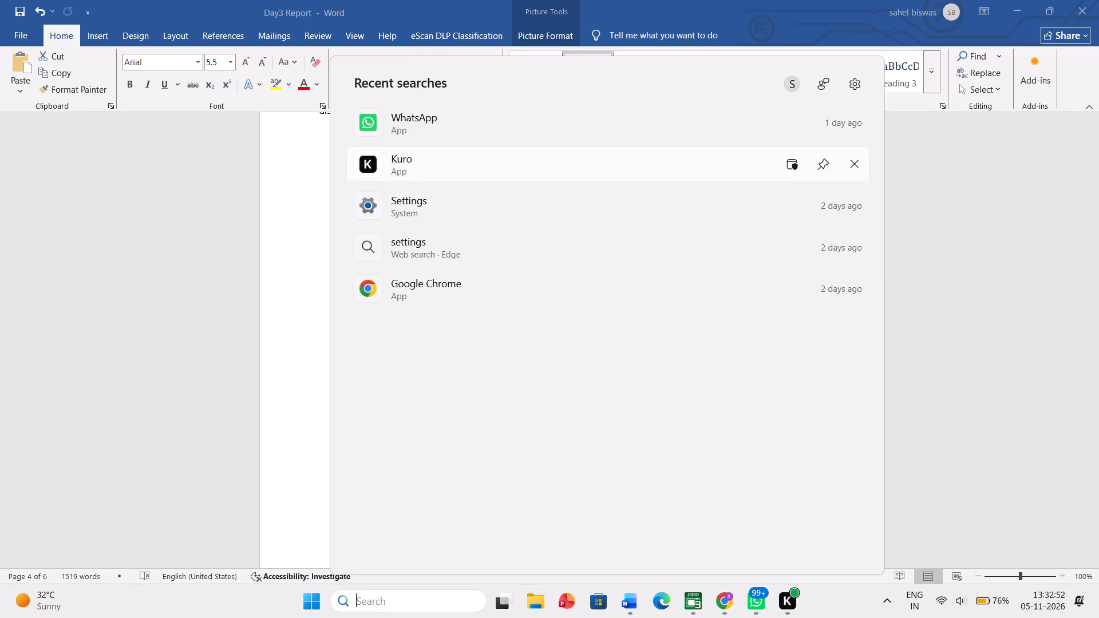
pyautogui.click(309, 597)
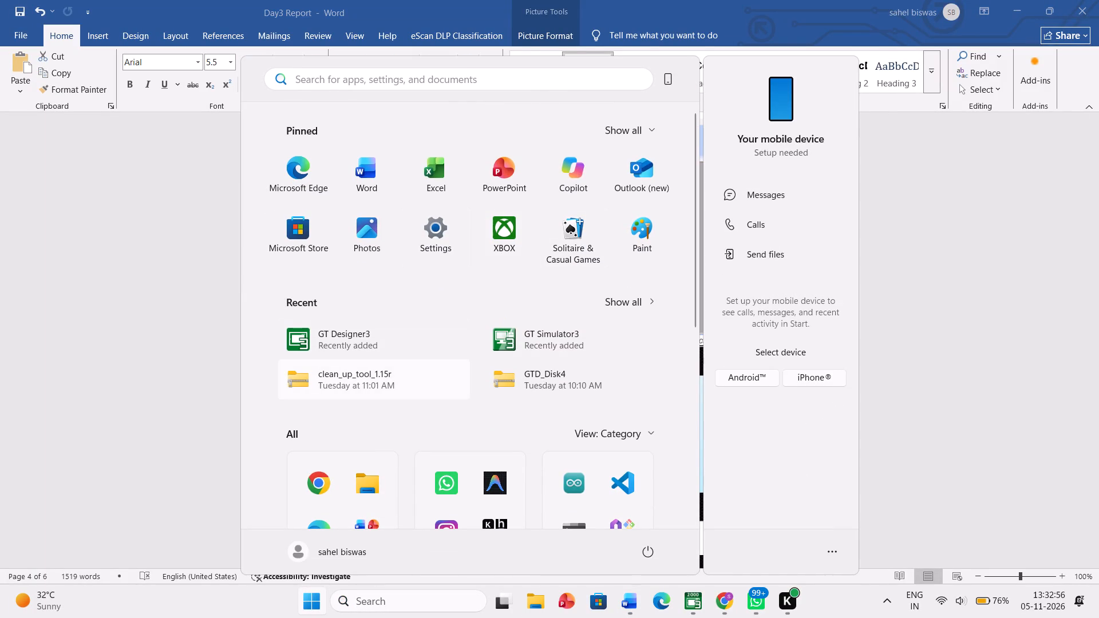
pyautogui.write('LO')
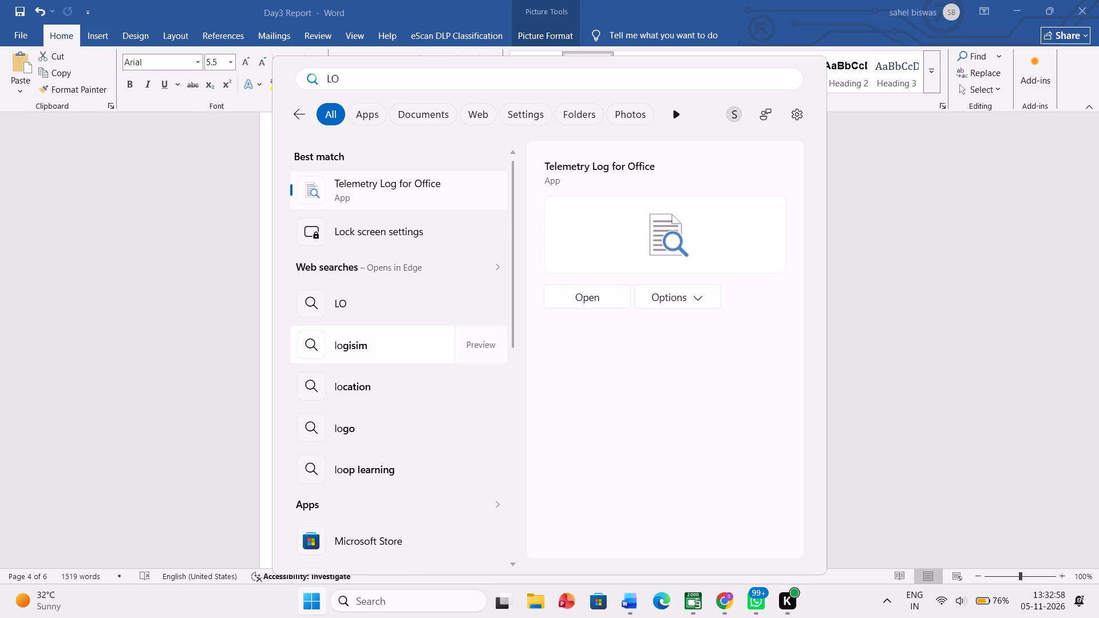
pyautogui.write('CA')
pyautogui.click(416, 195)
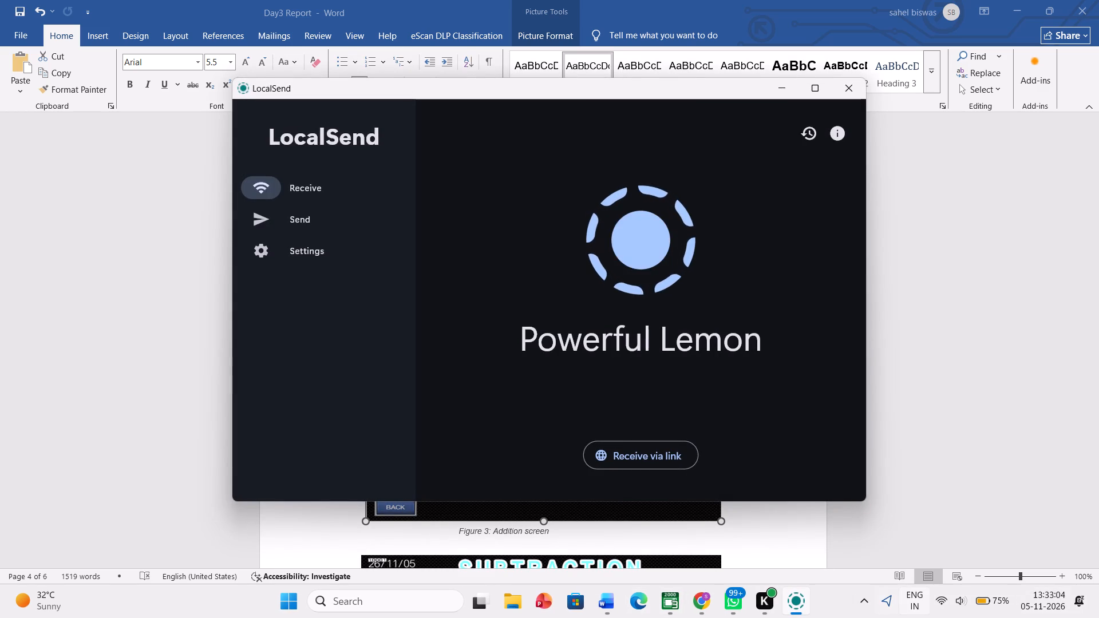
pyautogui.click(939, 596)
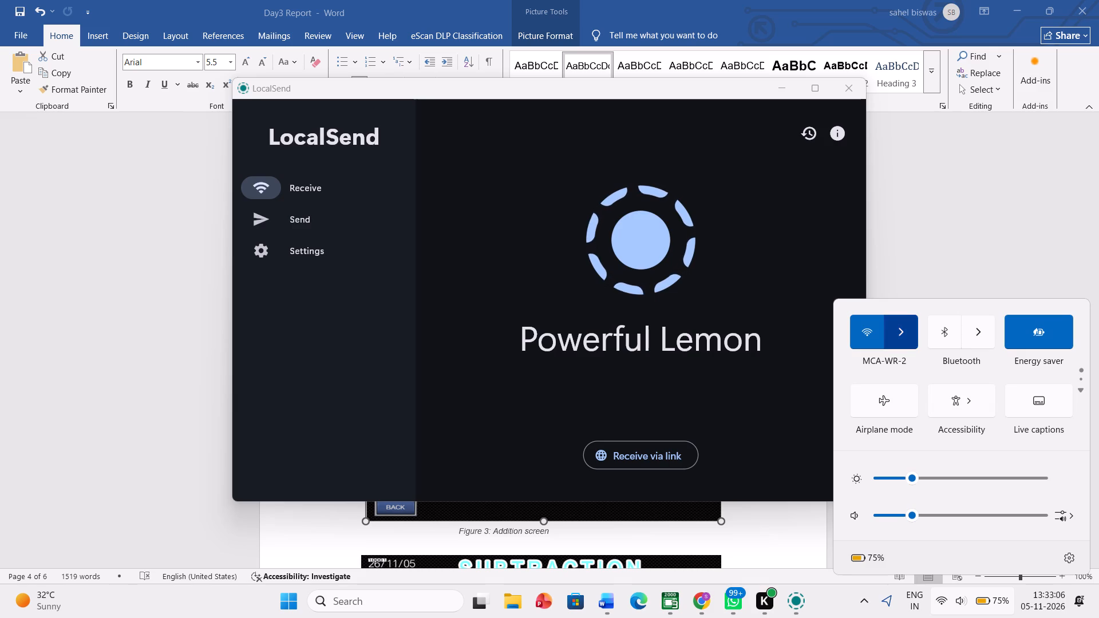
pyautogui.click(908, 326)
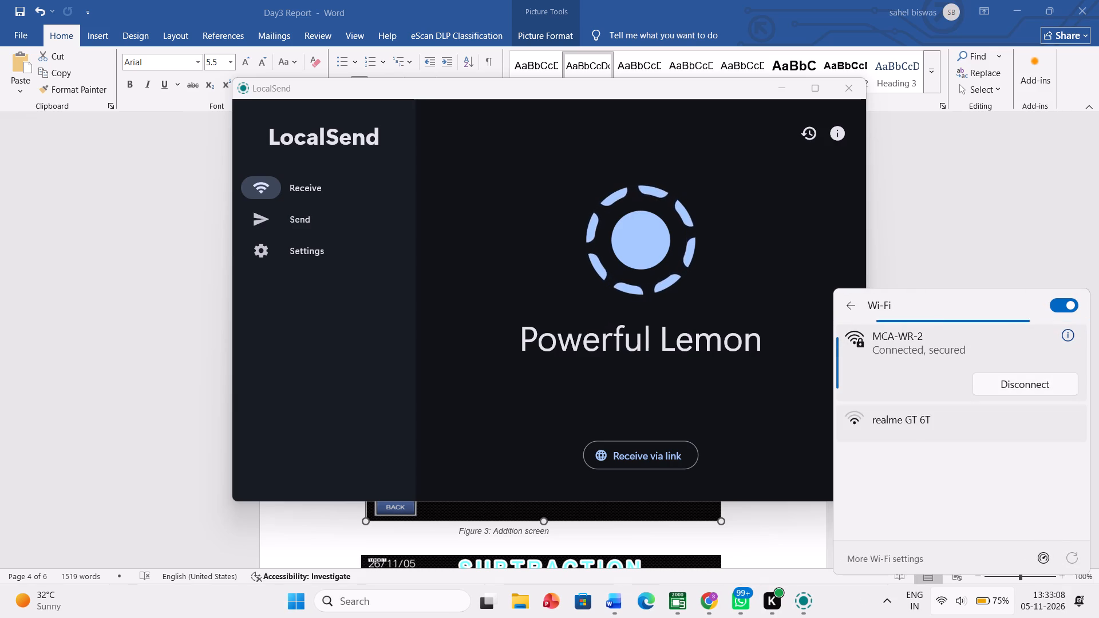
pyautogui.scroll(-1, 906, 442)
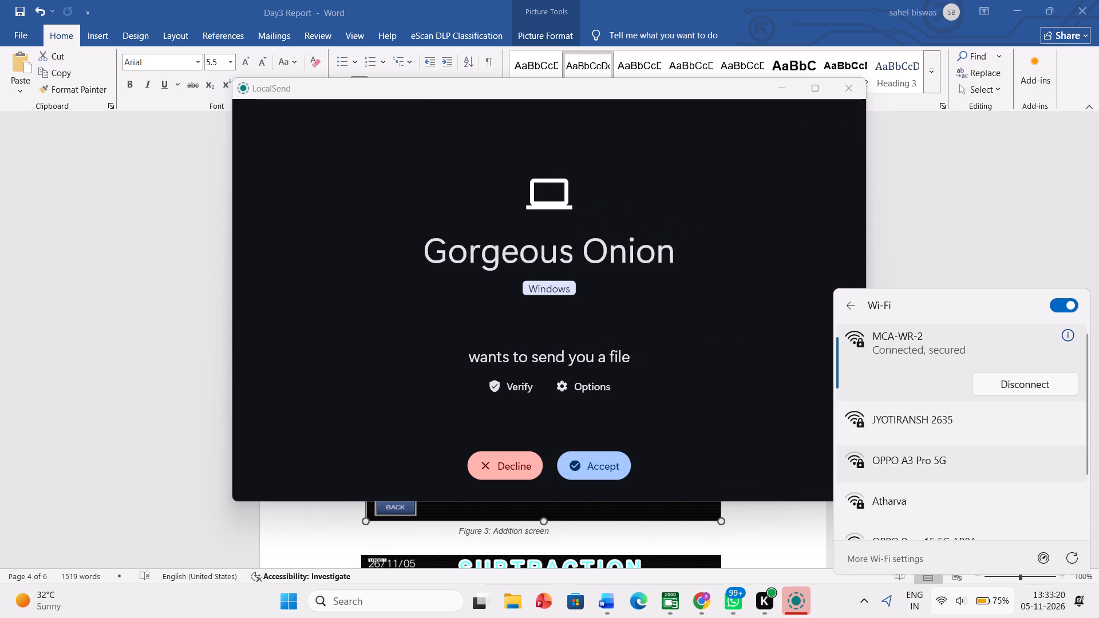
# Accept the incoming Two_Motors.gx3 file from Gorgeous Onion and close the finished transfer.
pyautogui.click(607, 457)
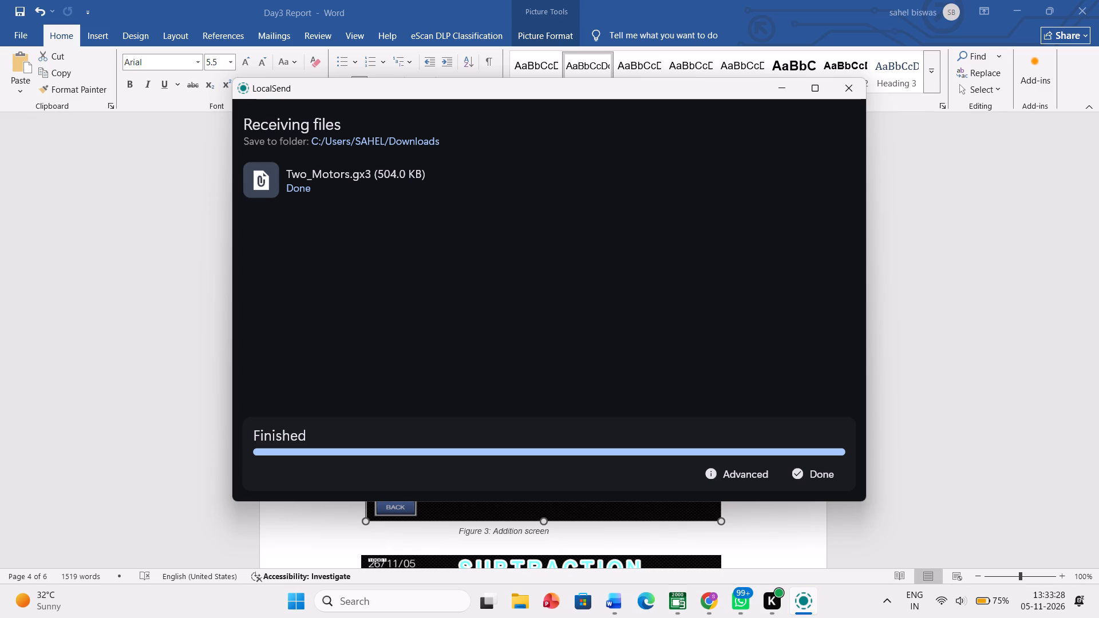
pyautogui.click(809, 474)
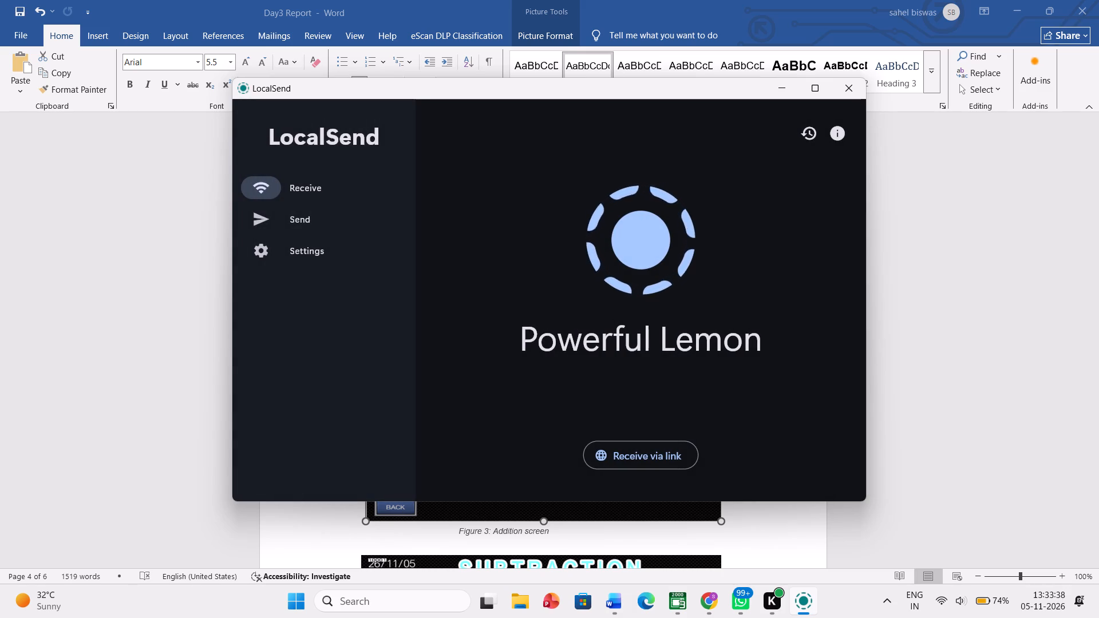
# Accept the incoming day2 (2).gx3 file, close the finished transfer and return to the Day3 Report in Word.
pyautogui.doubleClick(602, 462)
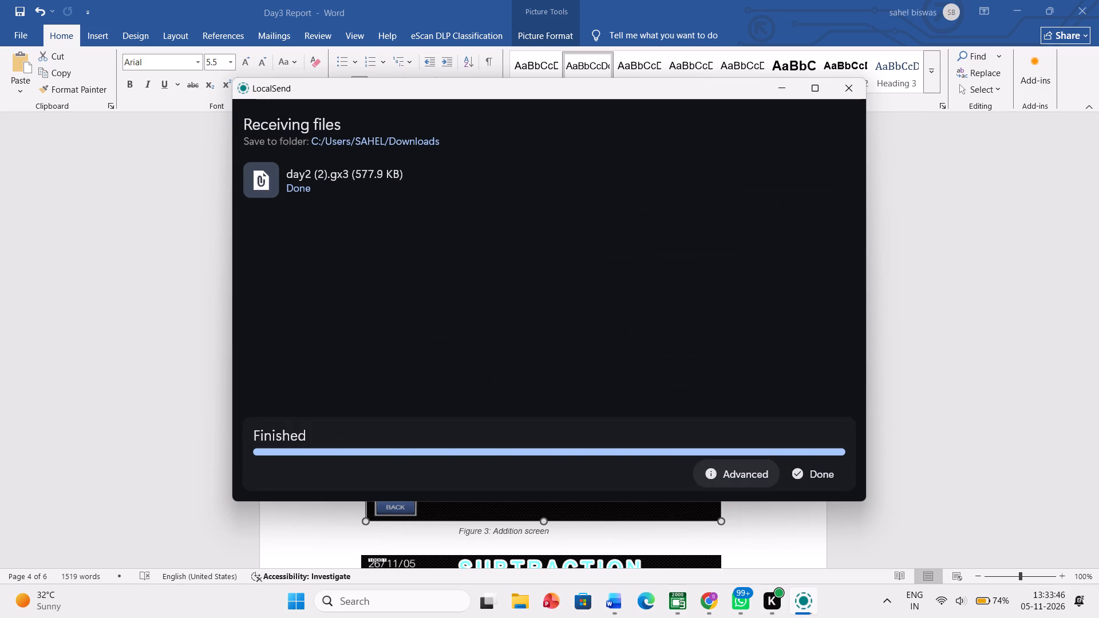
pyautogui.click(815, 472)
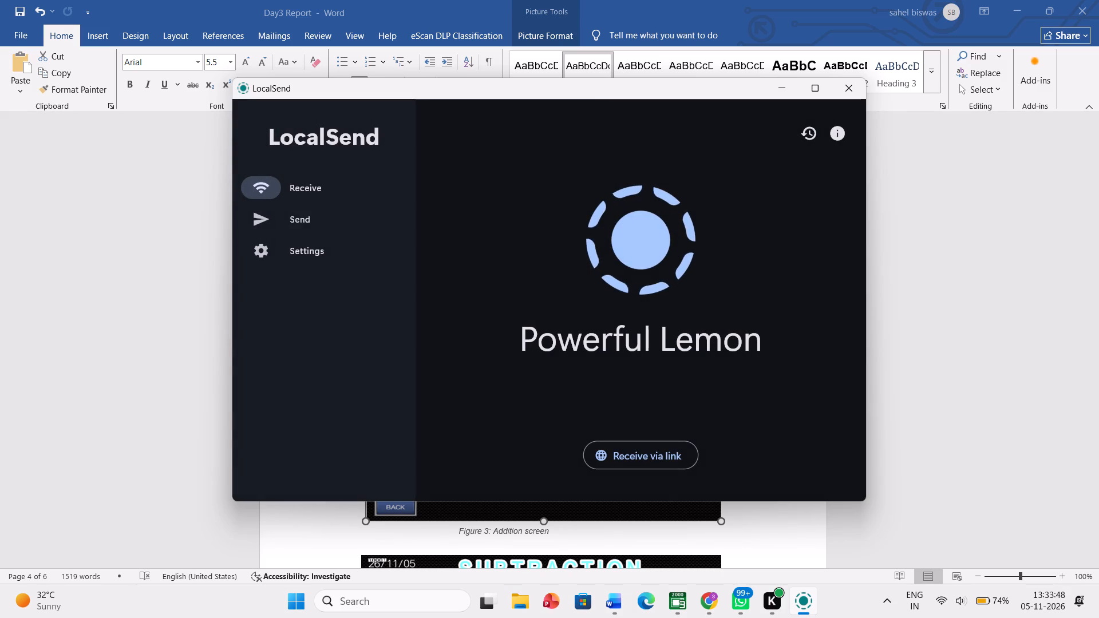
pyautogui.click(791, 87)
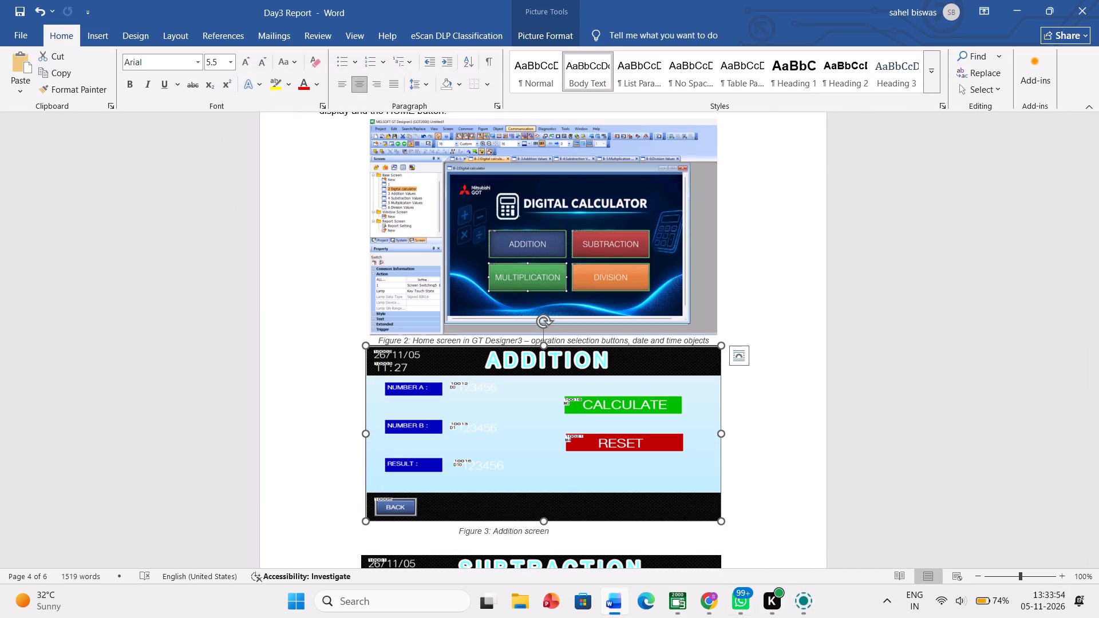
# Switch to File Explorer and open the Downloads folder.
pyautogui.click(516, 611)
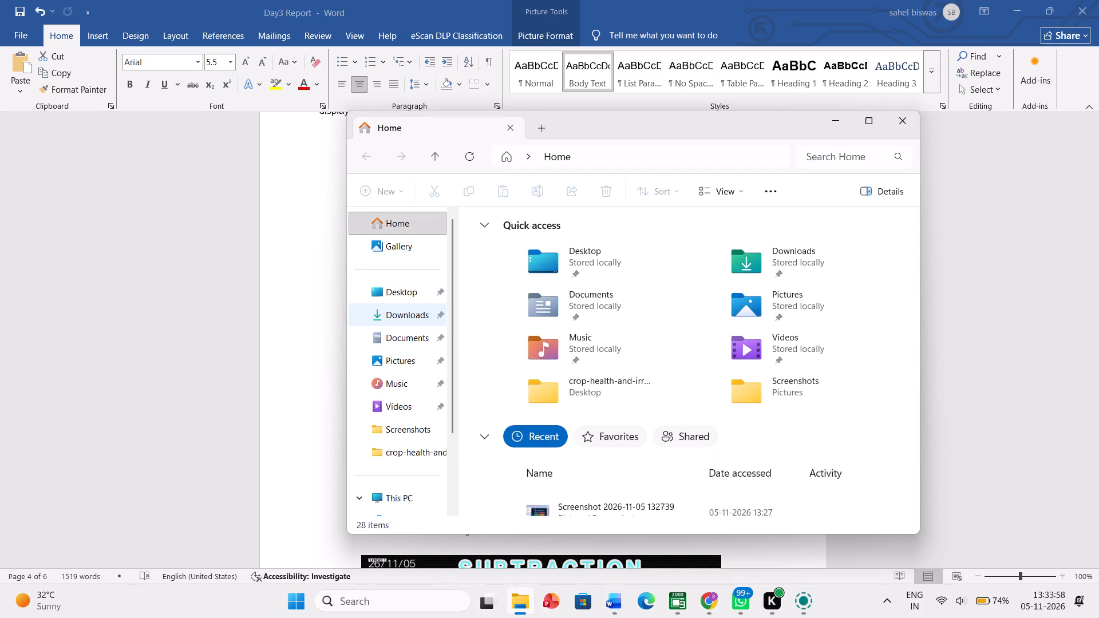
pyautogui.doubleClick(382, 317)
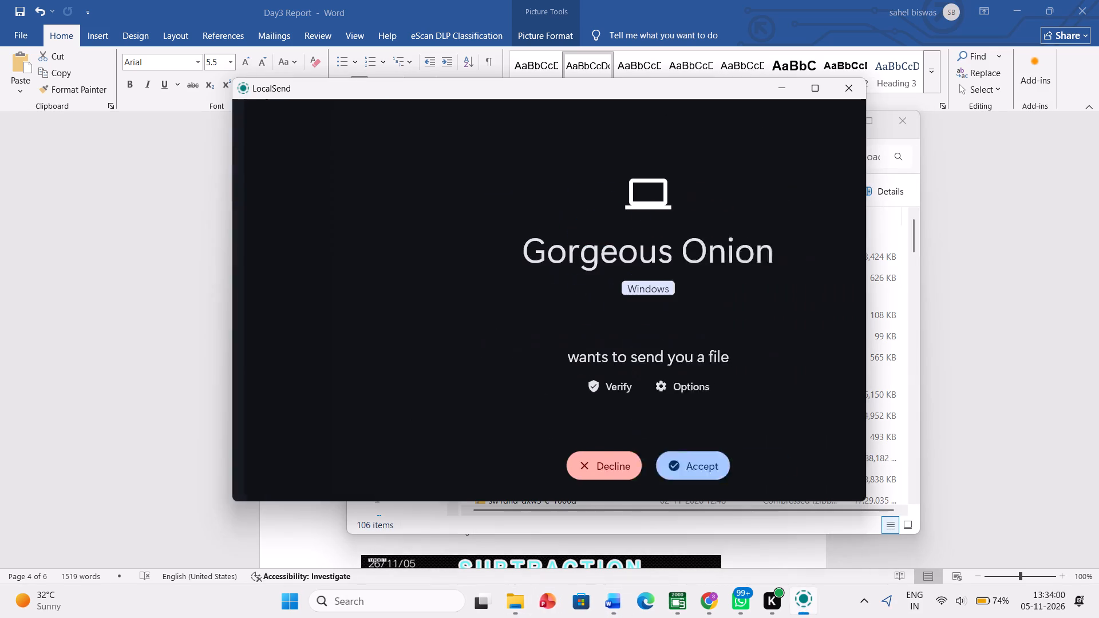
# Receive the incoming file CALCULATOR.gx3 in LocalSend and put its window away.
pyautogui.click(596, 465)
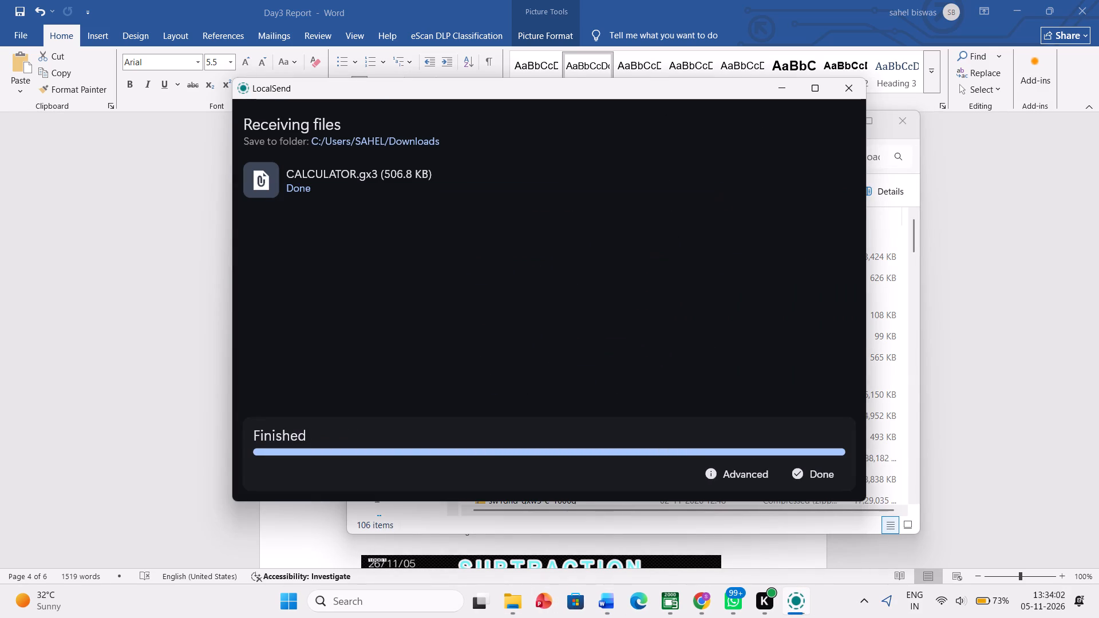
pyautogui.click(816, 477)
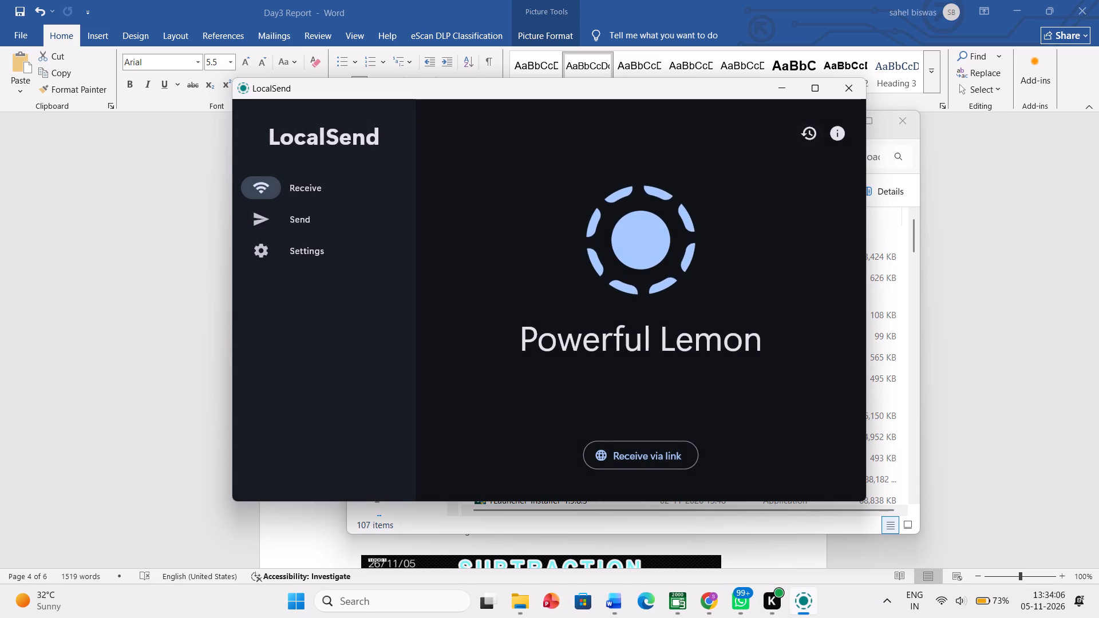
pyautogui.click(784, 88)
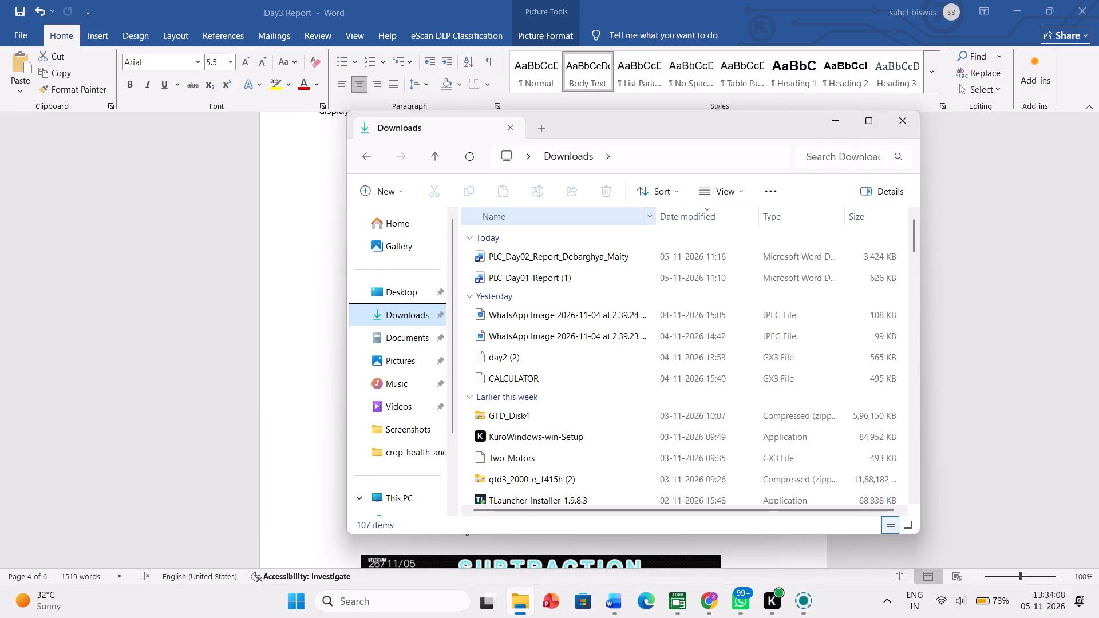
# Look through the Downloads folder in File Explorer for the received GX3 project files, reopening the folder to refresh its listing.
pyautogui.scroll(3, 532, 284)
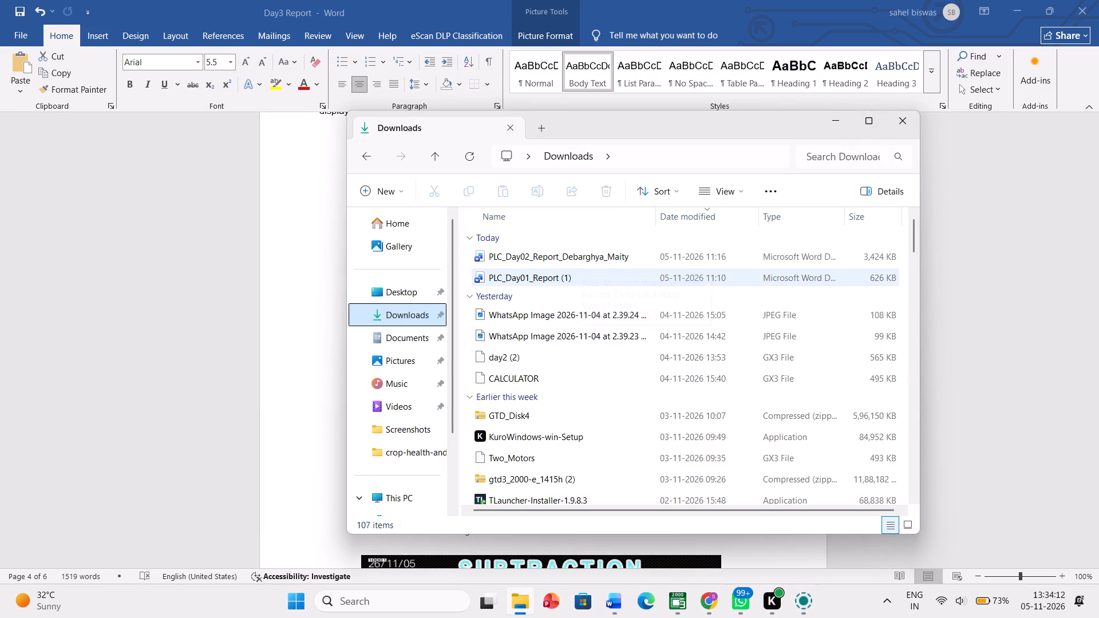
pyautogui.scroll(-4, 589, 282)
pyautogui.scroll(6, 591, 289)
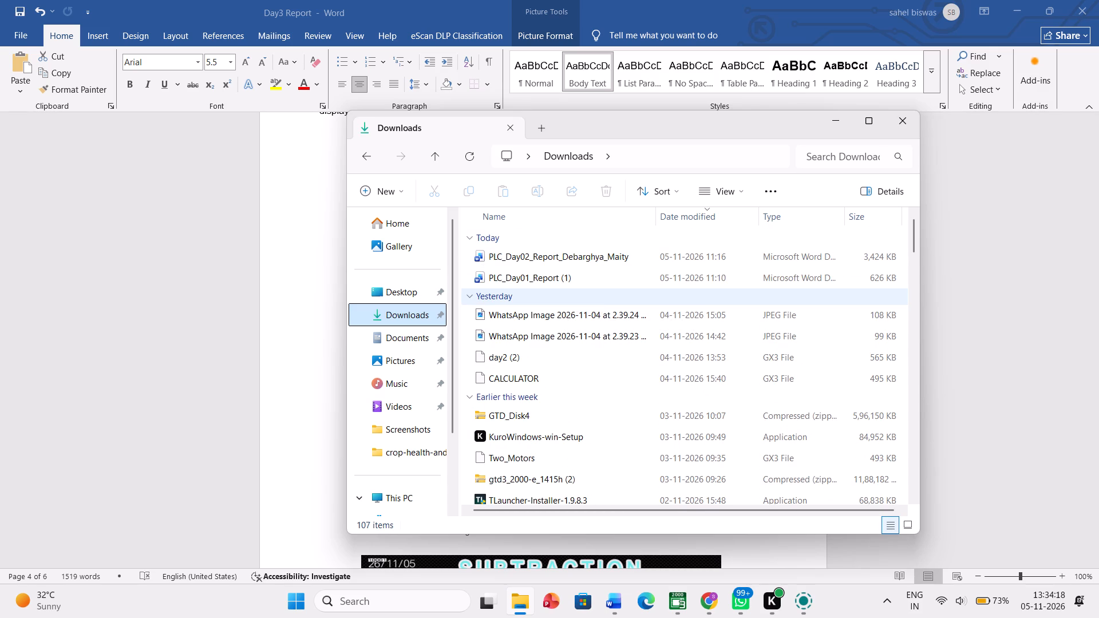
pyautogui.scroll(-7, 562, 299)
pyautogui.scroll(9, 563, 300)
pyautogui.doubleClick(903, 120)
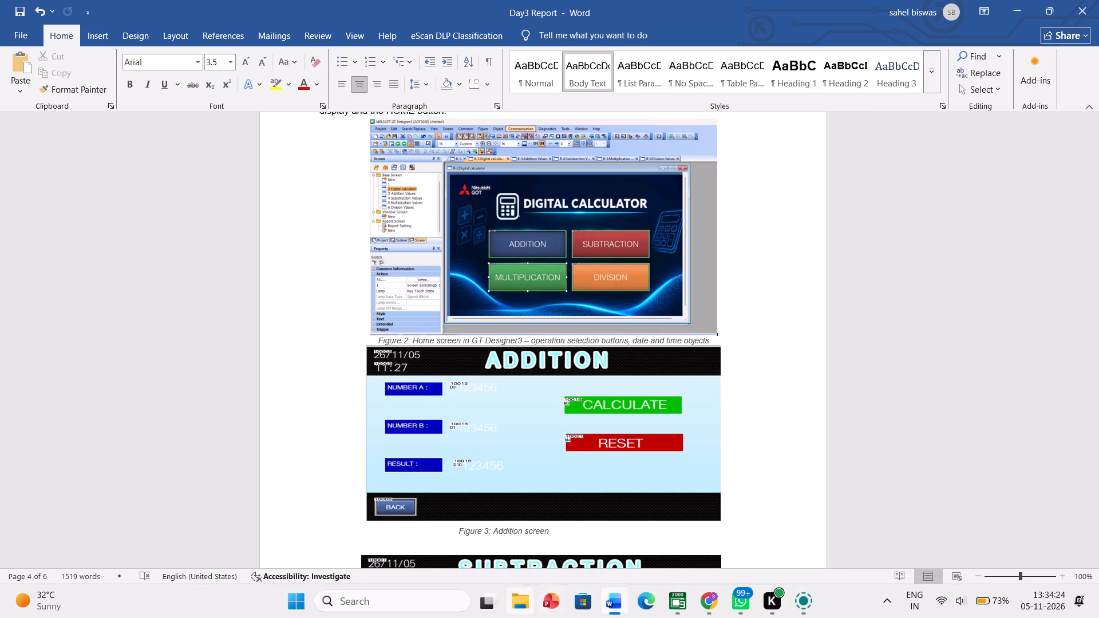
pyautogui.click(520, 613)
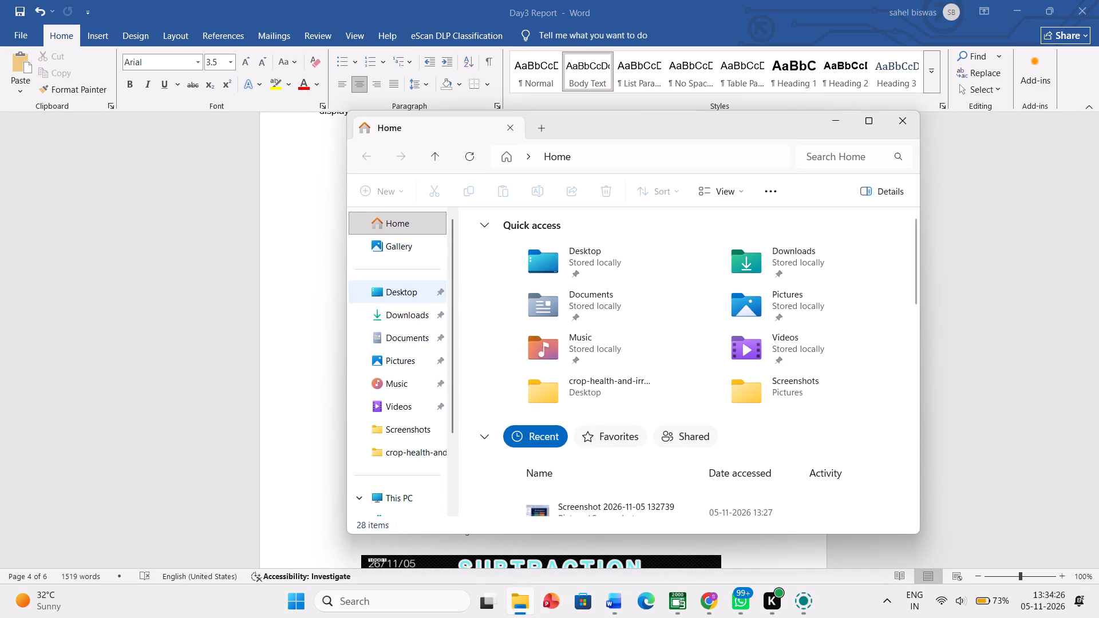
pyautogui.click(389, 313)
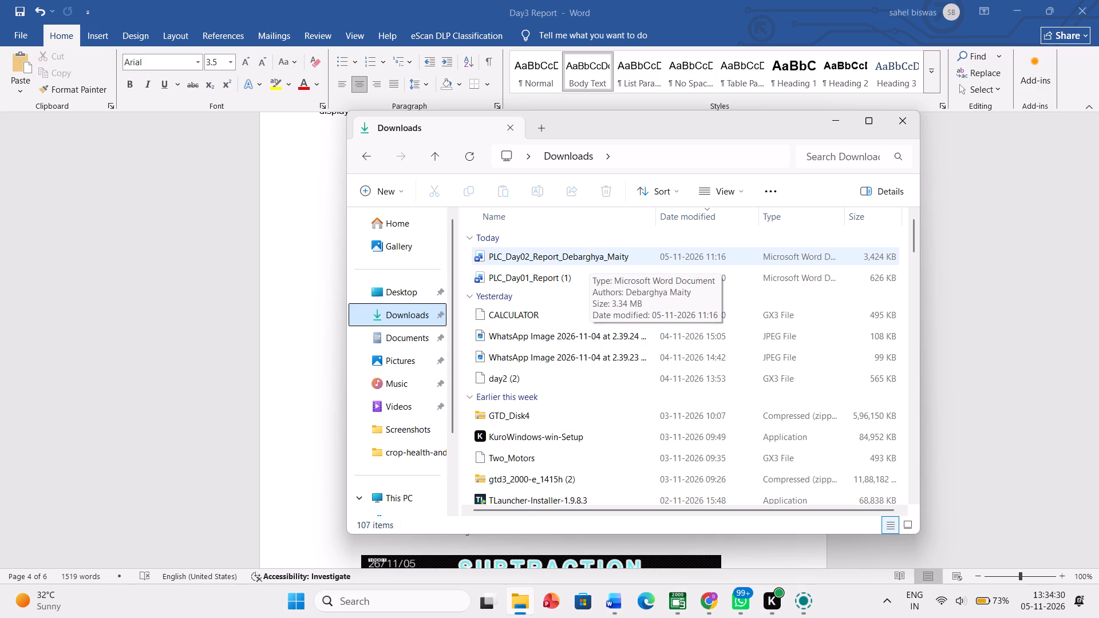
pyautogui.scroll(-3, 596, 360)
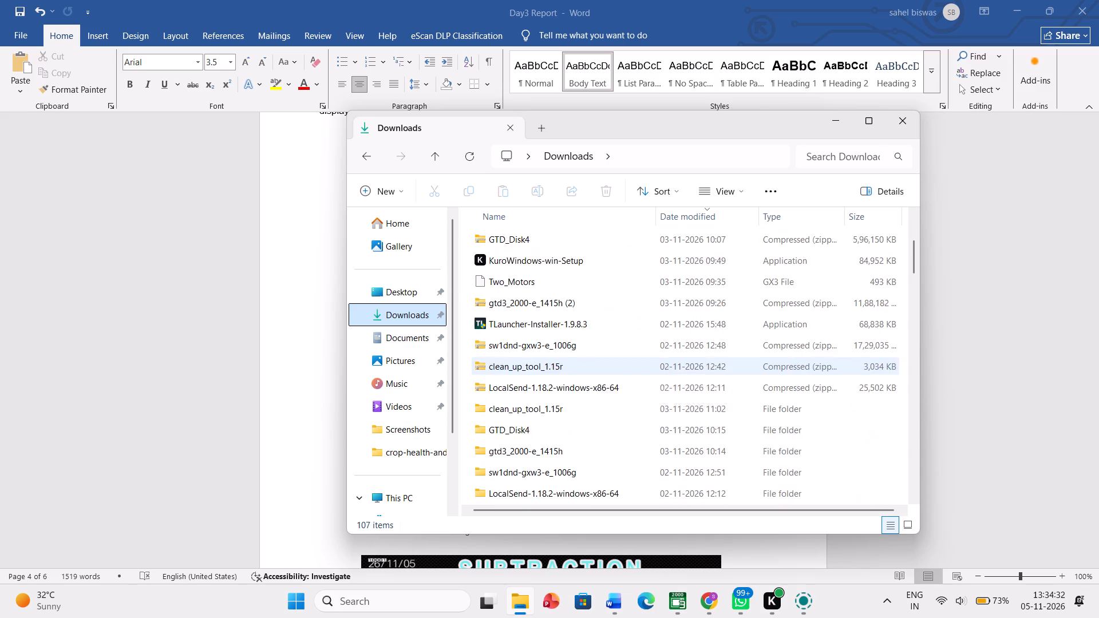
pyautogui.scroll(-1, 599, 363)
pyautogui.scroll(5, 603, 352)
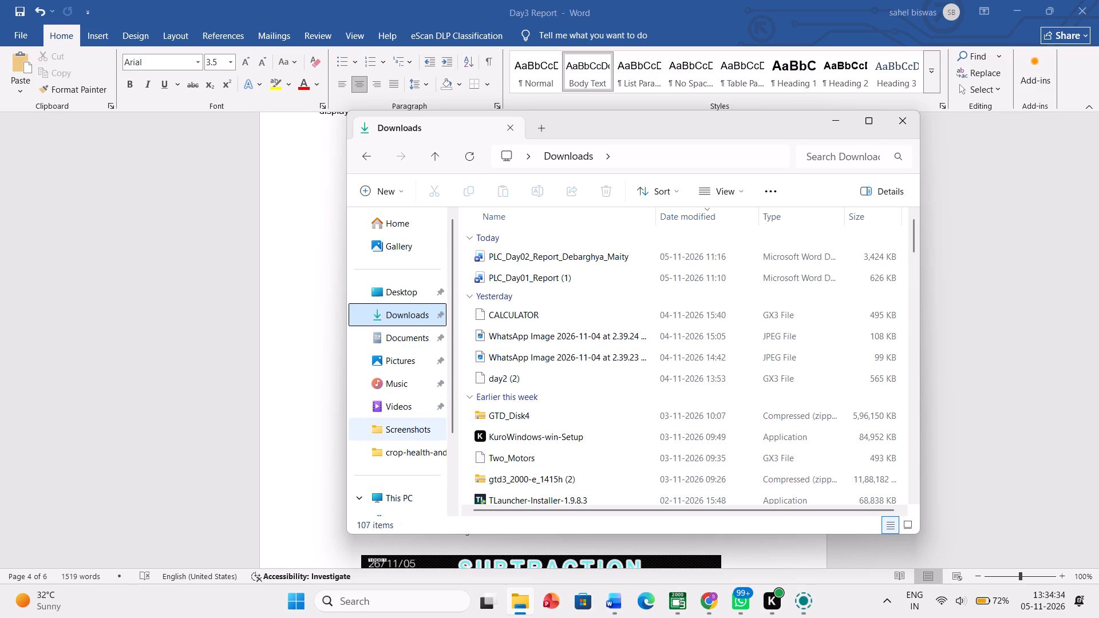
pyautogui.scroll(1, 408, 260)
pyautogui.scroll(-4, 409, 287)
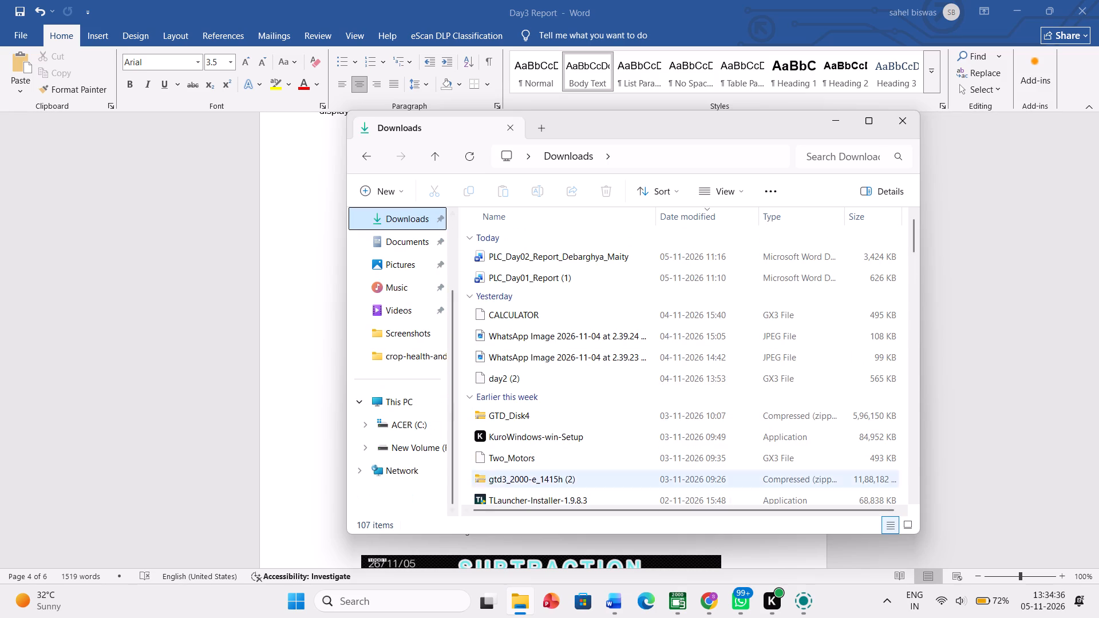
# Open LocalSend's transfer history and bring up the file options for Two_Motors.gx3.
pyautogui.click(788, 593)
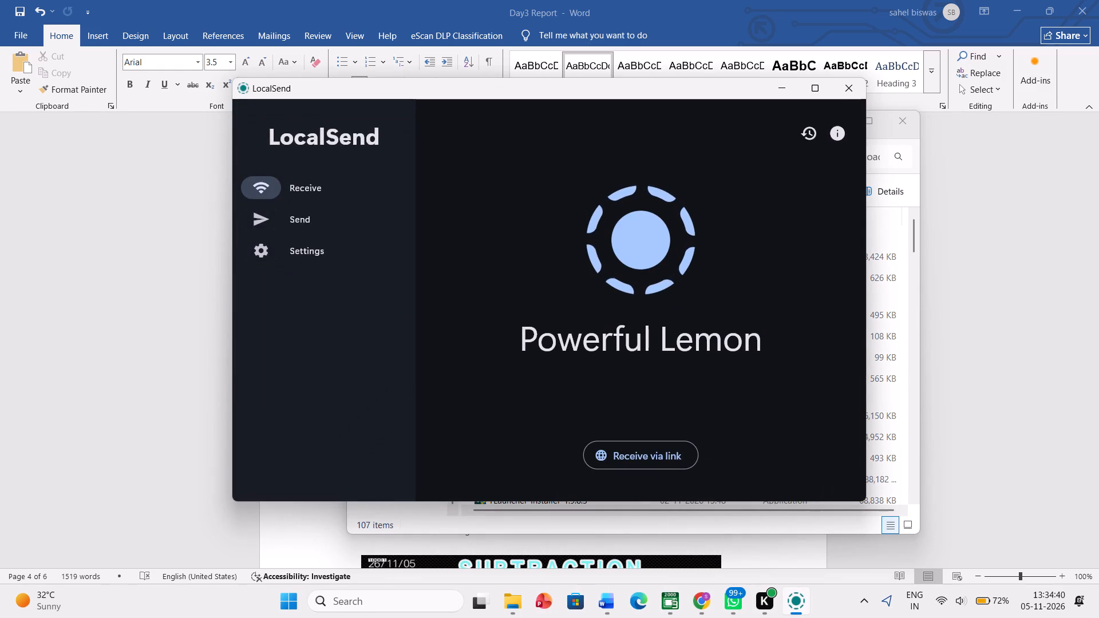
pyautogui.click(813, 132)
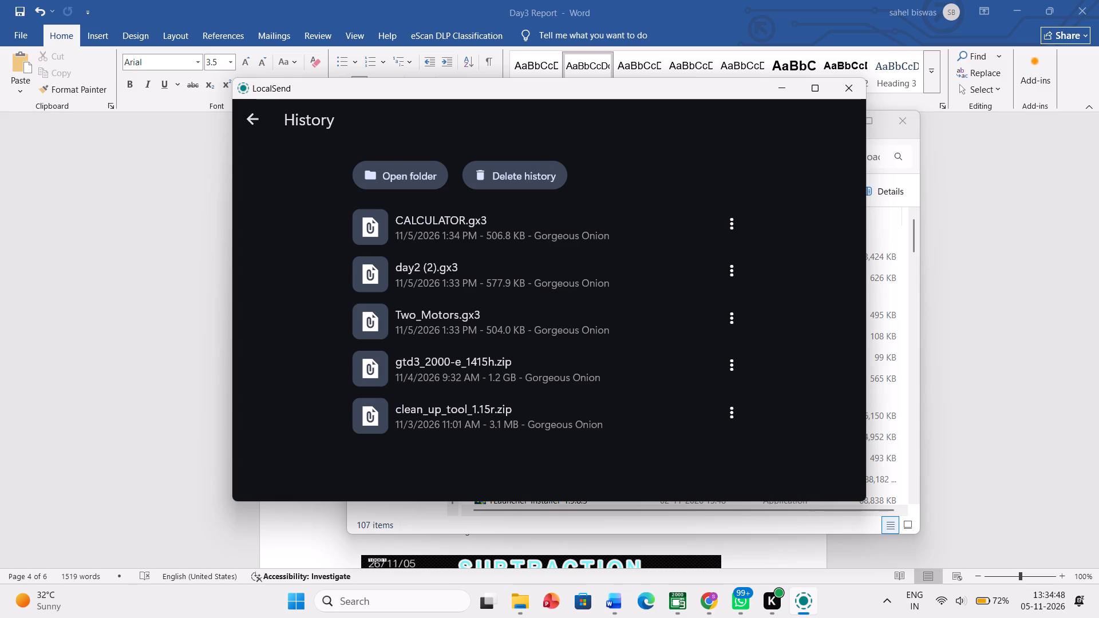
pyautogui.click(735, 319)
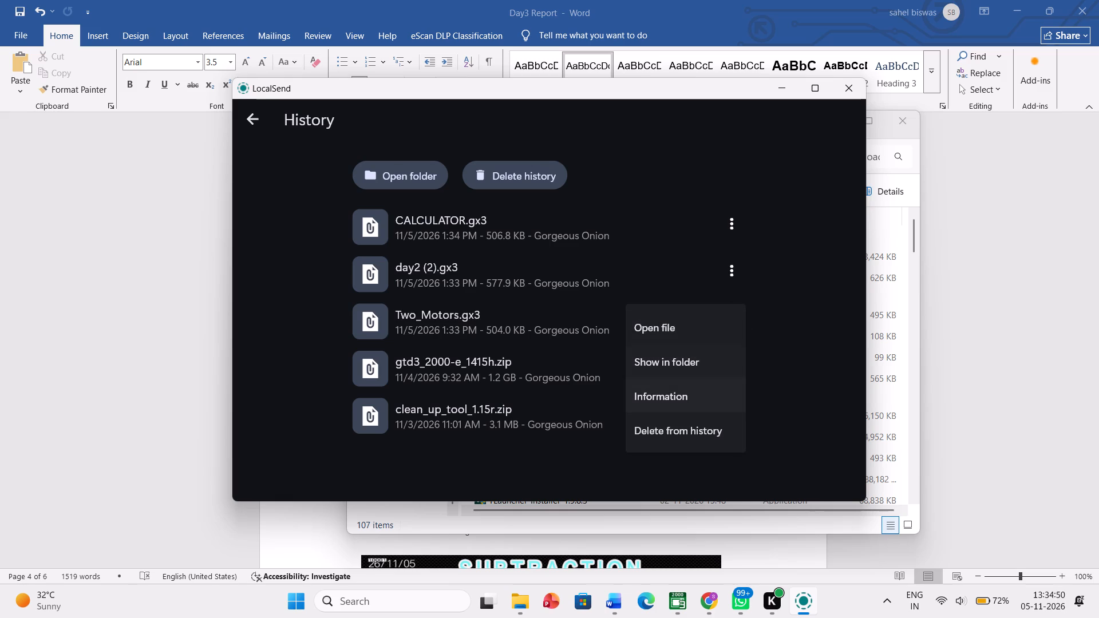
# Show the received Two_Motors.gx3 in its containing folder and look through the files listed around it.
pyautogui.click(690, 363)
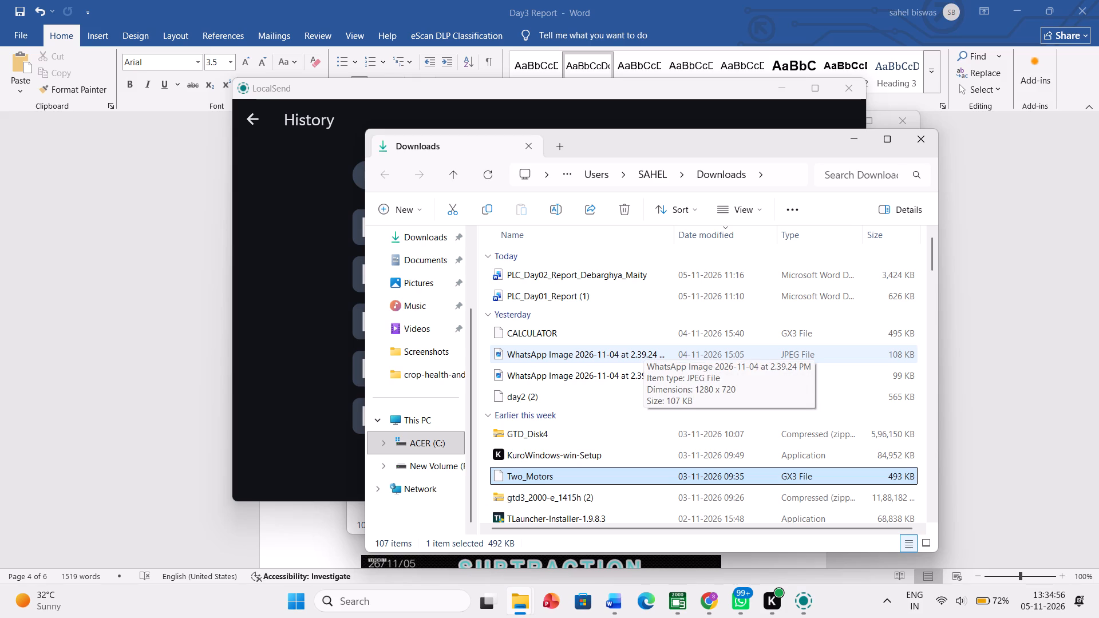
pyautogui.scroll(-1, 630, 418)
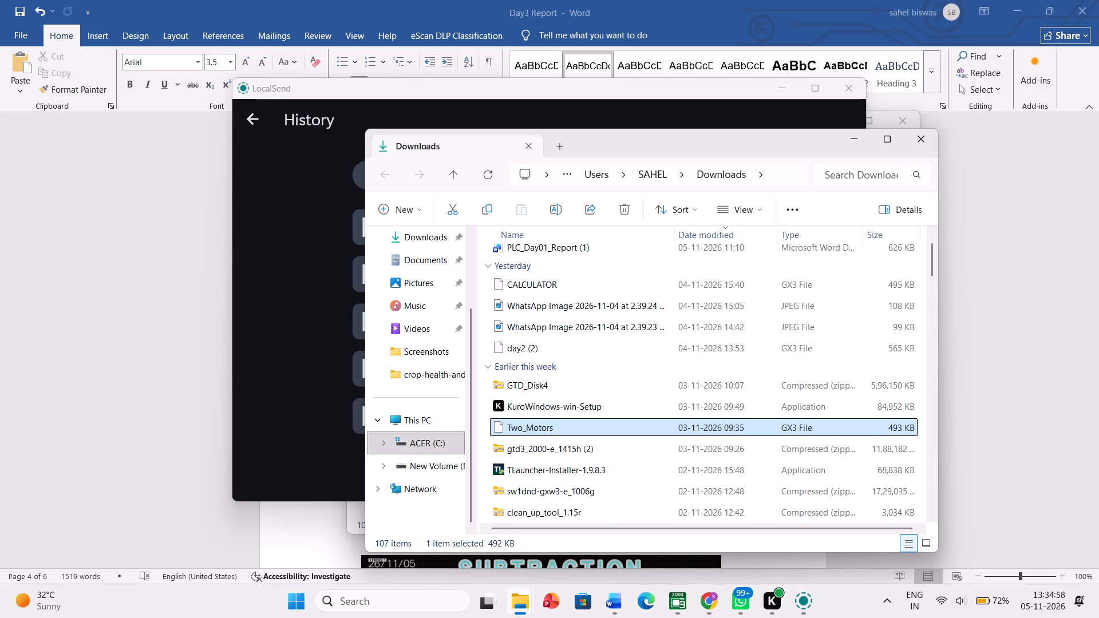
# Switch to the Google Chrome window with the new tab.
pyautogui.click(708, 604)
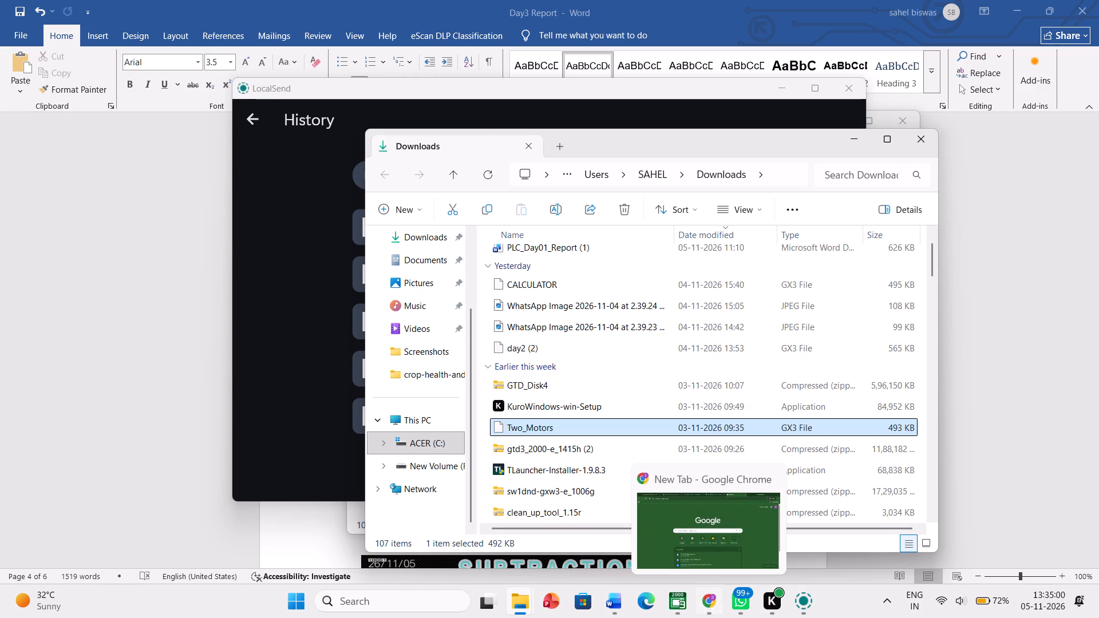
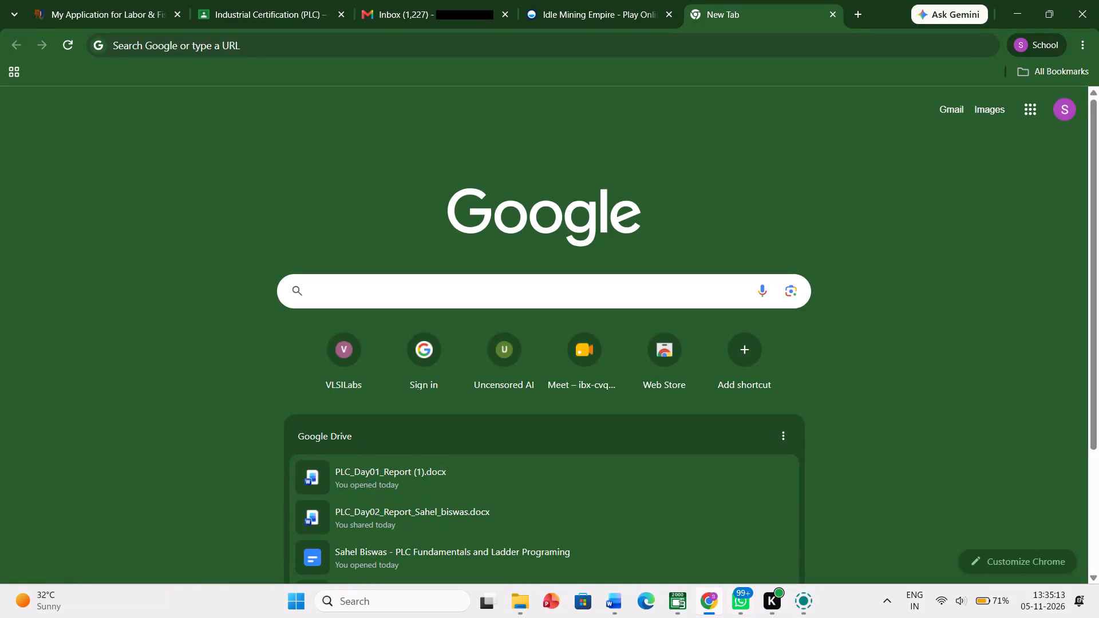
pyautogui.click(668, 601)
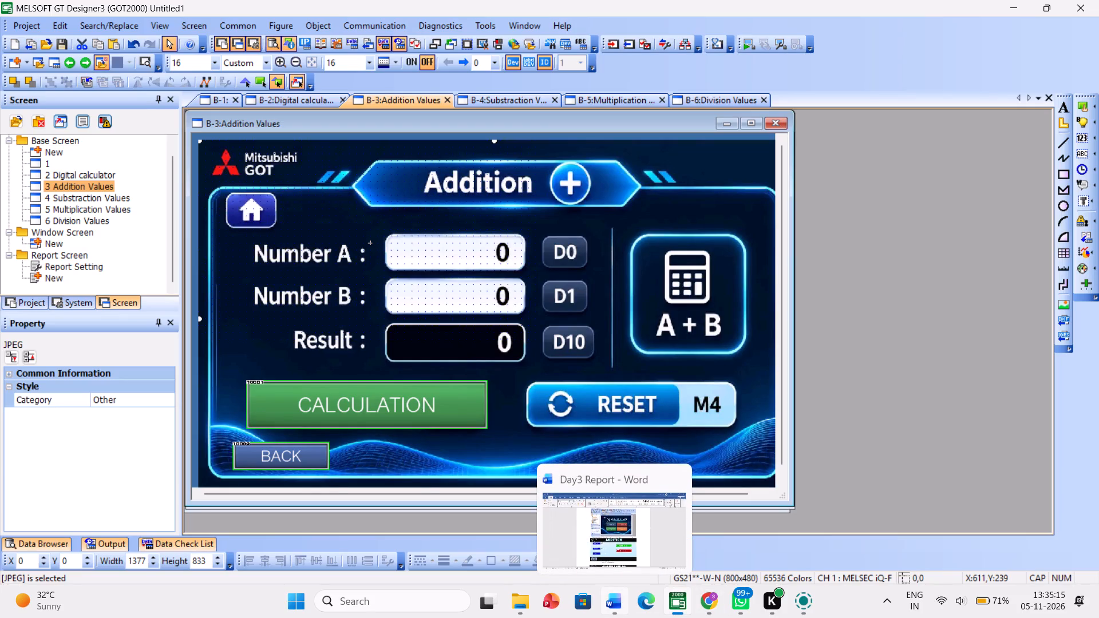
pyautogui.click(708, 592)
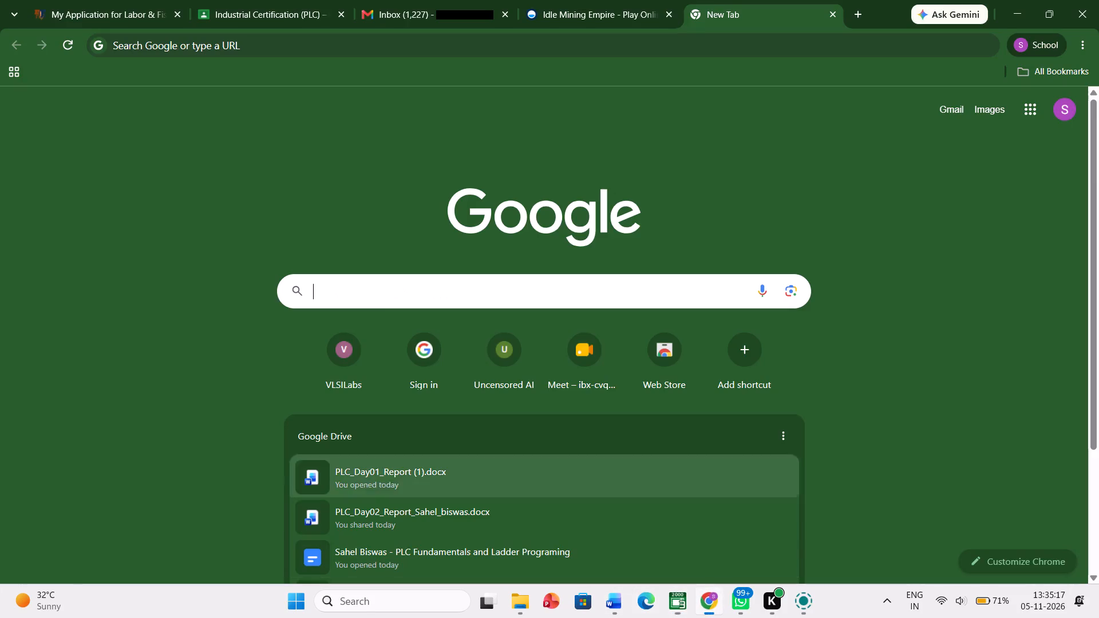
# Check the HMI Overview and Configuration assignment in Google Classroom and look through the class stream down to the Day 01 post.
pyautogui.click(244, 8)
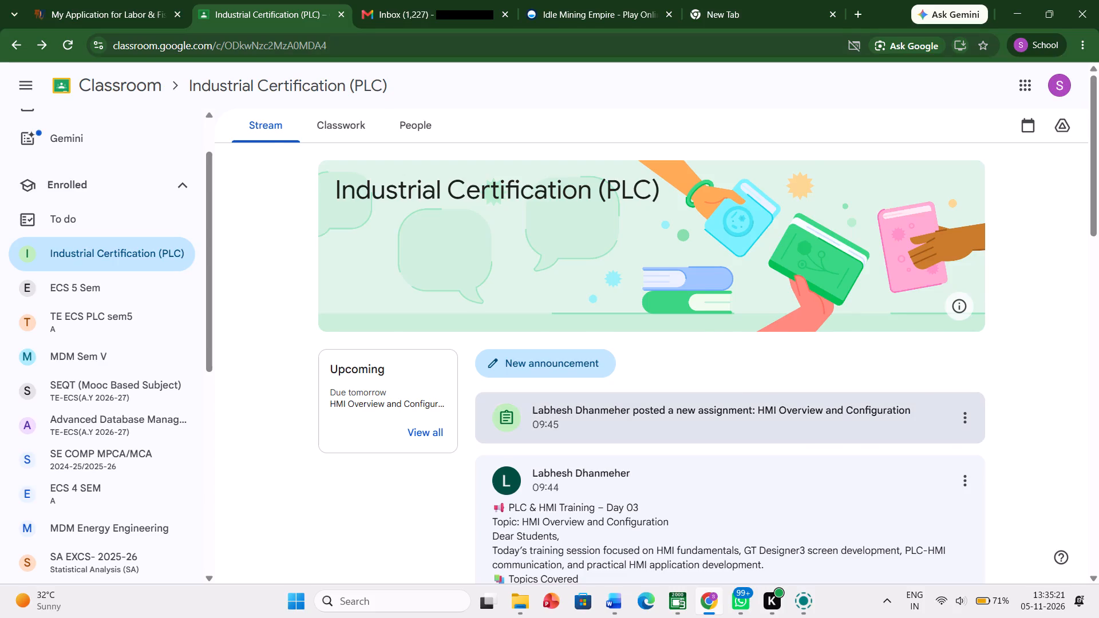
pyautogui.click(619, 412)
pyautogui.click(15, 39)
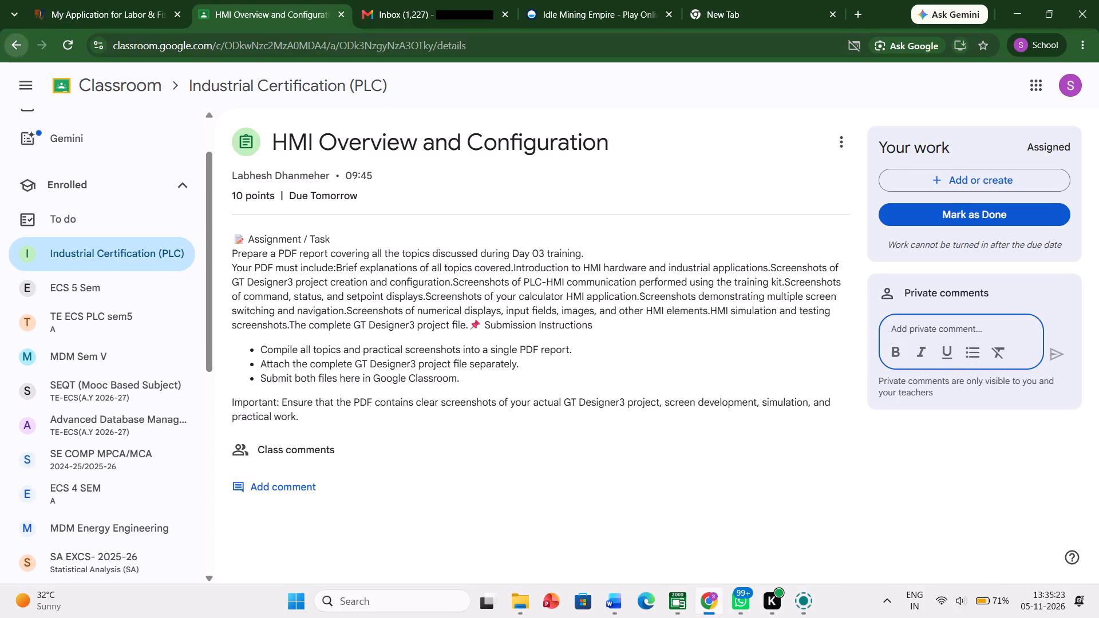
pyautogui.scroll(-6, 403, 330)
pyautogui.scroll(-4, 684, 415)
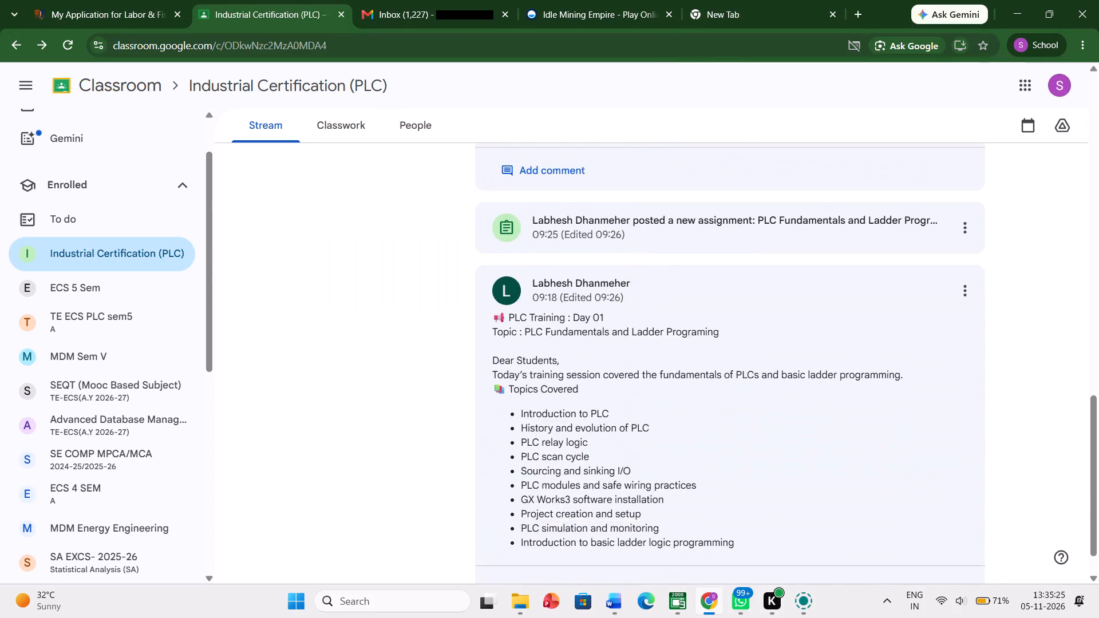
pyautogui.scroll(-1, 684, 415)
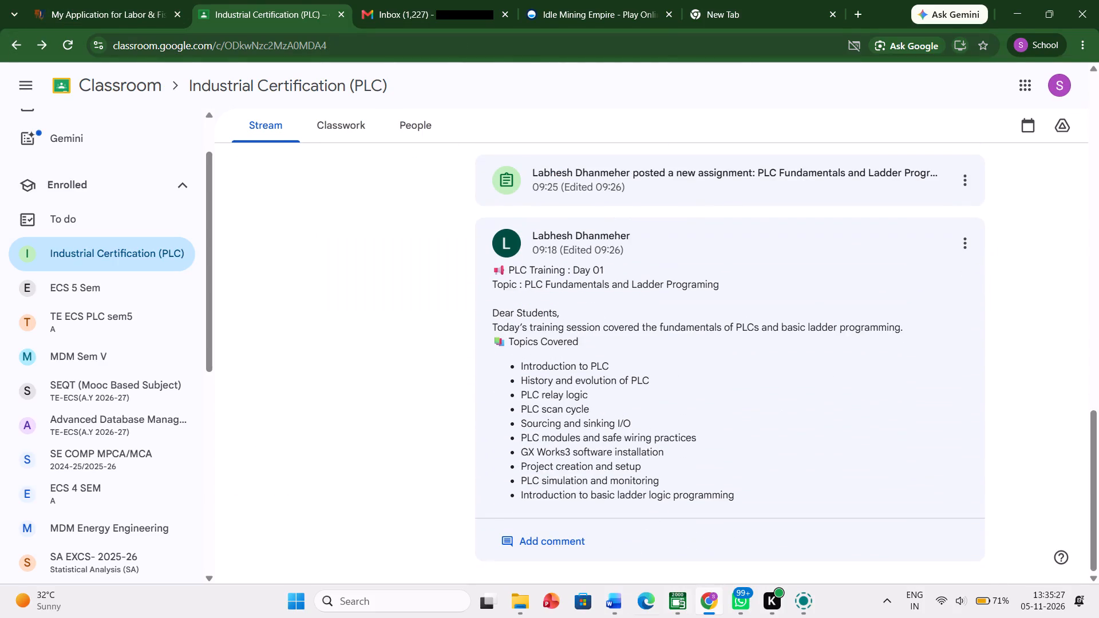
# Switch to File Explorer and rename the Two_Motors GX3 file in Downloads as mOTORS.
pyautogui.click(516, 600)
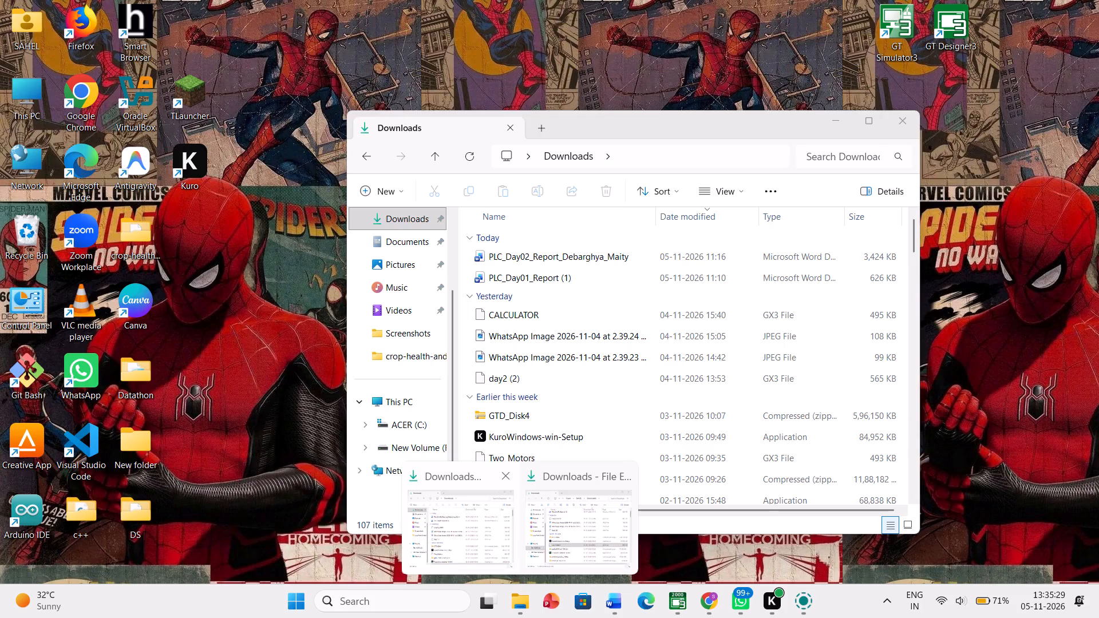
pyautogui.click(485, 529)
pyautogui.scroll(-1, 520, 422)
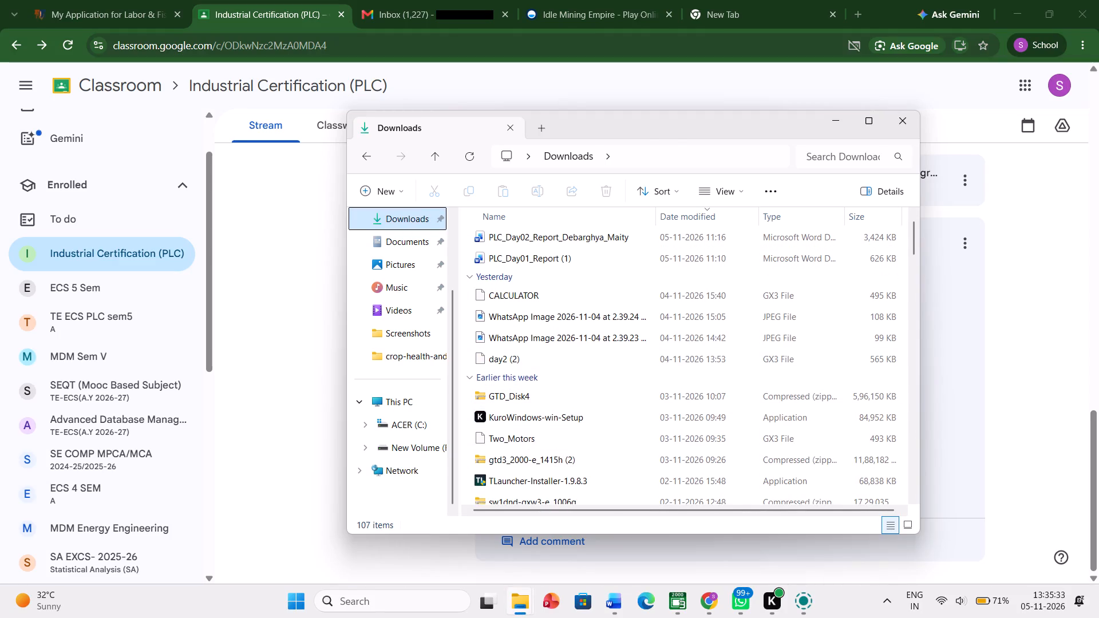
pyautogui.rightClick(530, 436)
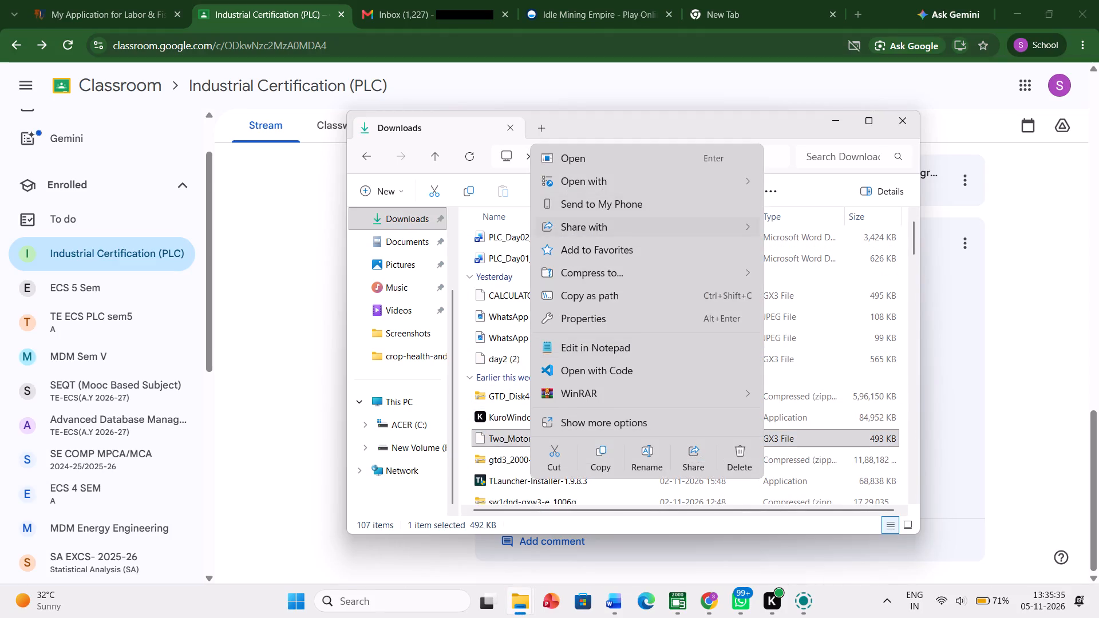
pyautogui.click(643, 459)
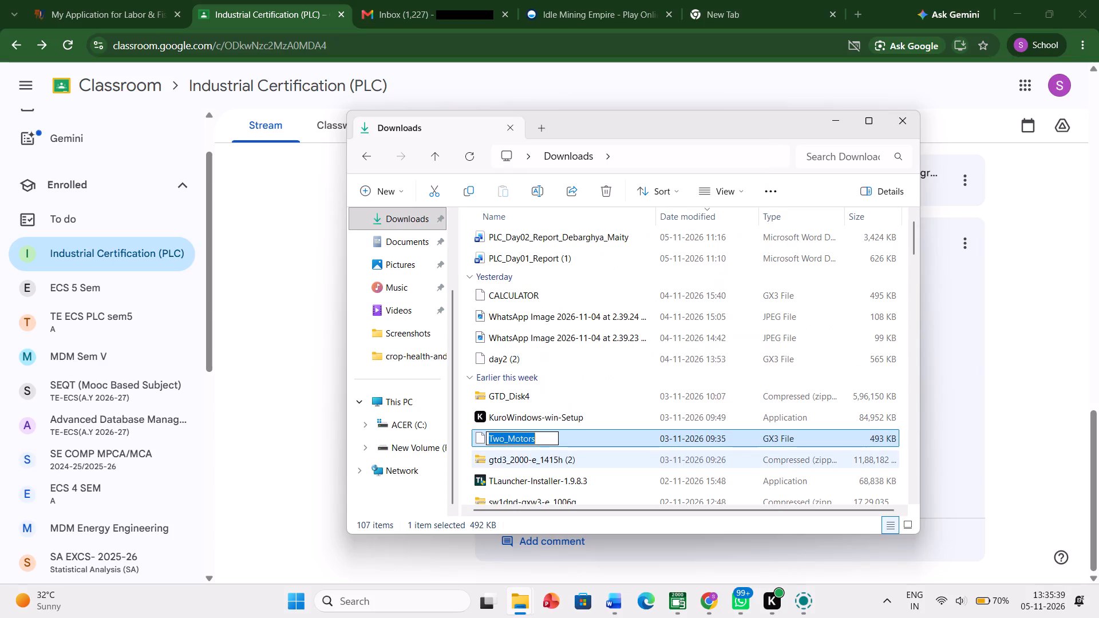
pyautogui.press('BackSpace')
pyautogui.press('BackSpace')
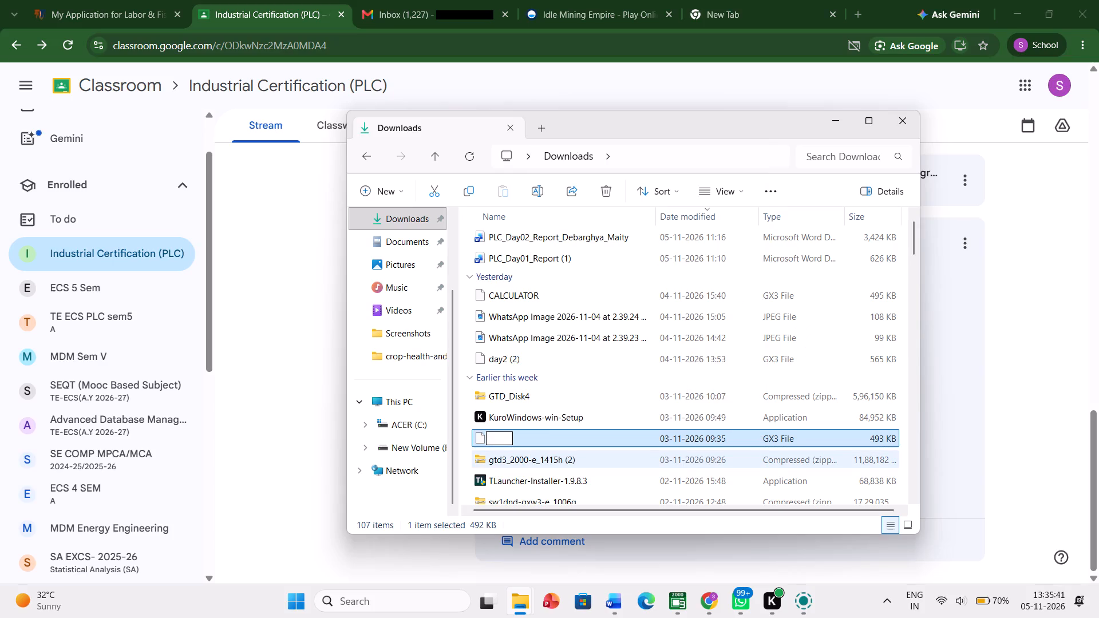
pyautogui.write('mO')
pyautogui.press('BackSpace')
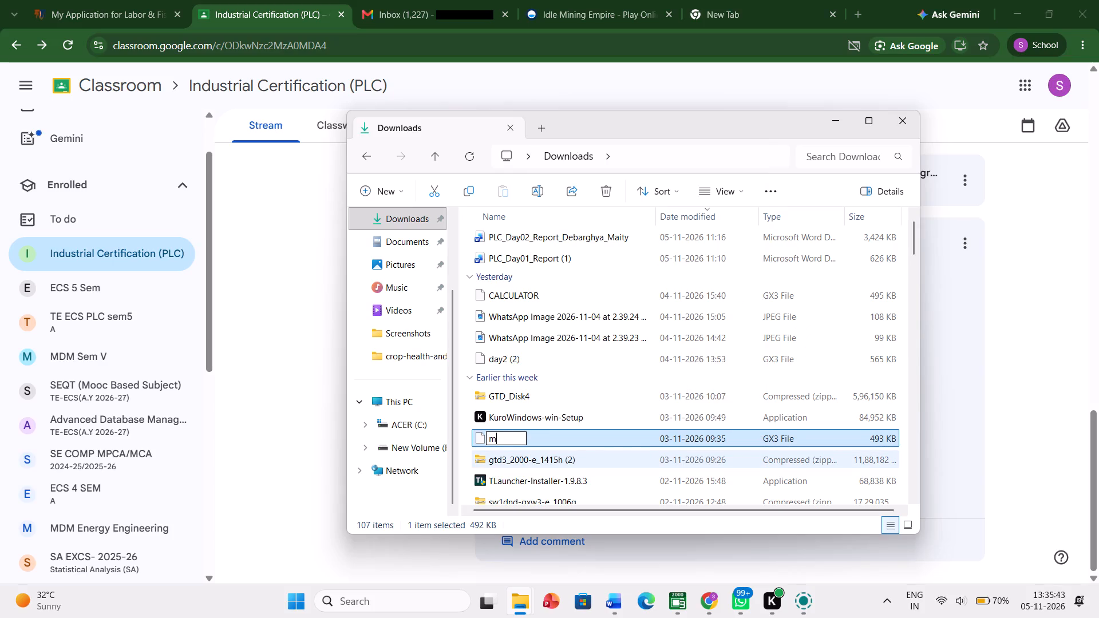
pyautogui.write('OTORS')
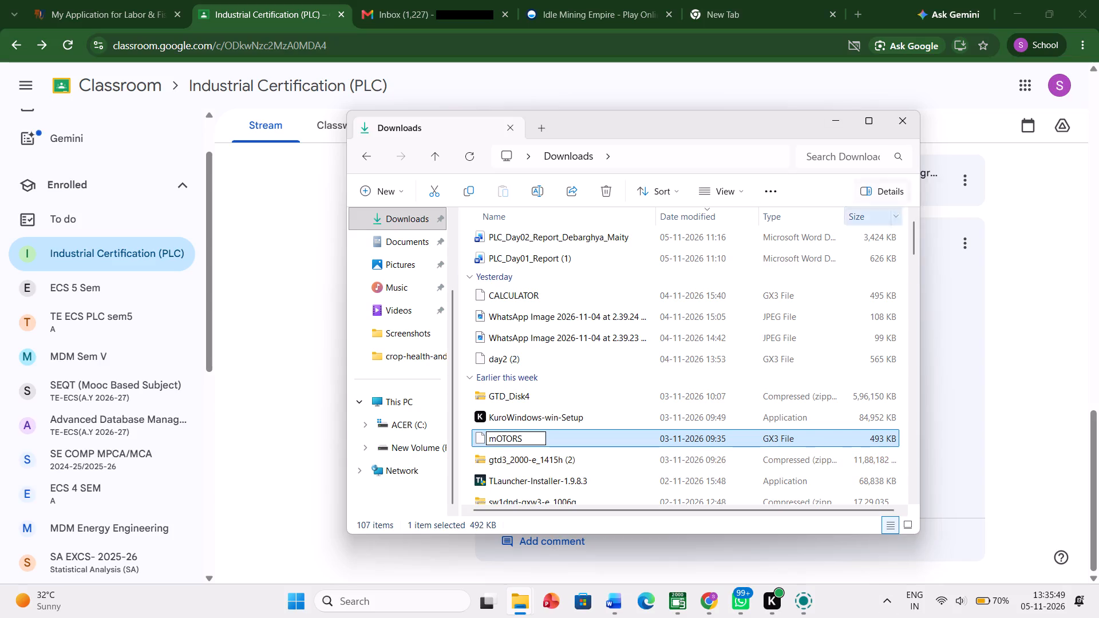
pyautogui.press('Return')
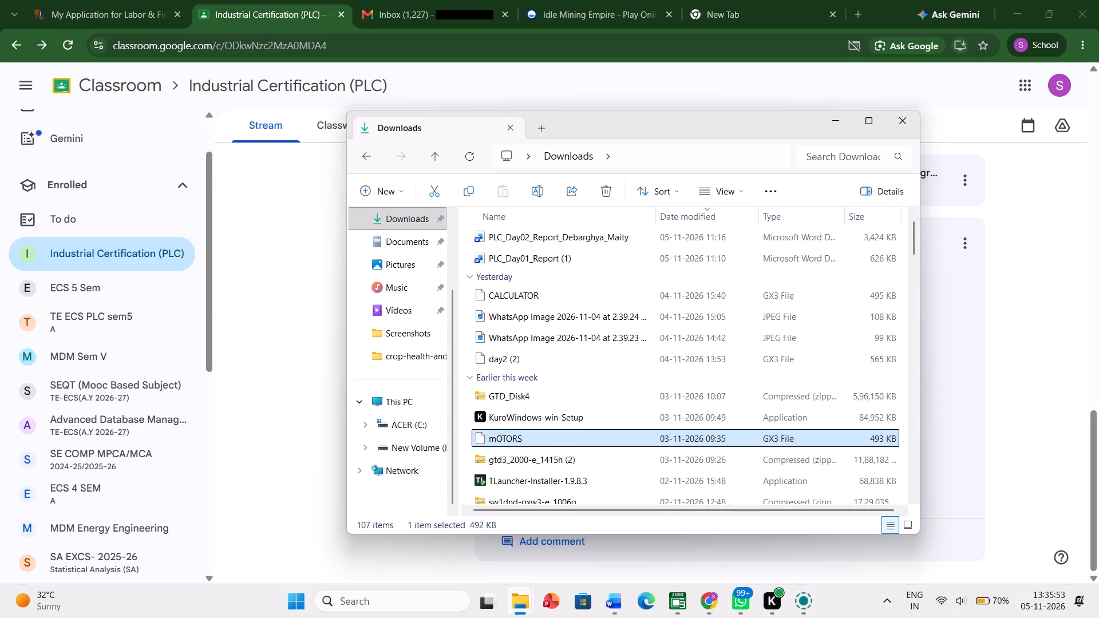
# Return to Google Classroom, open the PLC Fundamentals and Ladder Programing assignment and unsubmit its handed-in work.
pyautogui.click(704, 610)
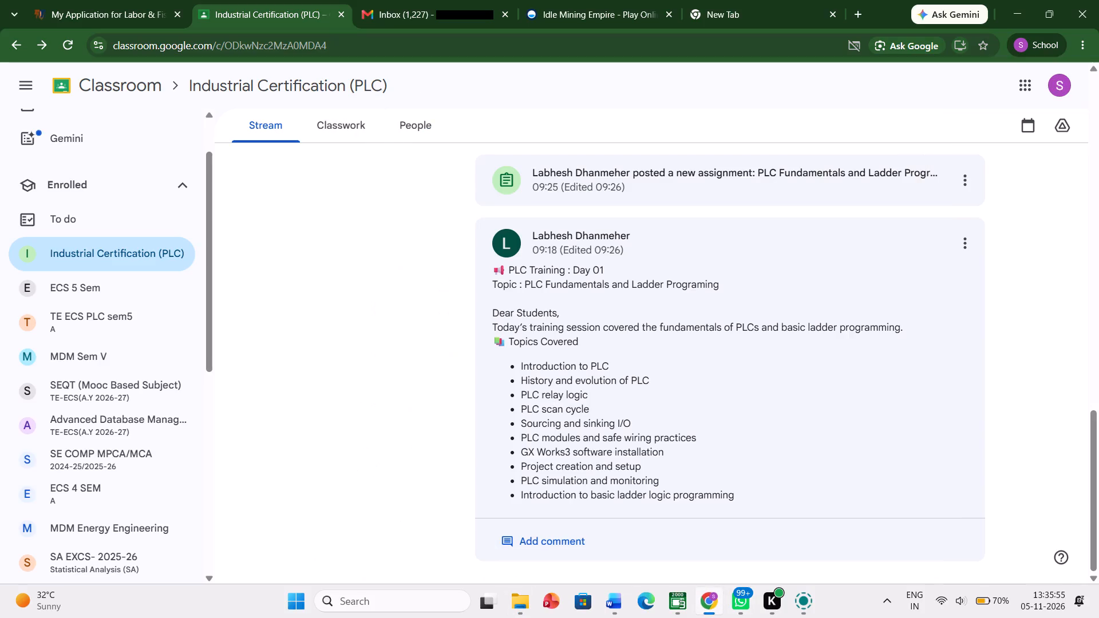
pyautogui.scroll(-5, 592, 314)
pyautogui.scroll(1, 598, 368)
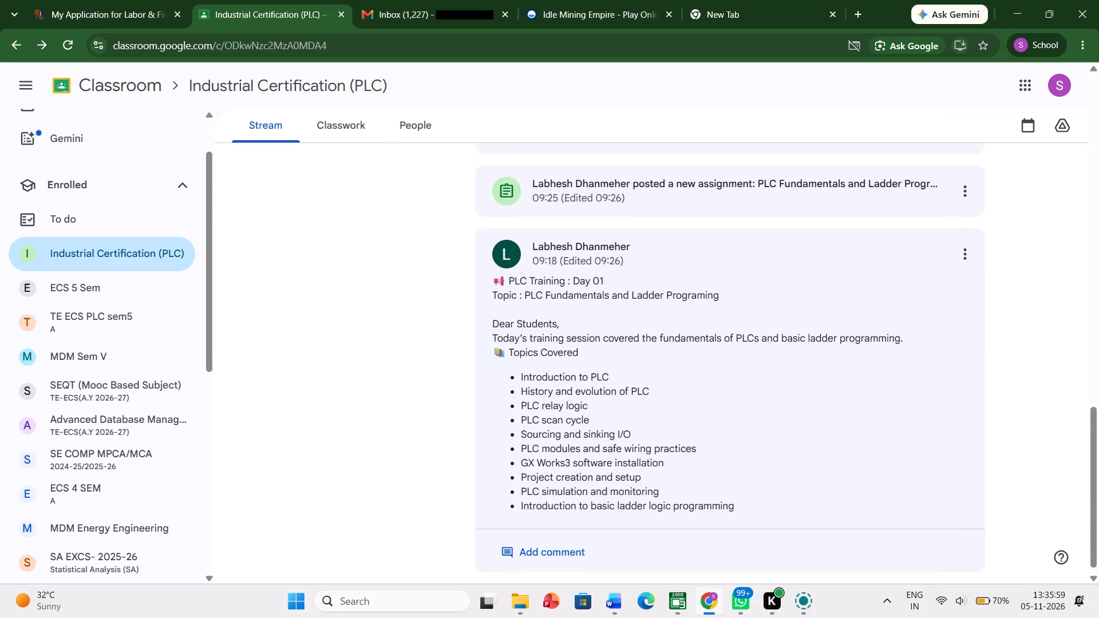
pyautogui.scroll(1, 598, 368)
pyautogui.click(645, 224)
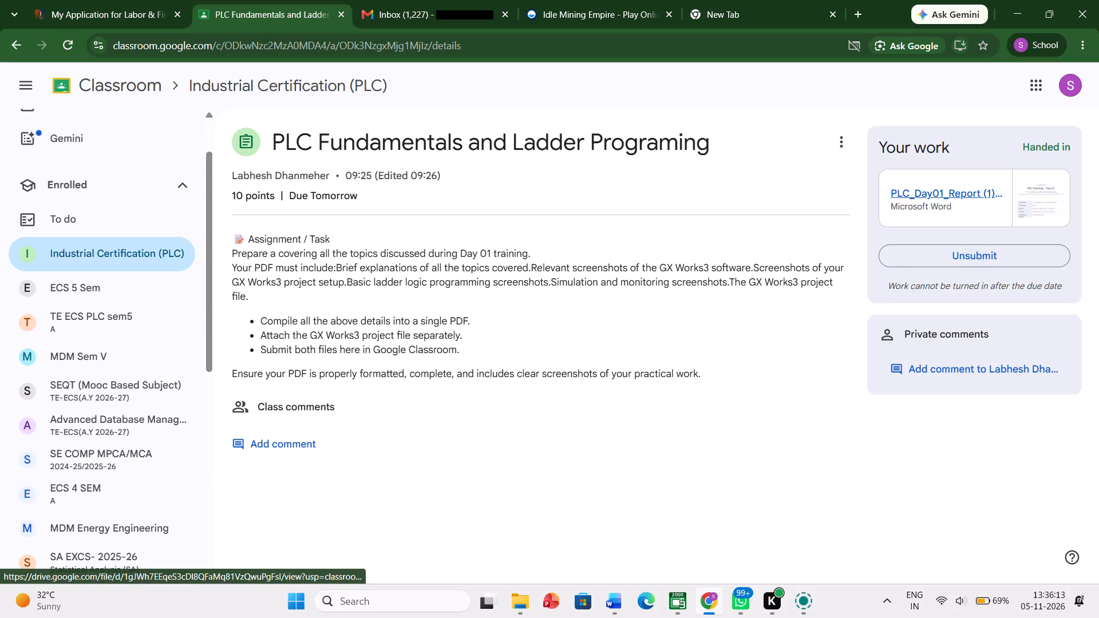
pyautogui.click(928, 253)
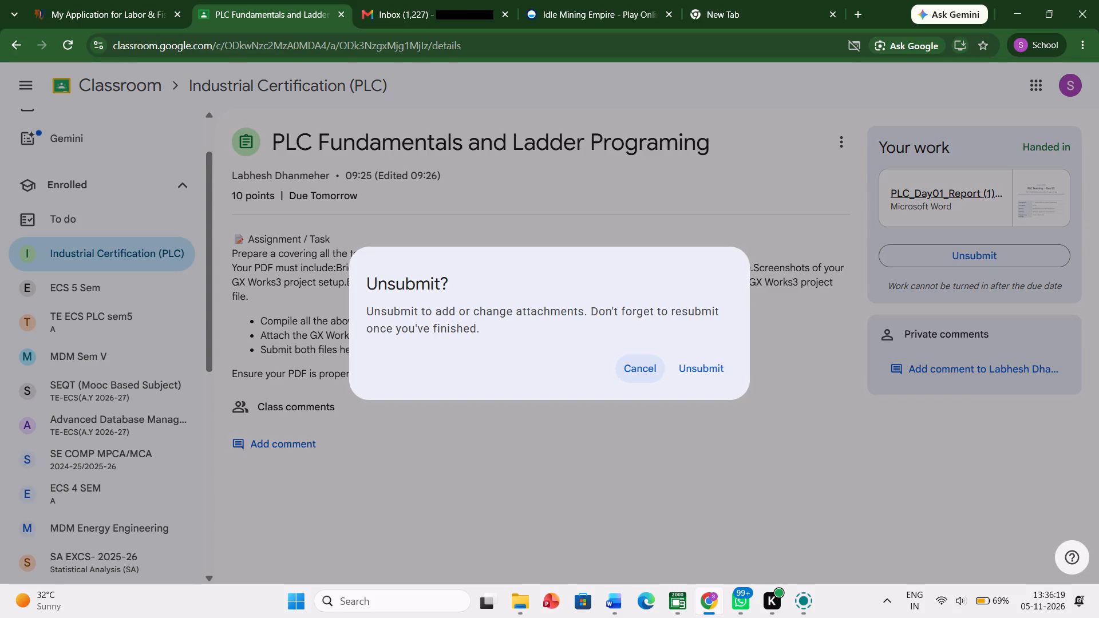
pyautogui.click(649, 370)
pyautogui.click(936, 253)
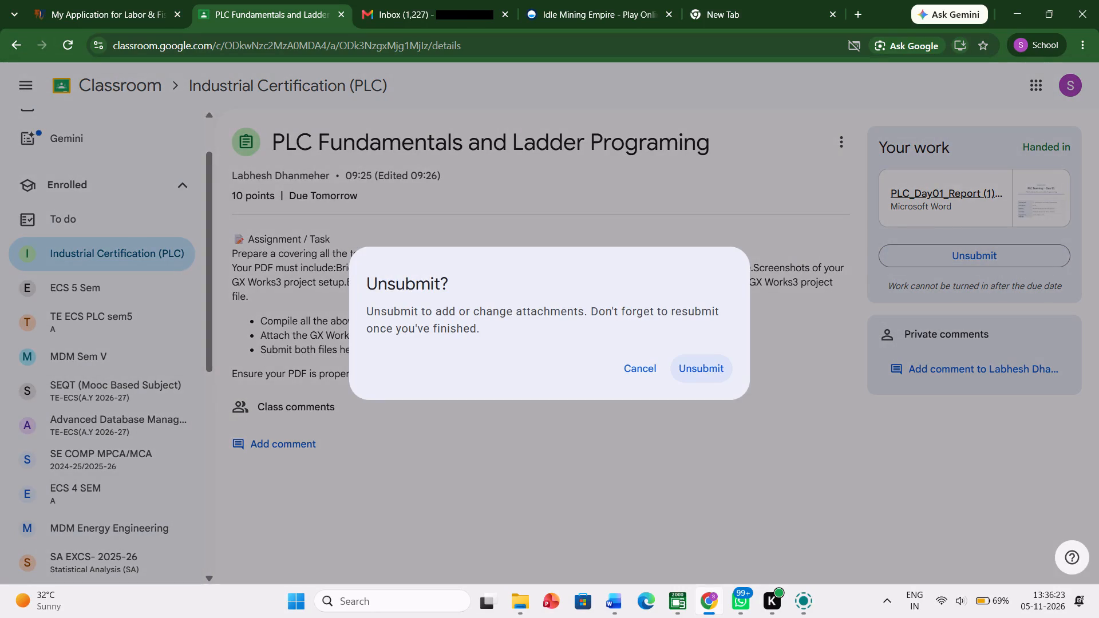
pyautogui.click(713, 374)
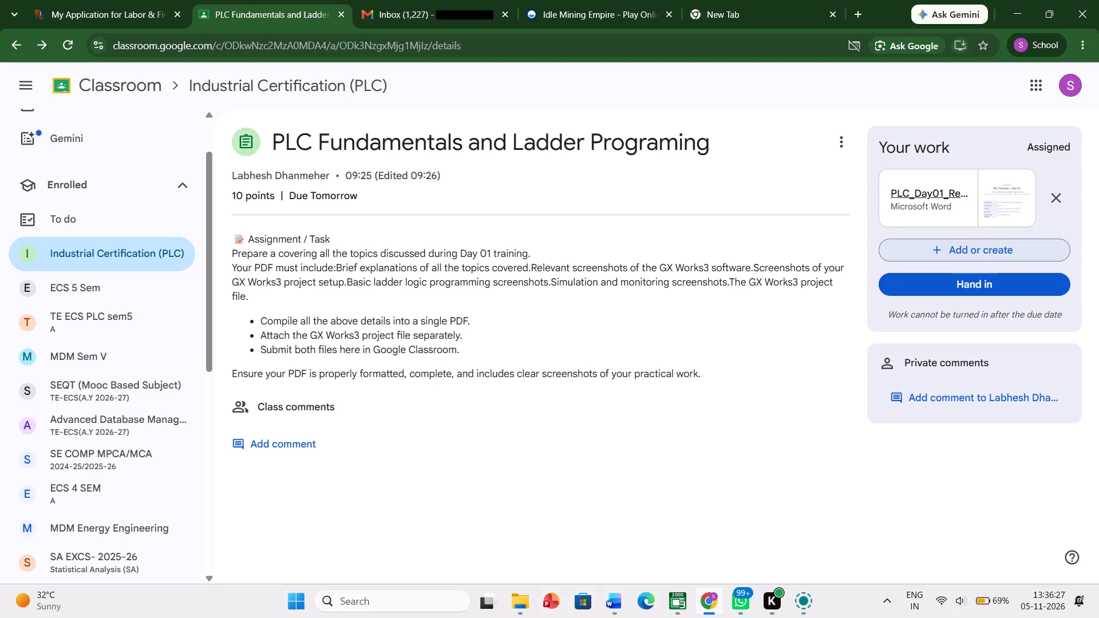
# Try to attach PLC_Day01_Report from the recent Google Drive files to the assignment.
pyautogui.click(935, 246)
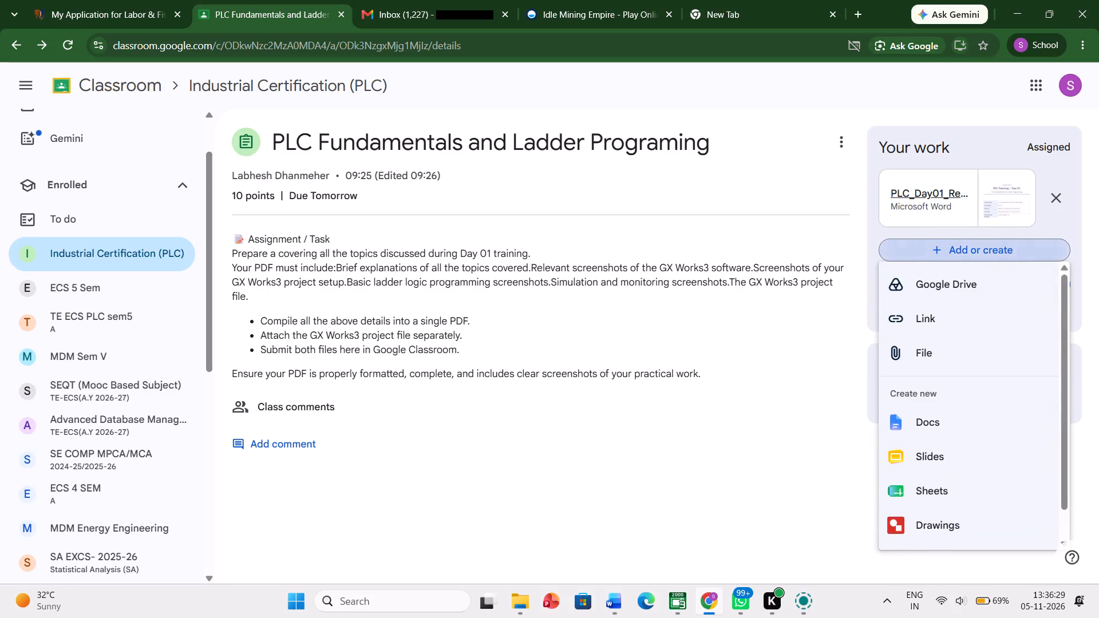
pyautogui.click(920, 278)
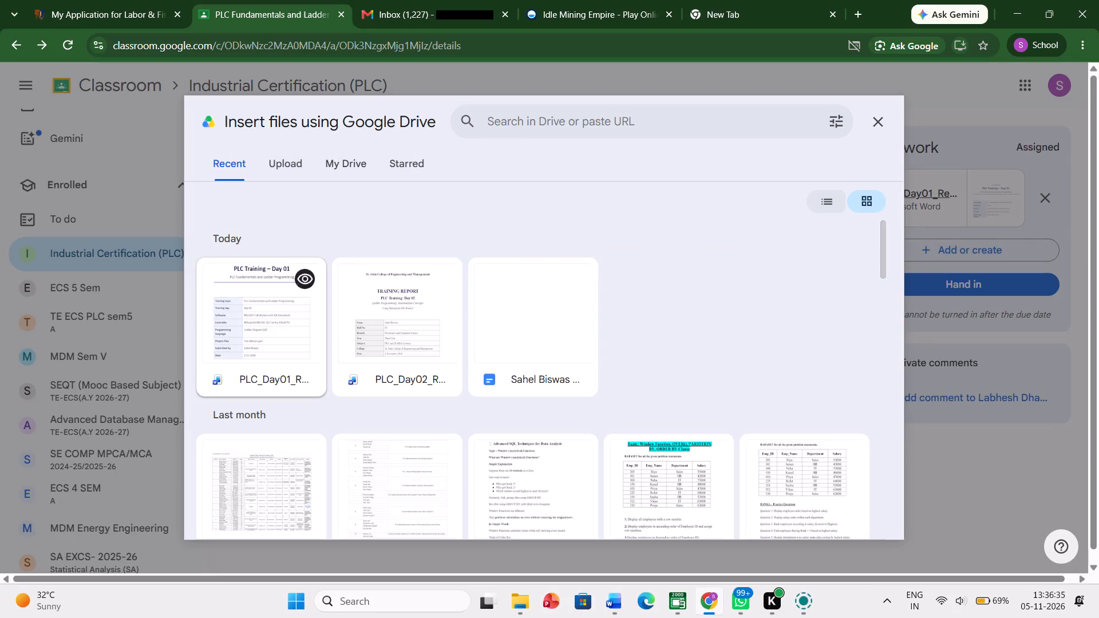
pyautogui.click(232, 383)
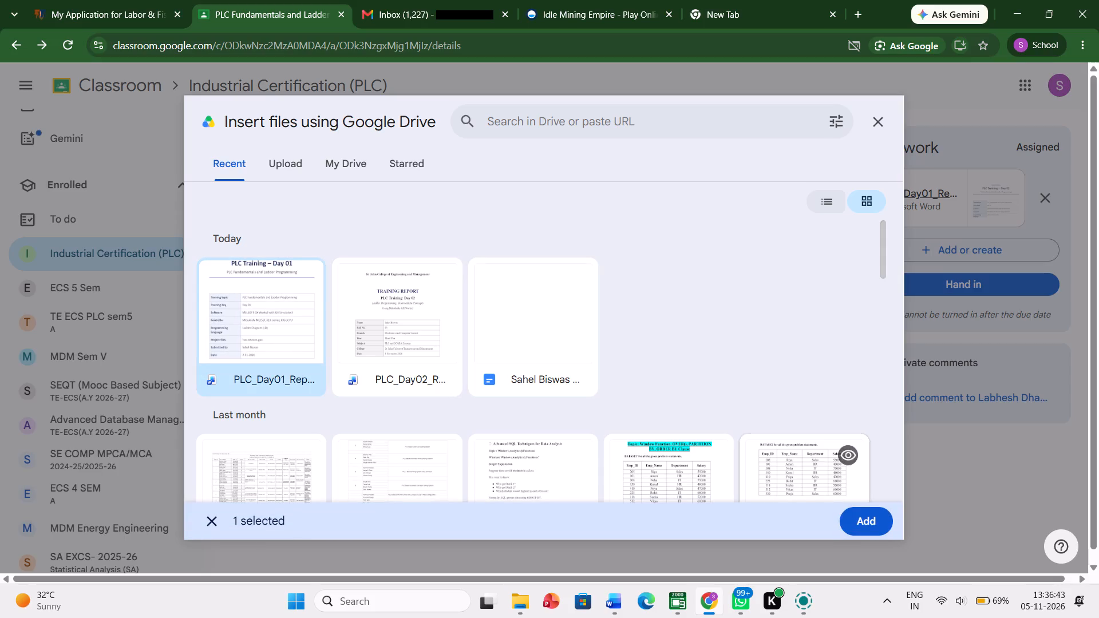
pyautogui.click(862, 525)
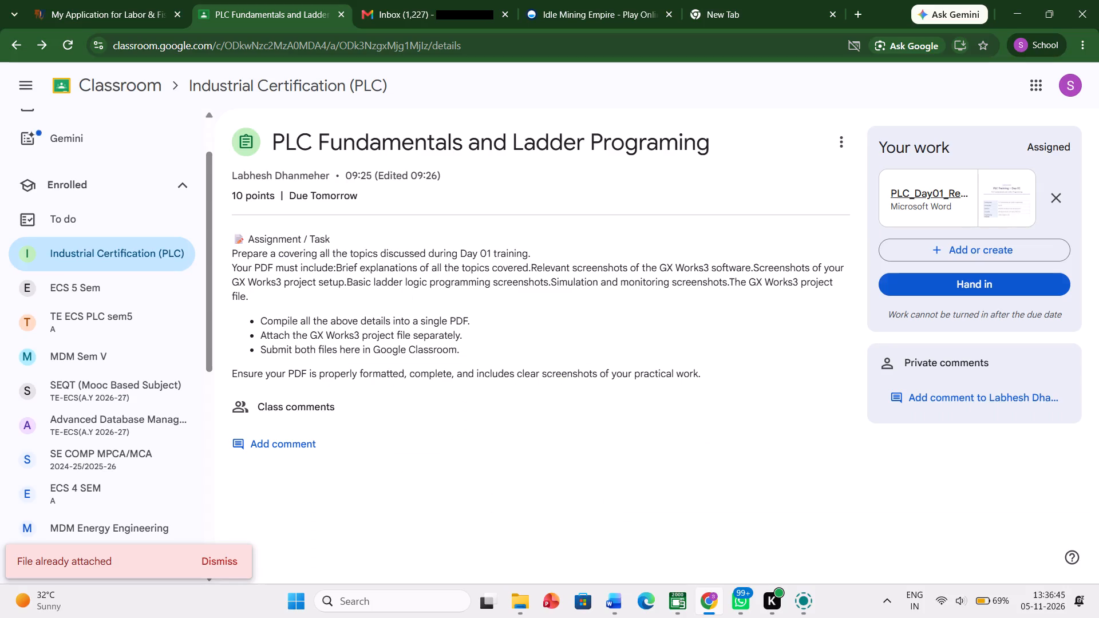
# Preview the attached PLC_Day01_Report (1).docx, examine its cover table and try to delete the Project files entry, then close the preview.
pyautogui.click(921, 193)
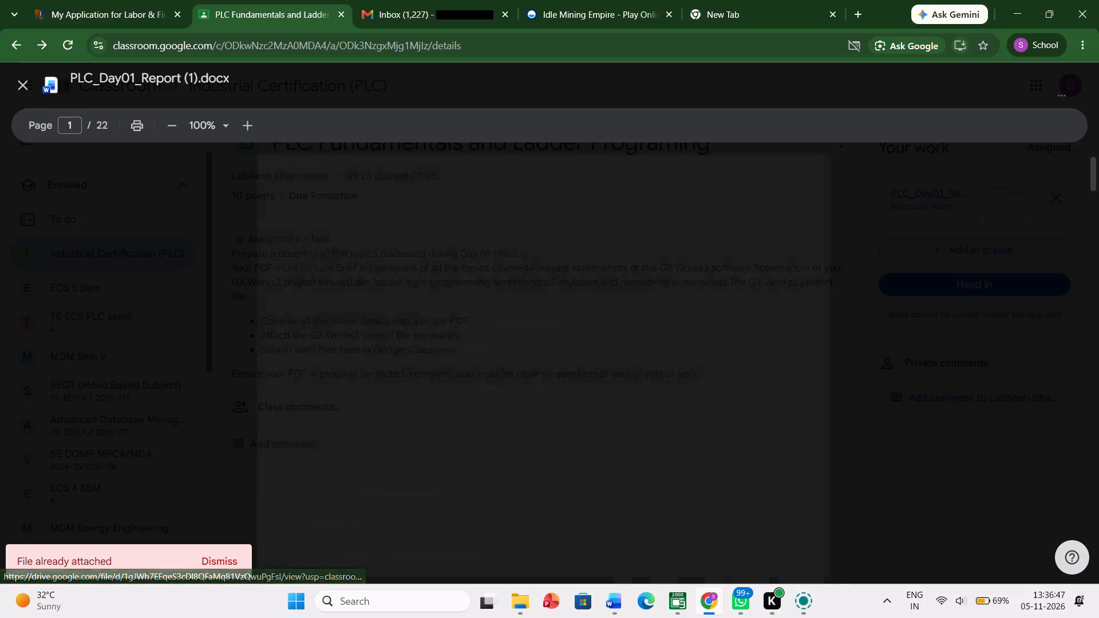
pyautogui.scroll(-2, 708, 478)
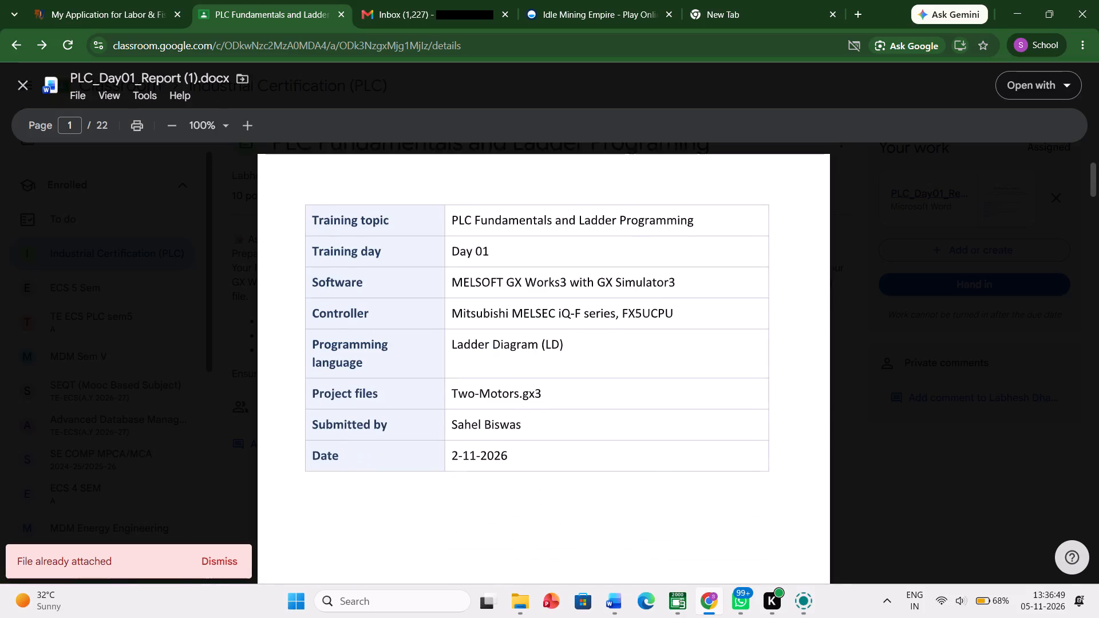
pyautogui.click(479, 395)
pyautogui.click(479, 395)
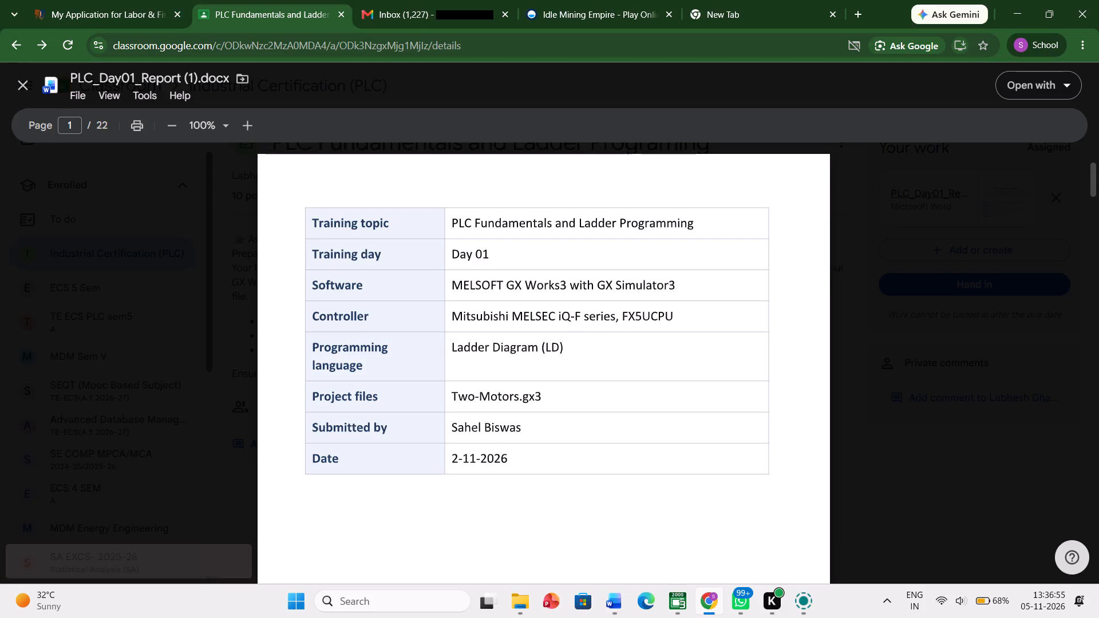
pyautogui.press('BackSpace')
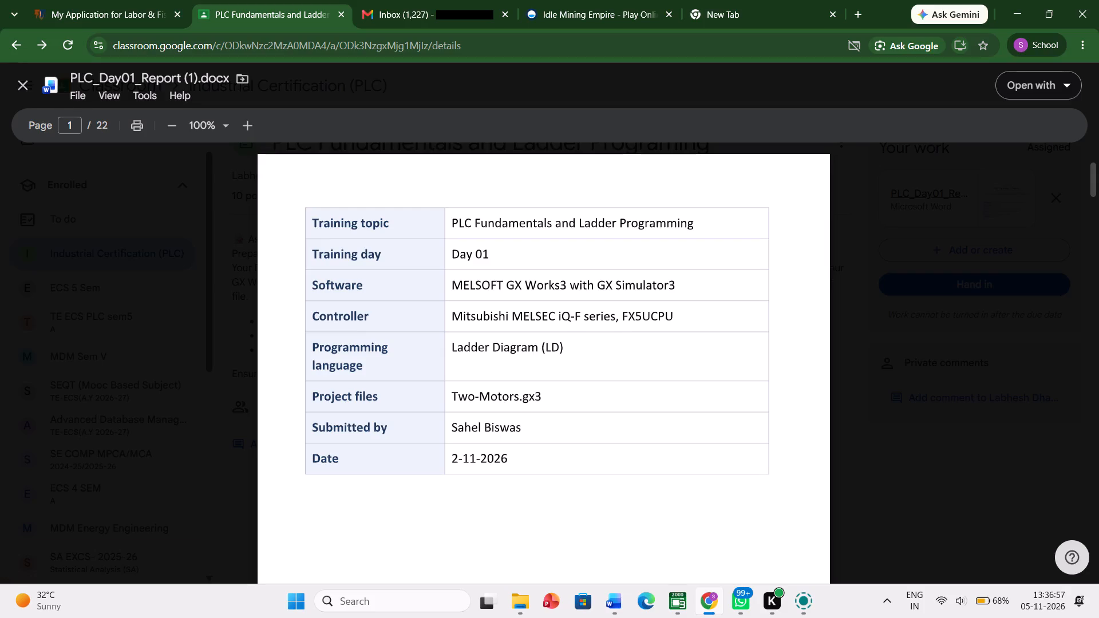
pyautogui.click(554, 398)
pyautogui.scroll(4, 554, 398)
pyautogui.hscroll(1, 554, 398)
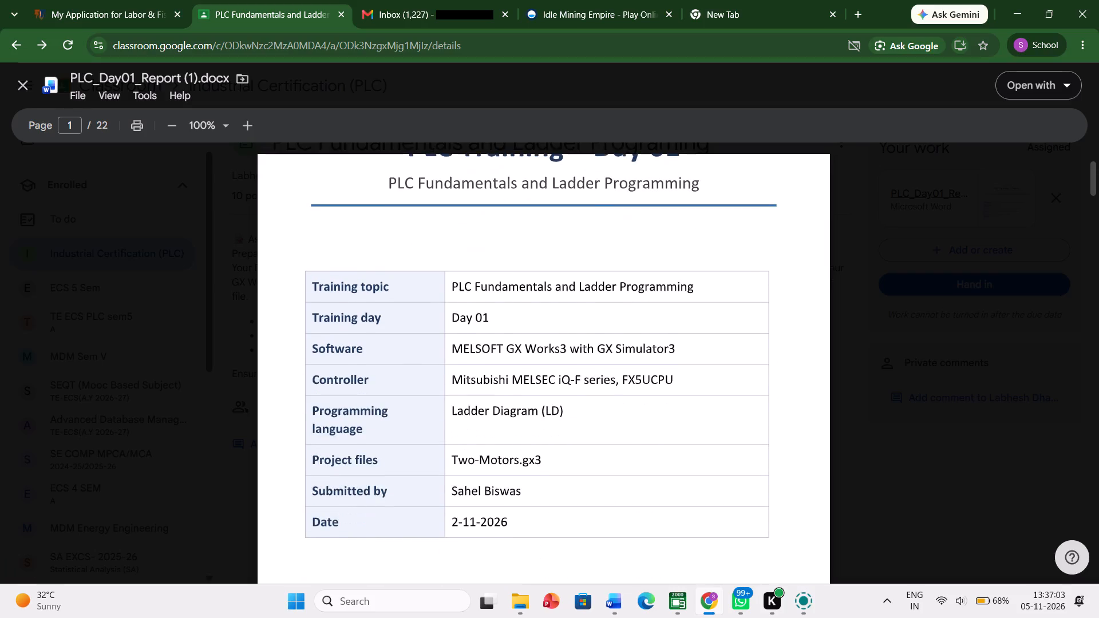
pyautogui.hscroll(2, 554, 398)
pyautogui.scroll(-1, 554, 398)
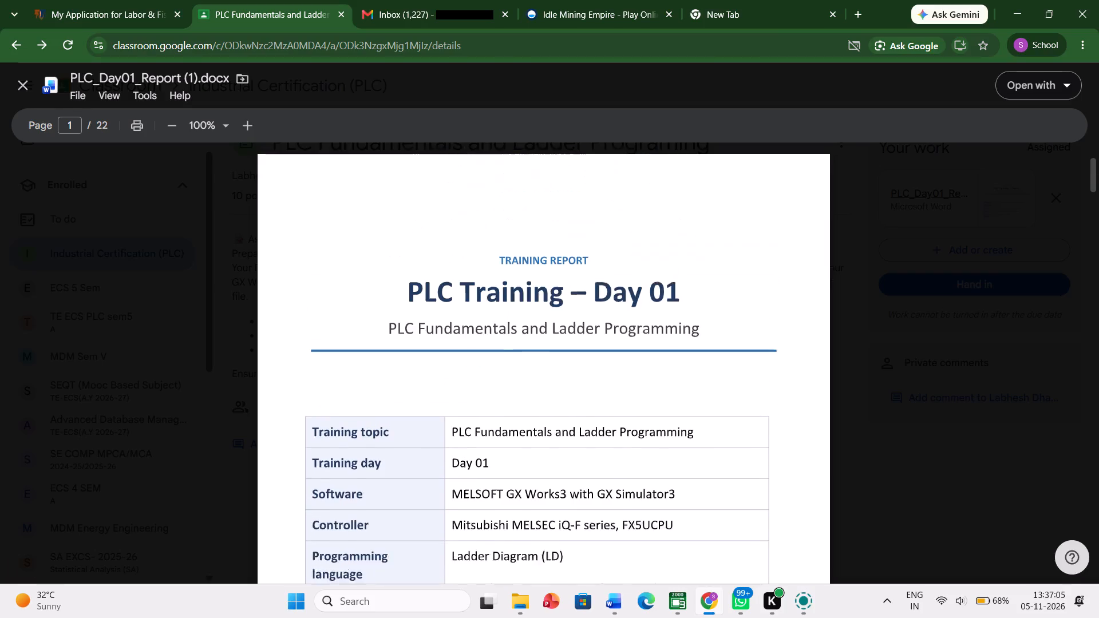
pyautogui.scroll(-2, 554, 398)
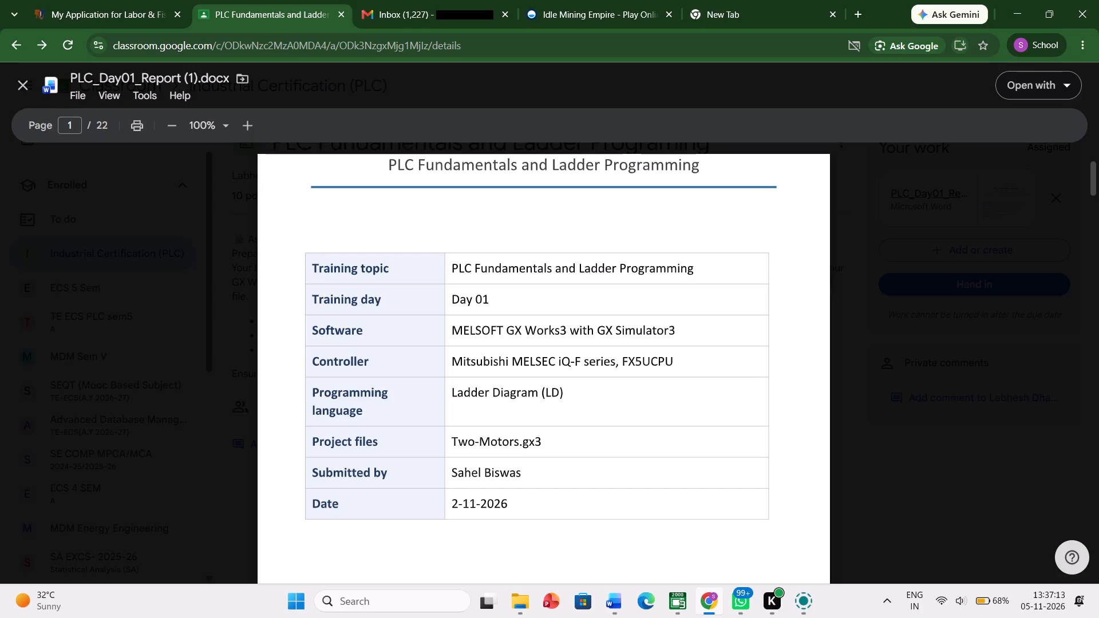
pyautogui.click(25, 93)
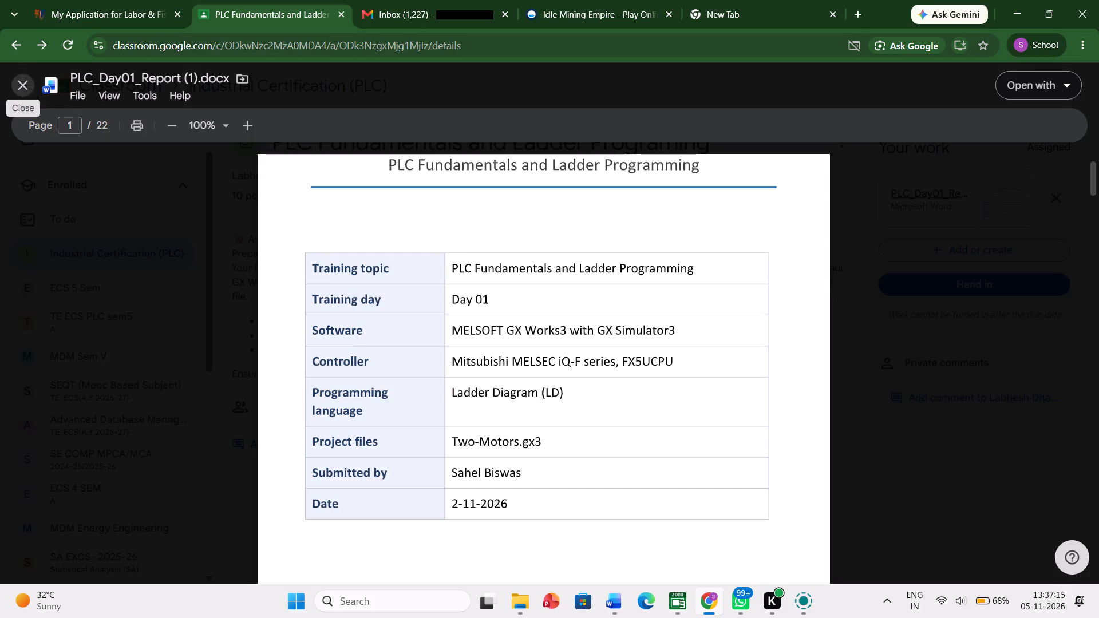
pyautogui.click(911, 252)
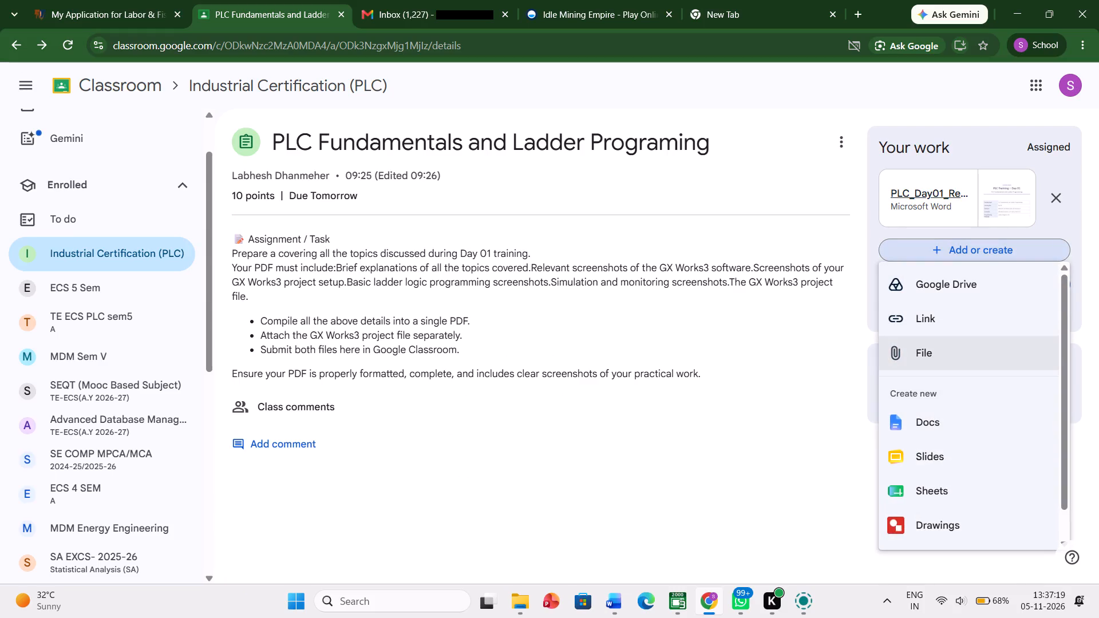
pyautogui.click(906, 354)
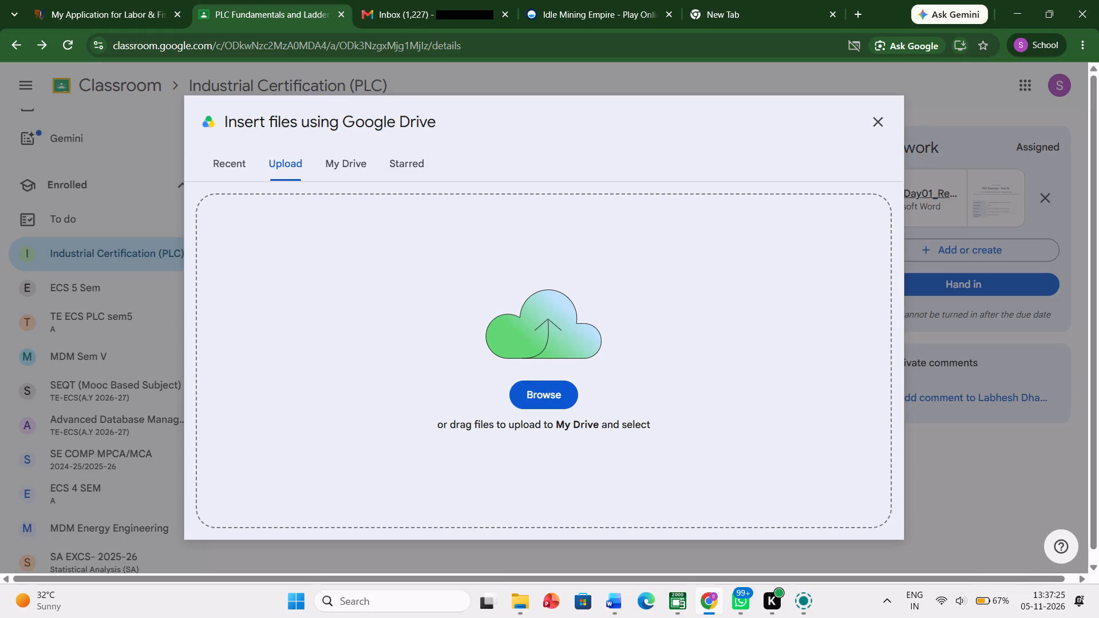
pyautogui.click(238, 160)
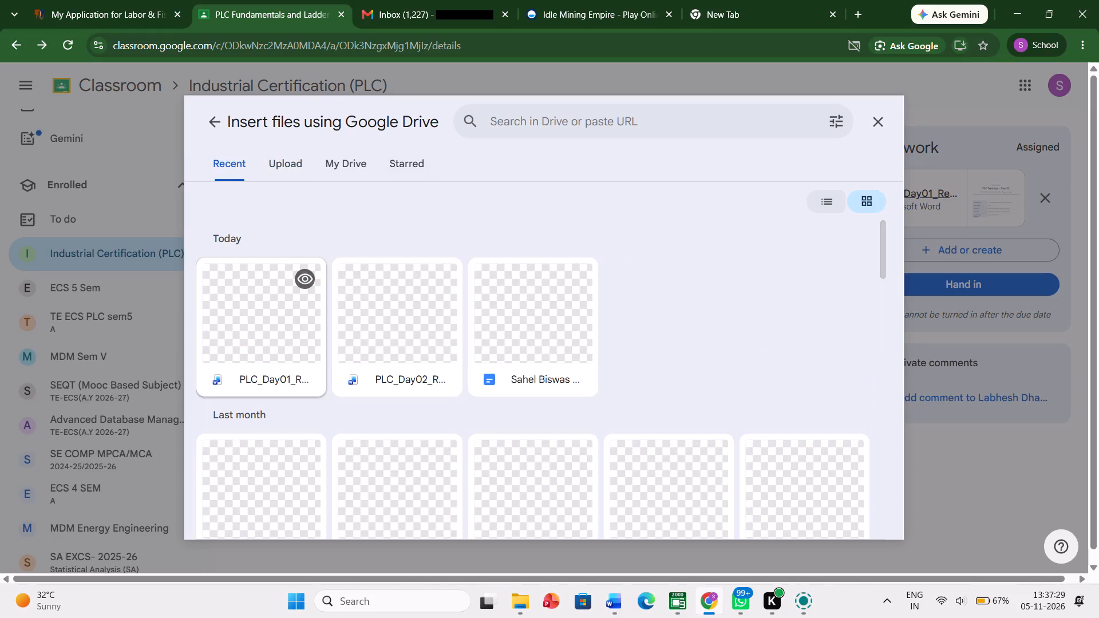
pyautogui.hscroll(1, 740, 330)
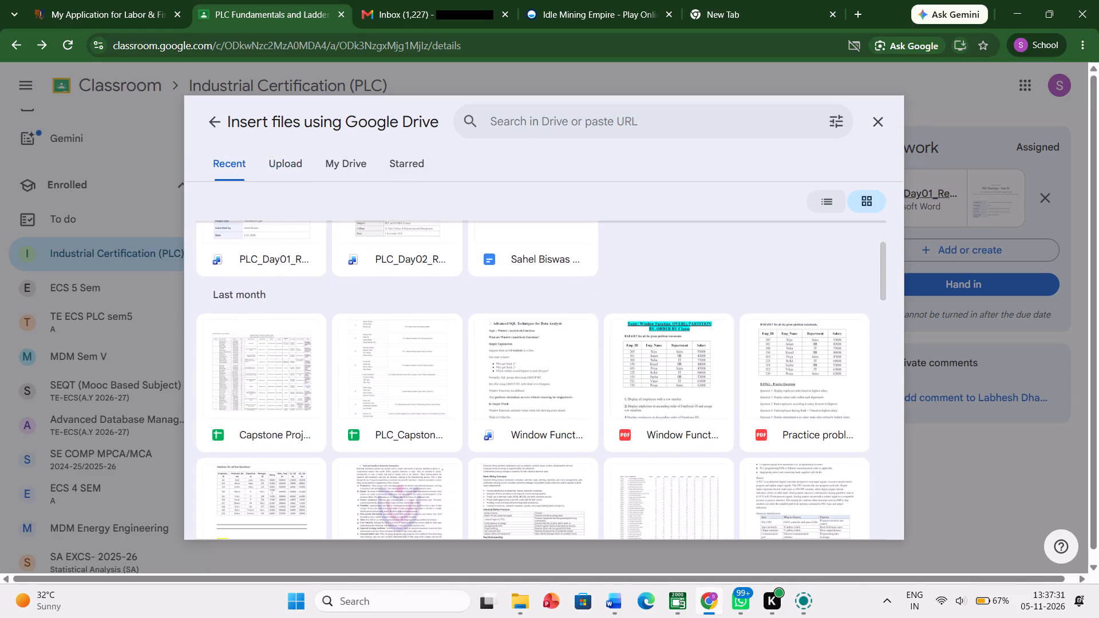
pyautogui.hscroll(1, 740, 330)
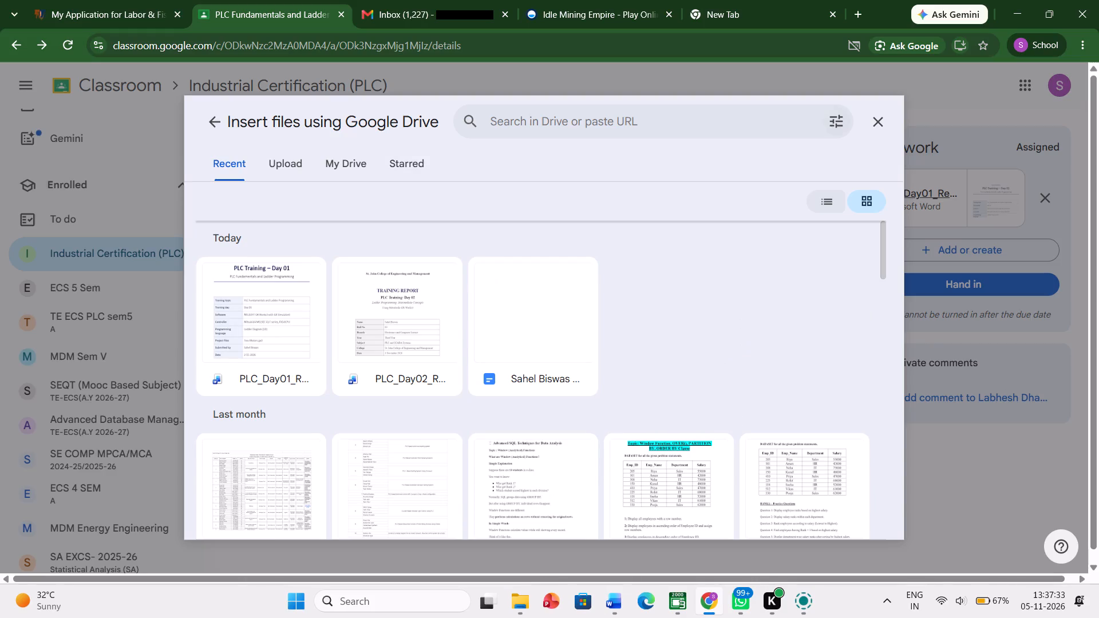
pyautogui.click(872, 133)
# Upload the mOTORS GX3 file from the Downloads folder and attach it to the PLC Fundamentals and Ladder Programing assignment.
pyautogui.click(948, 251)
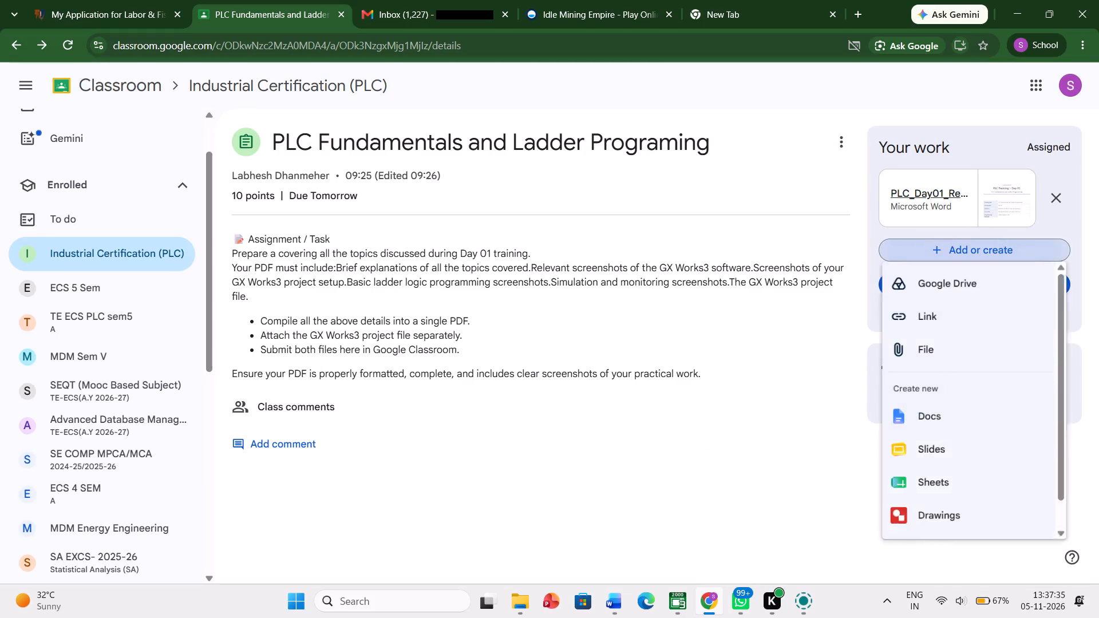
pyautogui.scroll(-1, 935, 421)
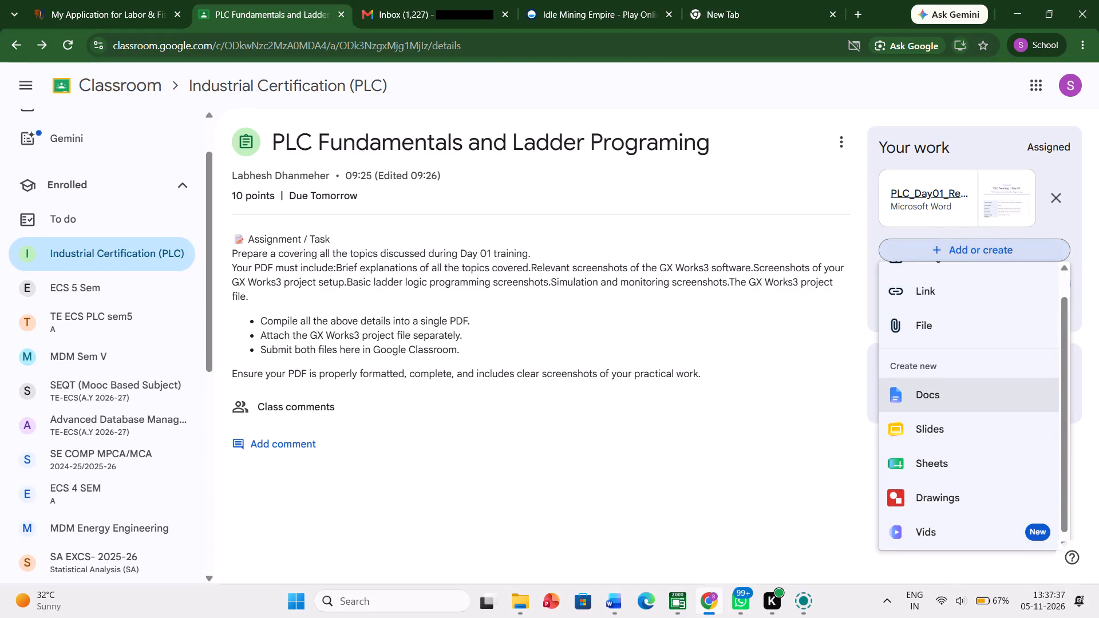
pyautogui.scroll(2, 951, 405)
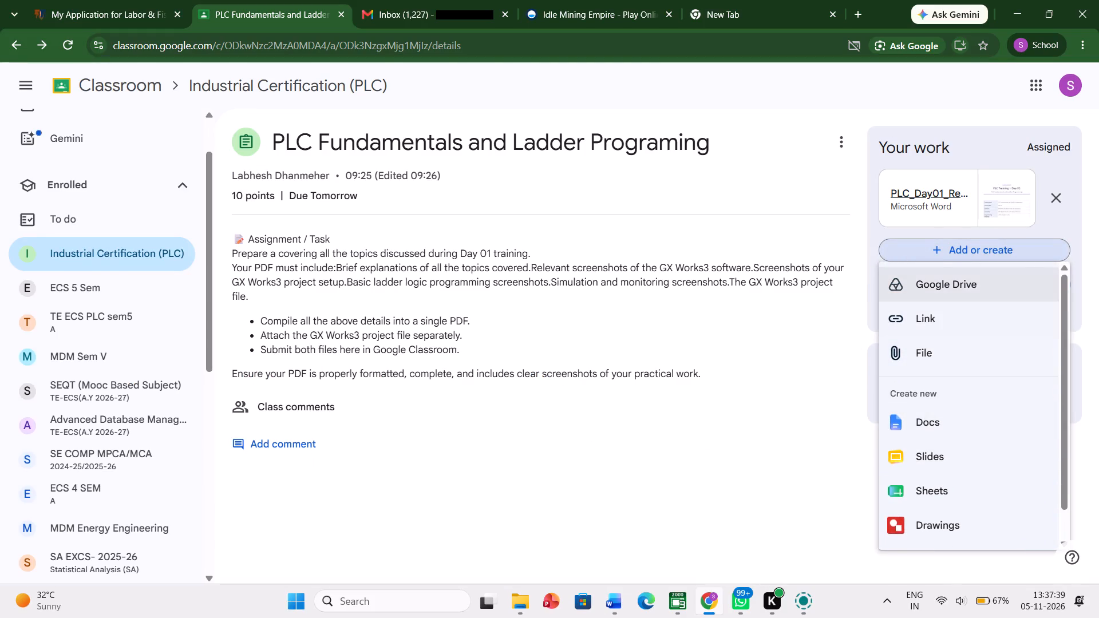
pyautogui.click(919, 290)
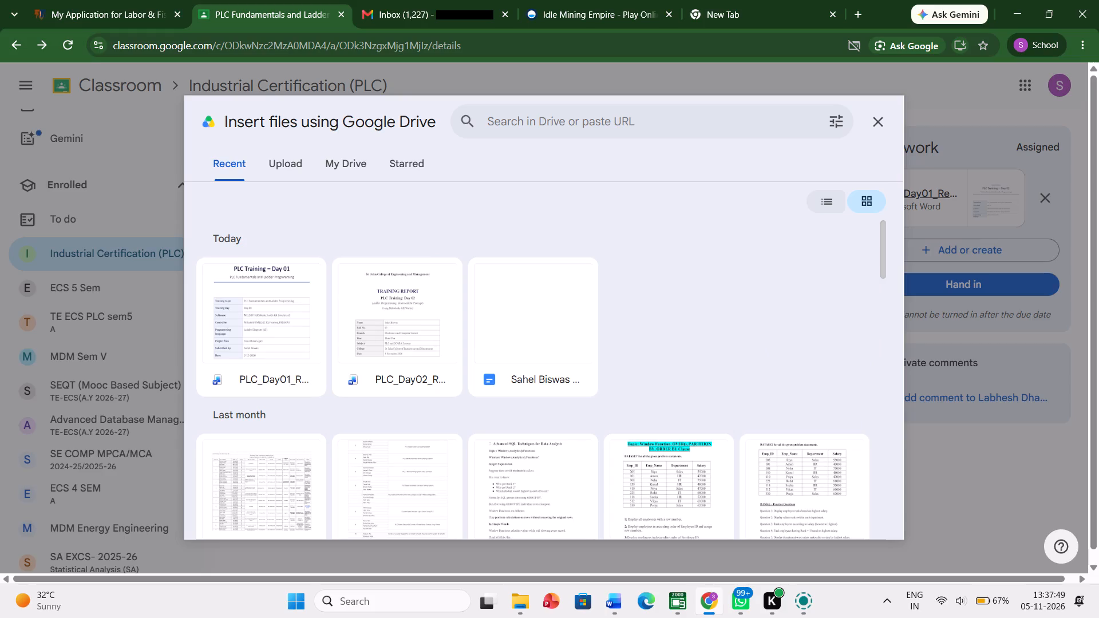
pyautogui.click(289, 177)
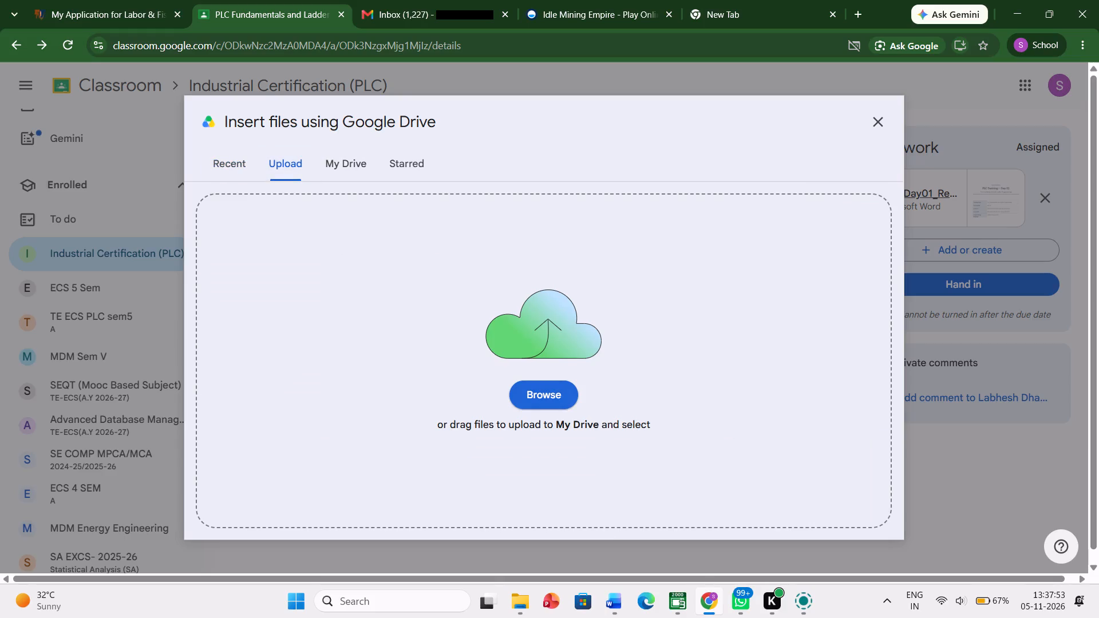
pyautogui.click(538, 390)
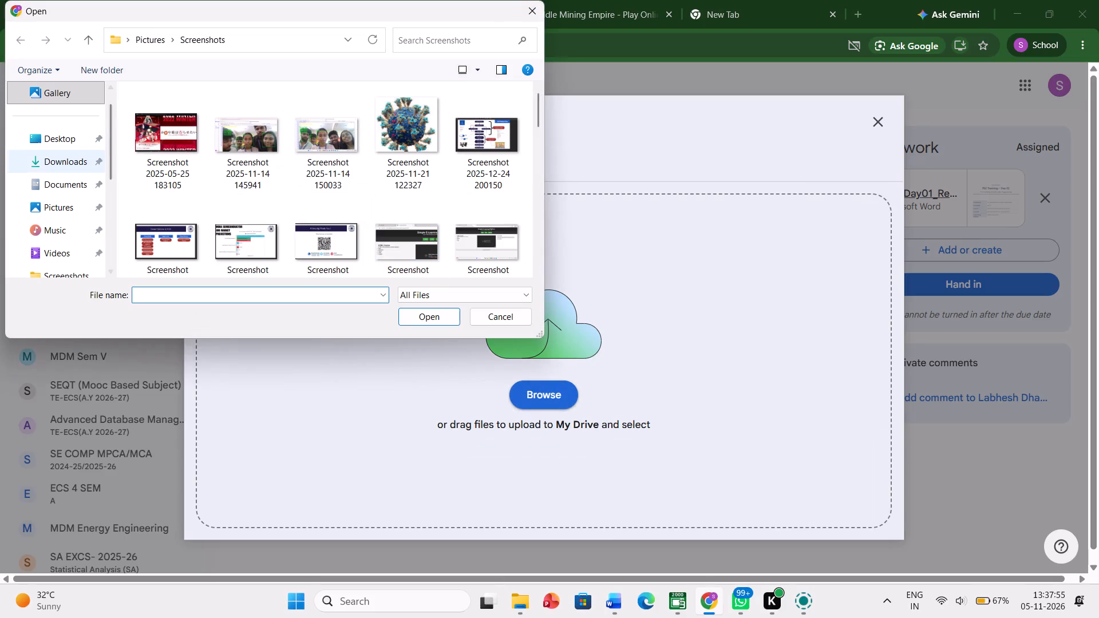
pyautogui.click(70, 170)
pyautogui.scroll(-1, 172, 196)
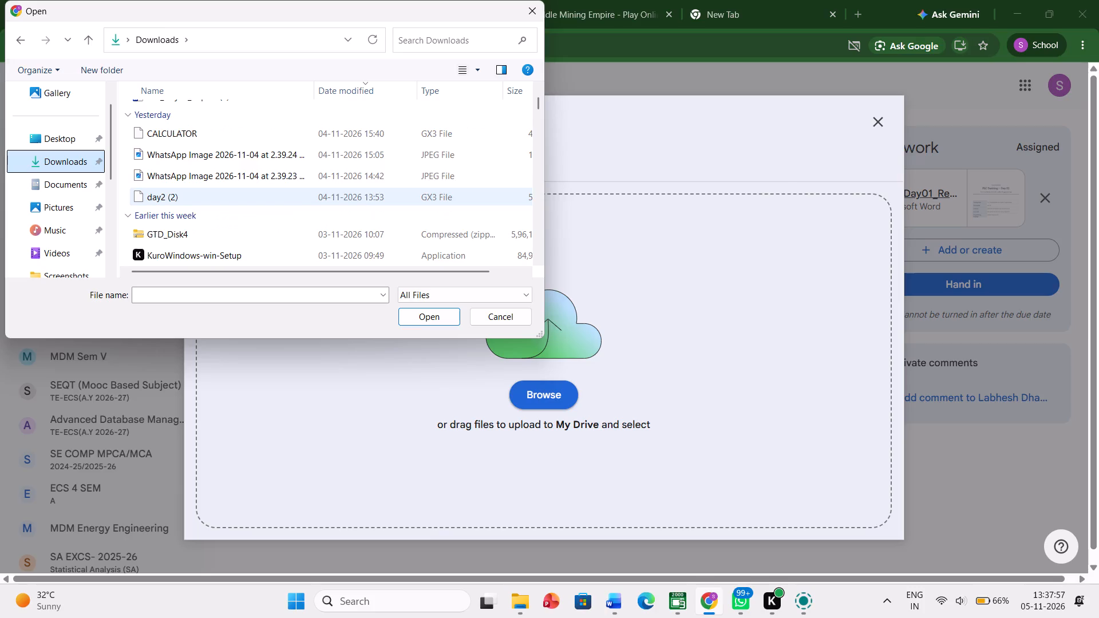
pyautogui.scroll(-2, 172, 196)
pyautogui.click(158, 212)
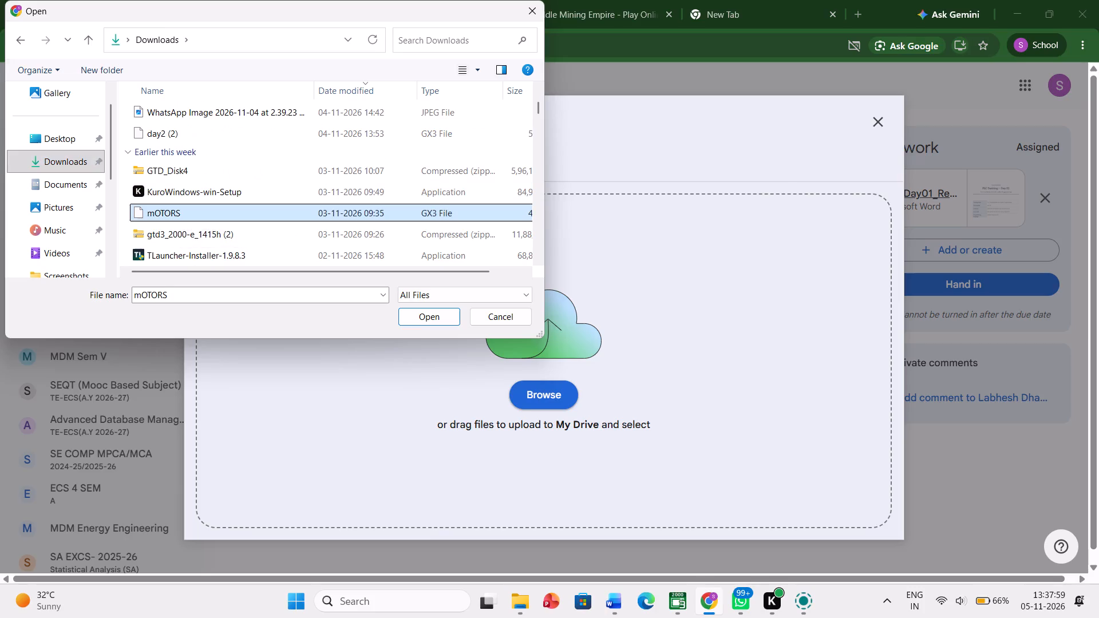
pyautogui.click(430, 311)
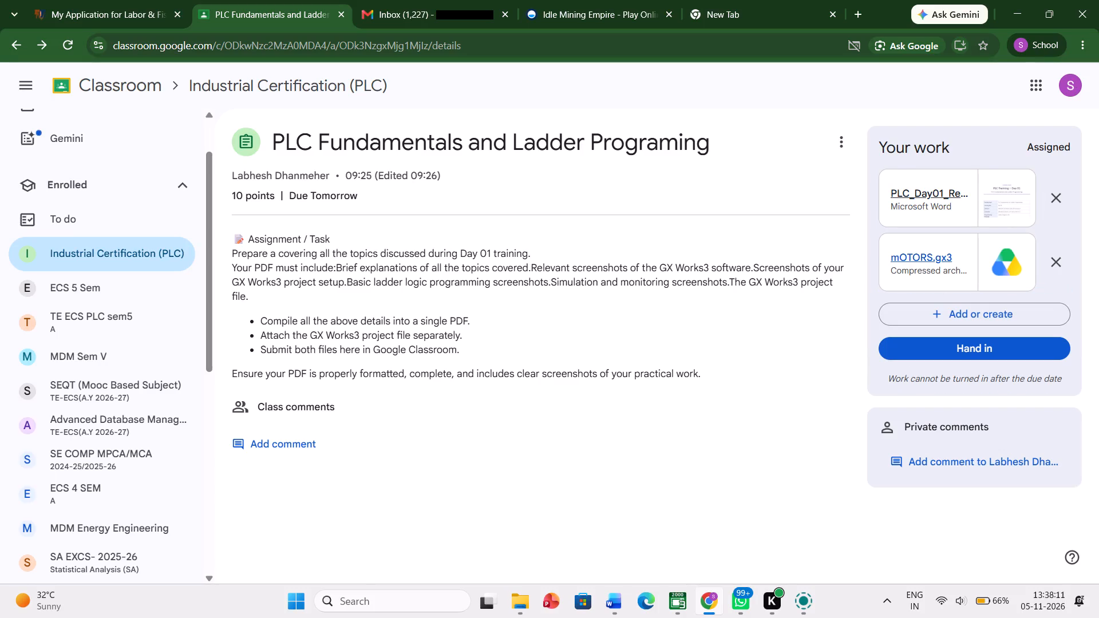
# Preview the attached mOTORS.gx3, examine its archive contents and the cover of PLC_Day01_Report (1).docx, and close the preview.
pyautogui.click(907, 256)
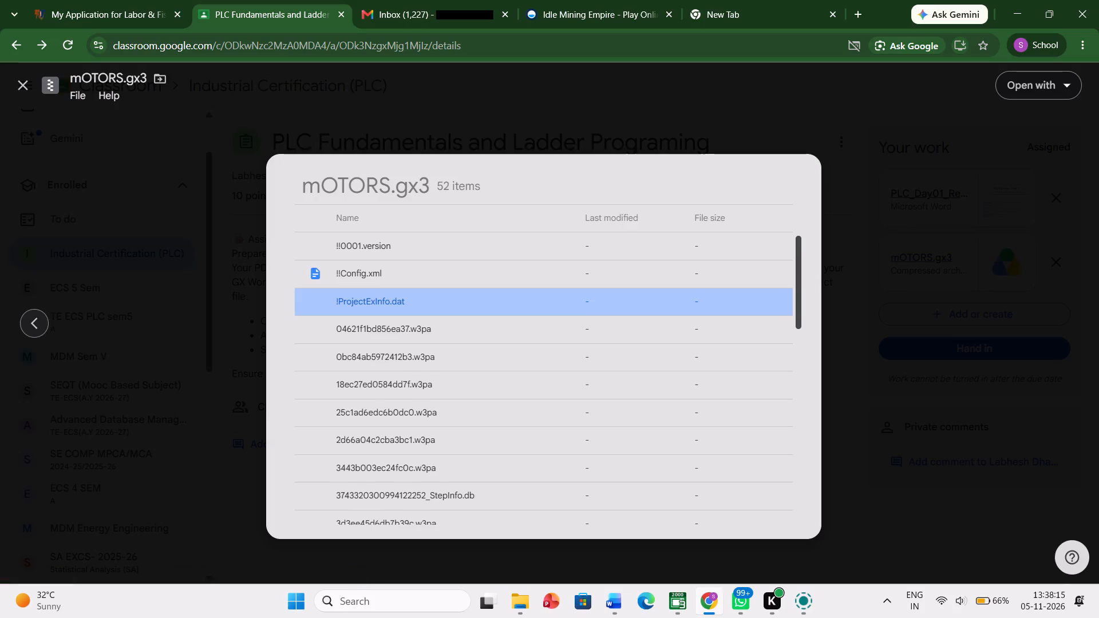
pyautogui.scroll(-3, 568, 315)
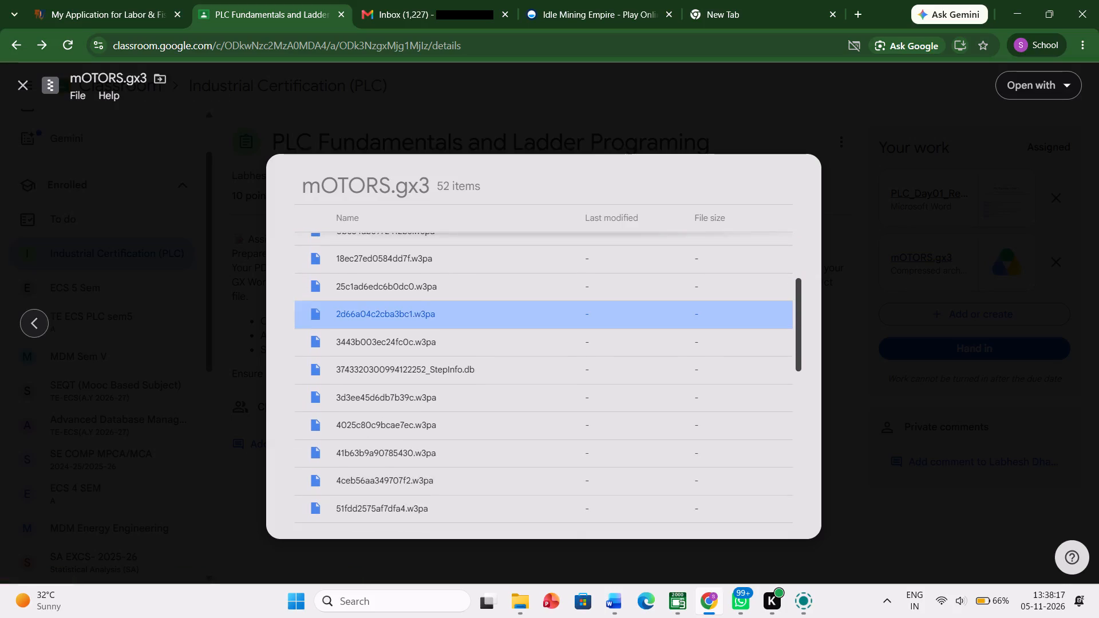
pyautogui.scroll(-8, 568, 315)
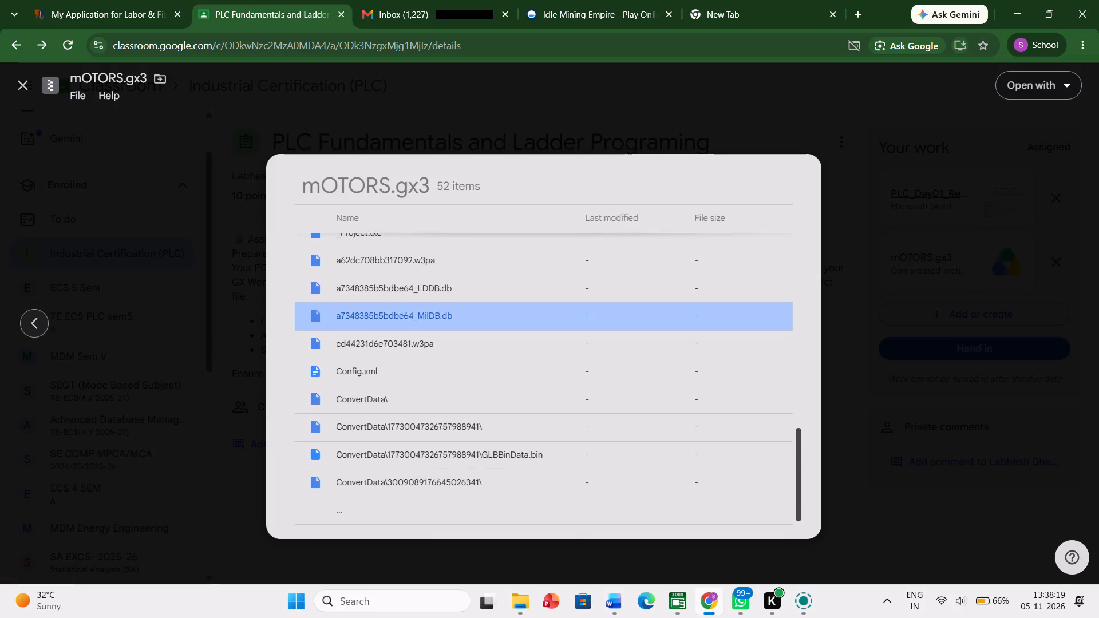
pyautogui.scroll(10, 568, 315)
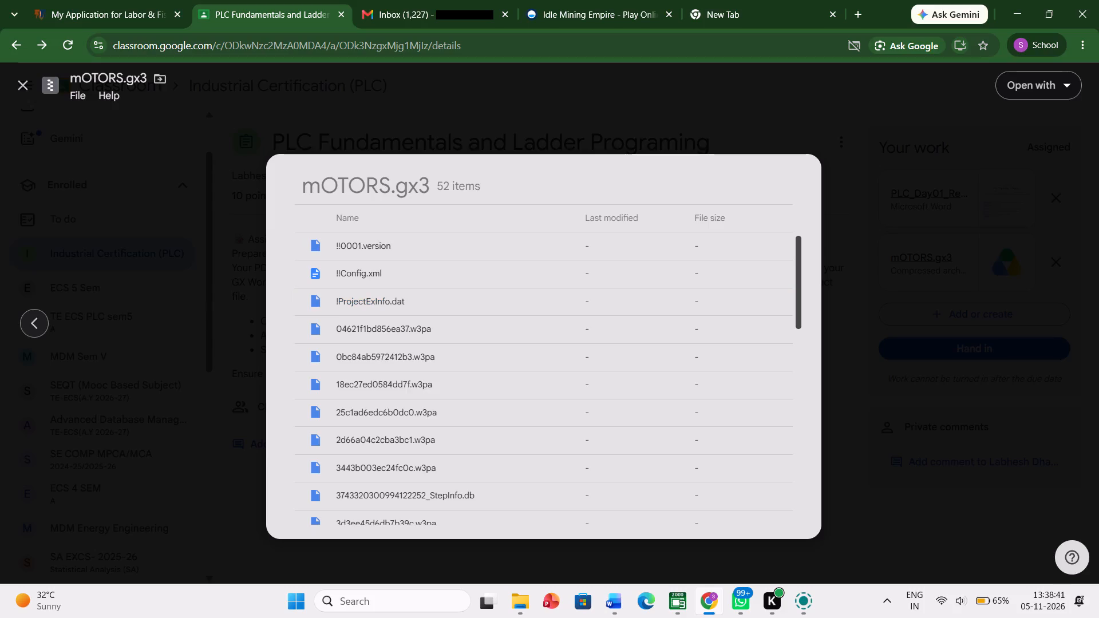
pyautogui.click(23, 89)
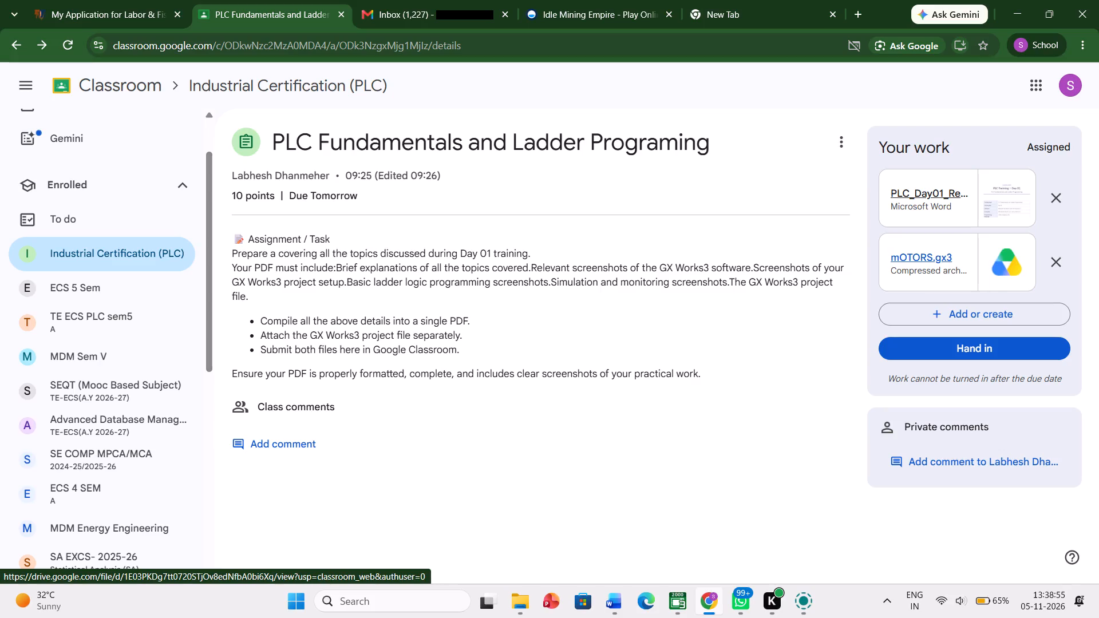
pyautogui.click(929, 257)
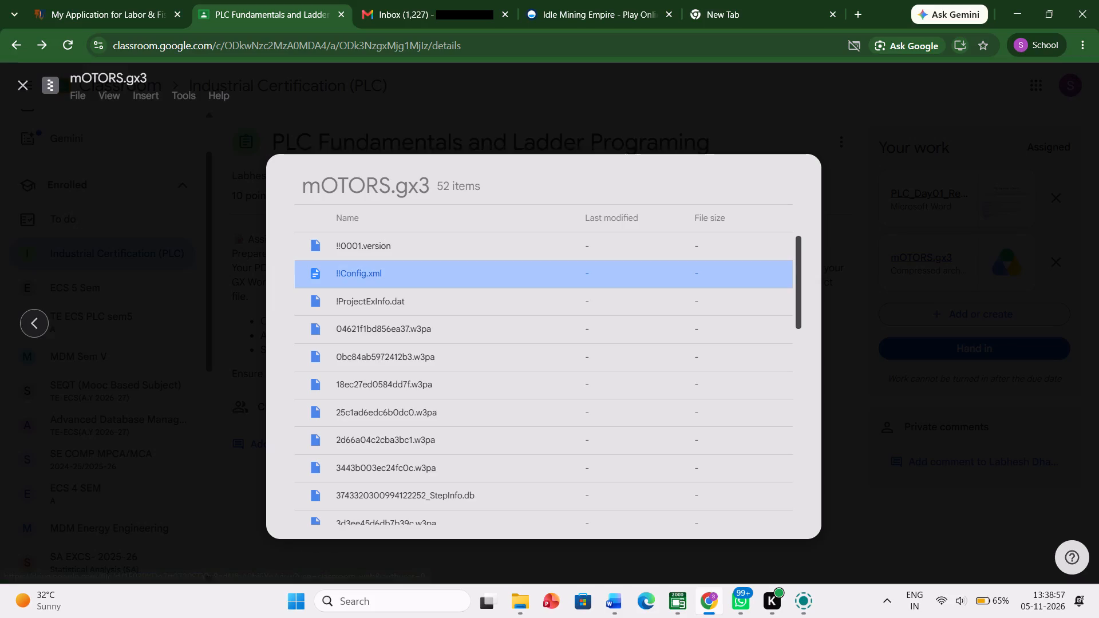
pyautogui.scroll(-5, 548, 287)
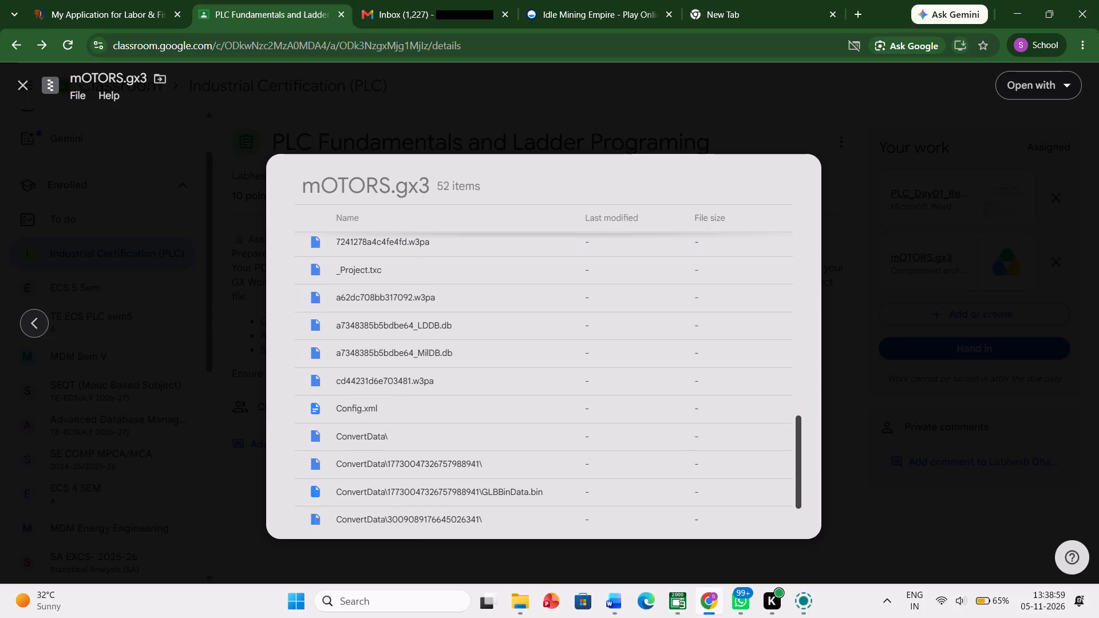
pyautogui.click(29, 320)
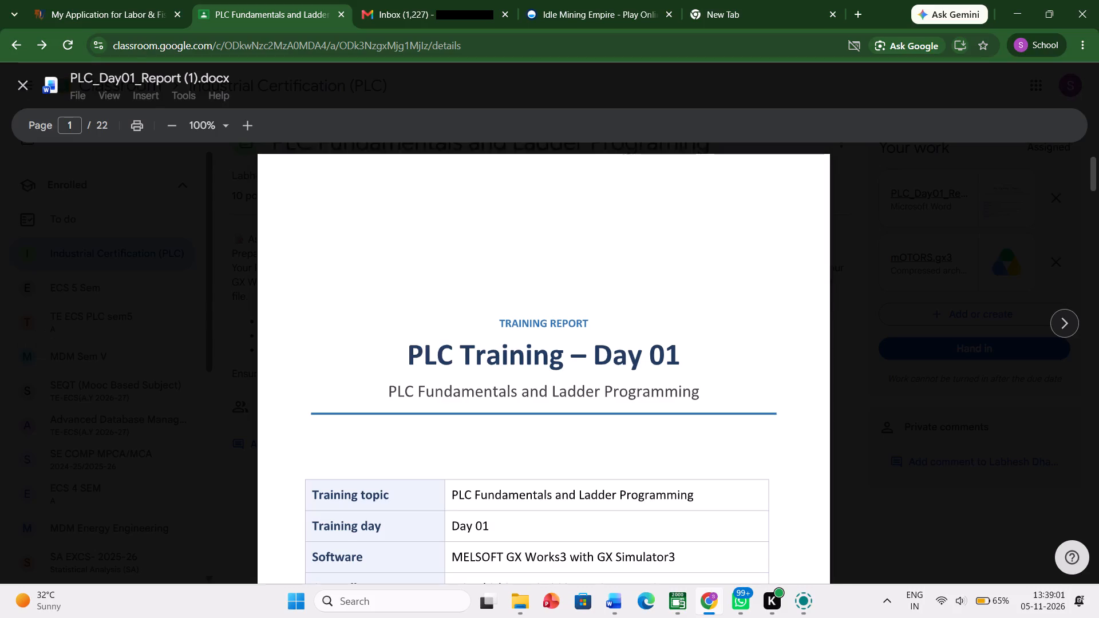
pyautogui.click(30, 89)
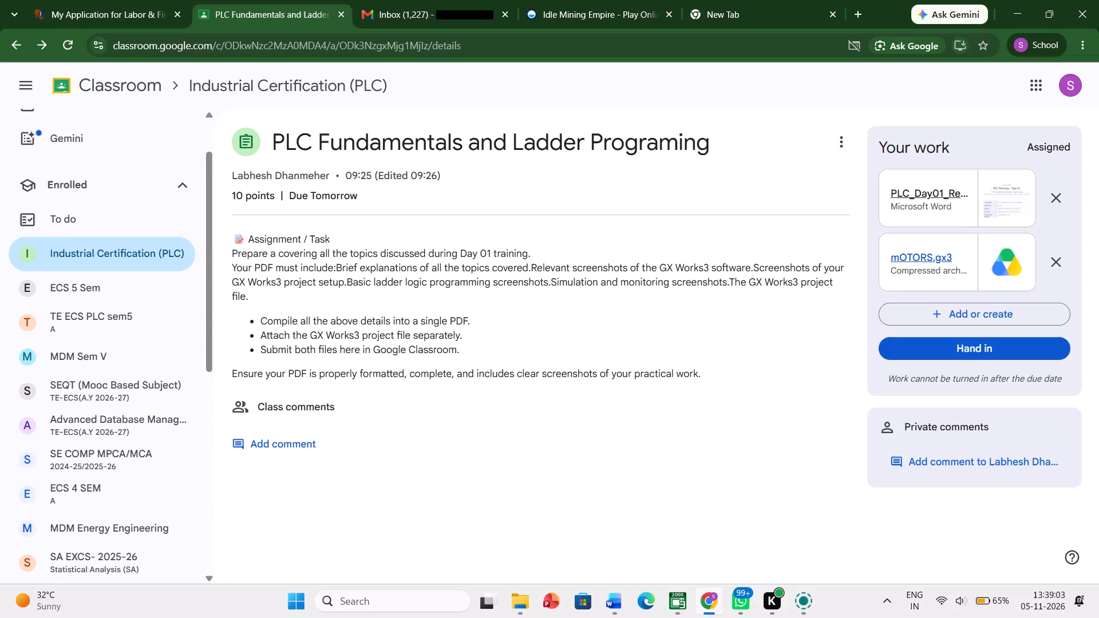
# Hand in the PLC Fundamentals and Ladder Programing assignment with PLC_Day01_Report (1).docx and mOTORS.gx3.
pyautogui.click(920, 349)
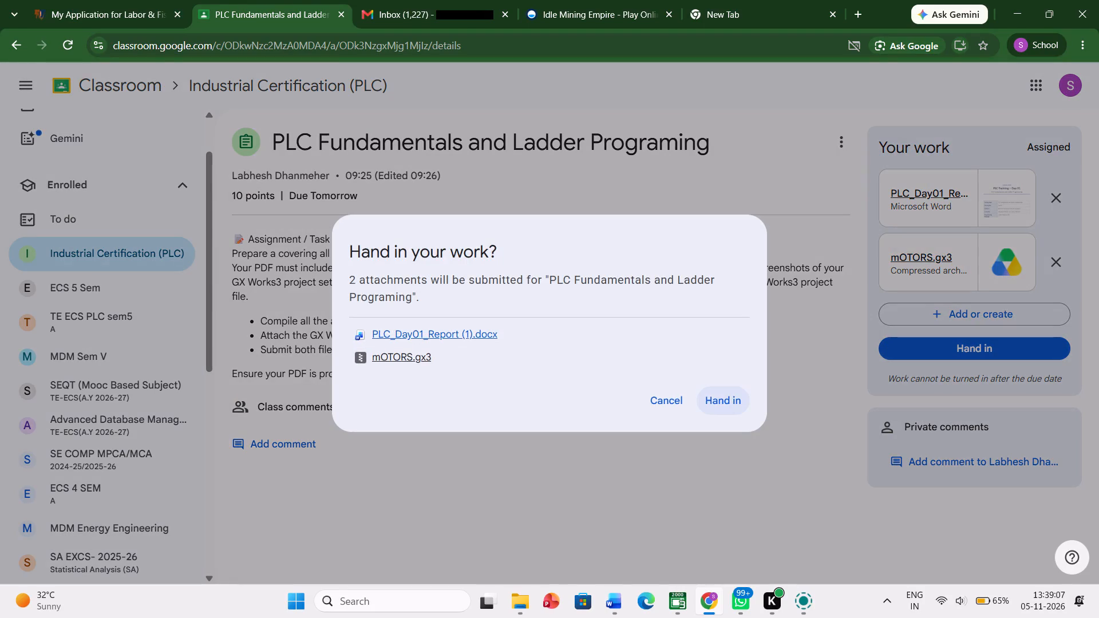
pyautogui.click(738, 409)
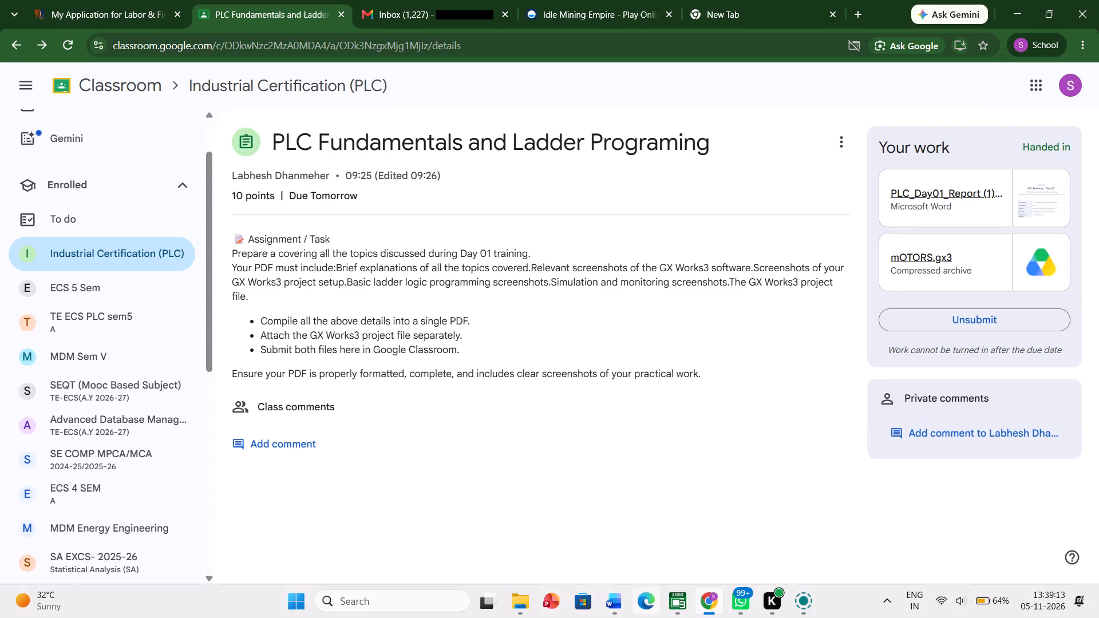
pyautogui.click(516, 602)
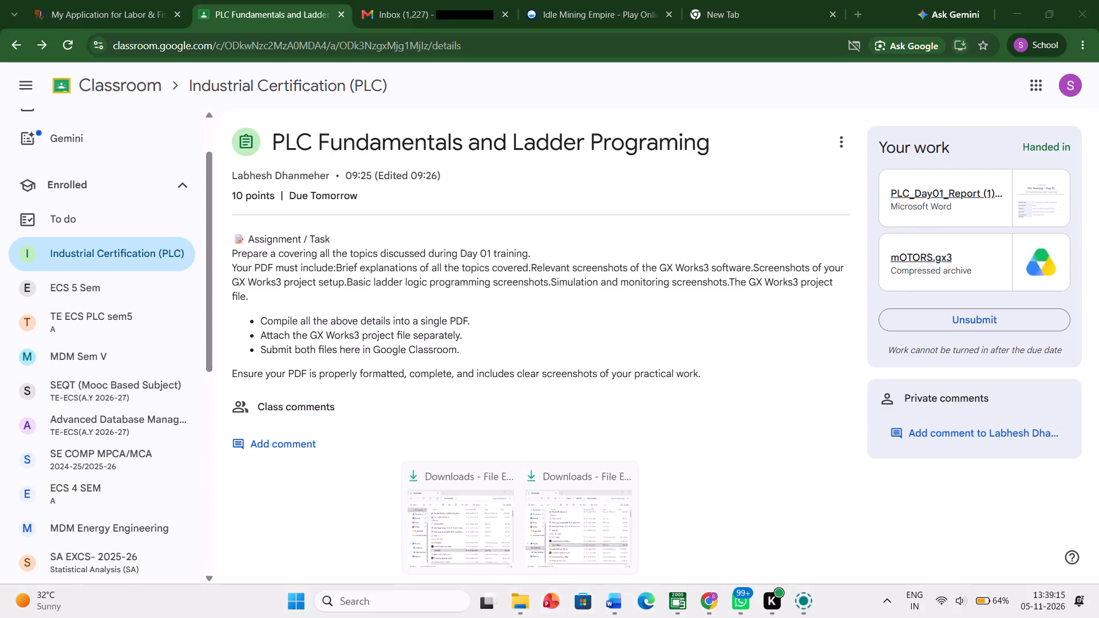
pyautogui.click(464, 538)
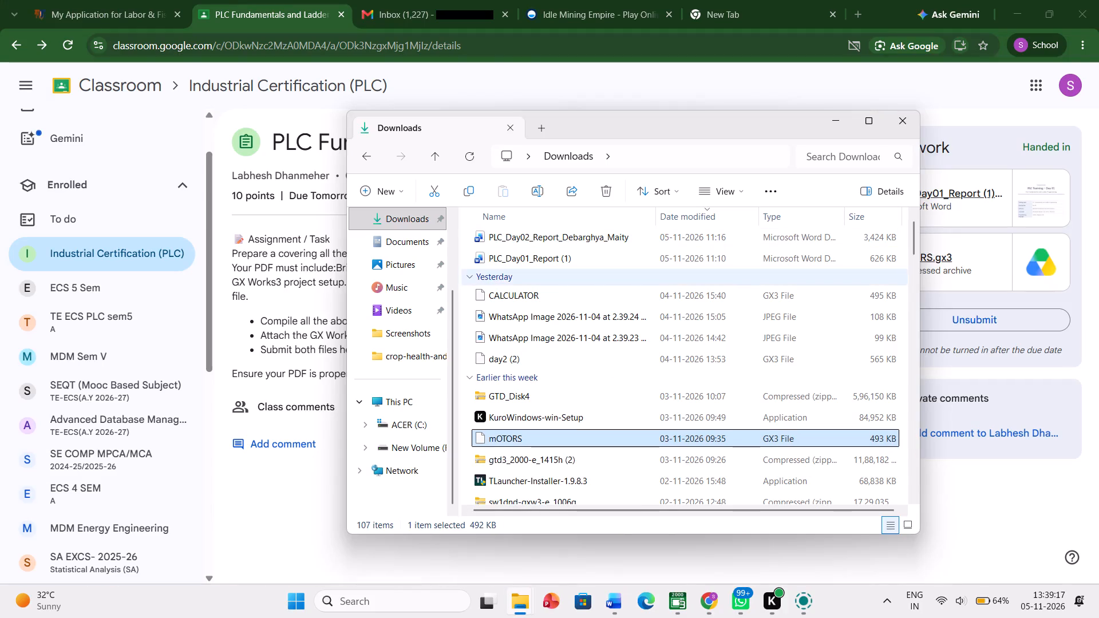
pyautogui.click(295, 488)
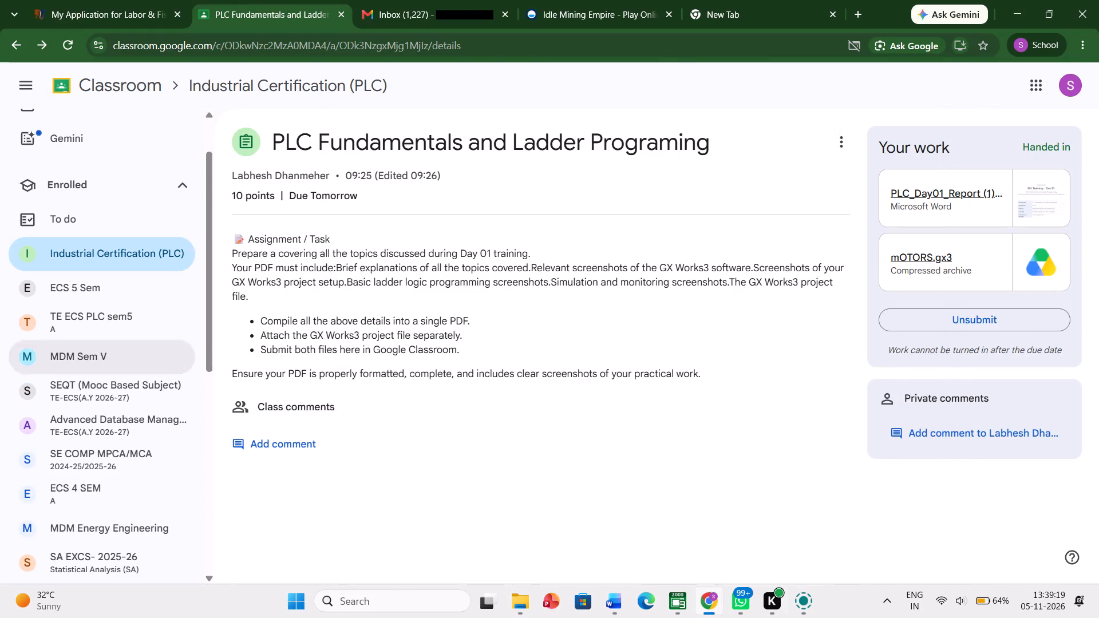
# Open the Ladder Programming – Intermediate Concepts assignment from the Industrial Certification (PLC) stream and unsubmit its handed-in work.
pyautogui.click(125, 256)
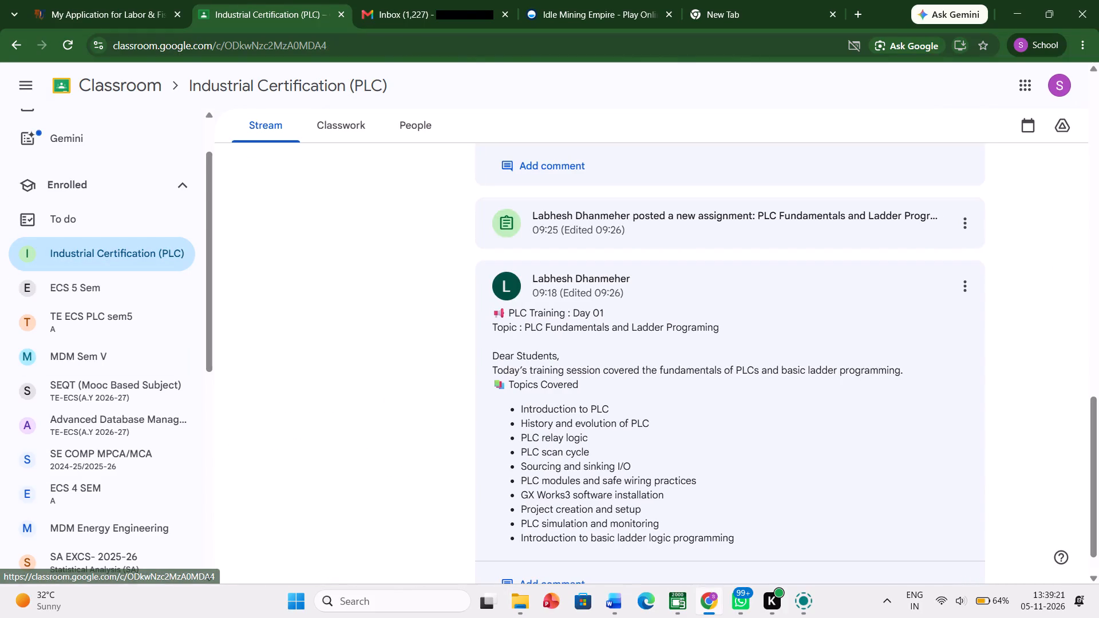
pyautogui.scroll(6, 610, 215)
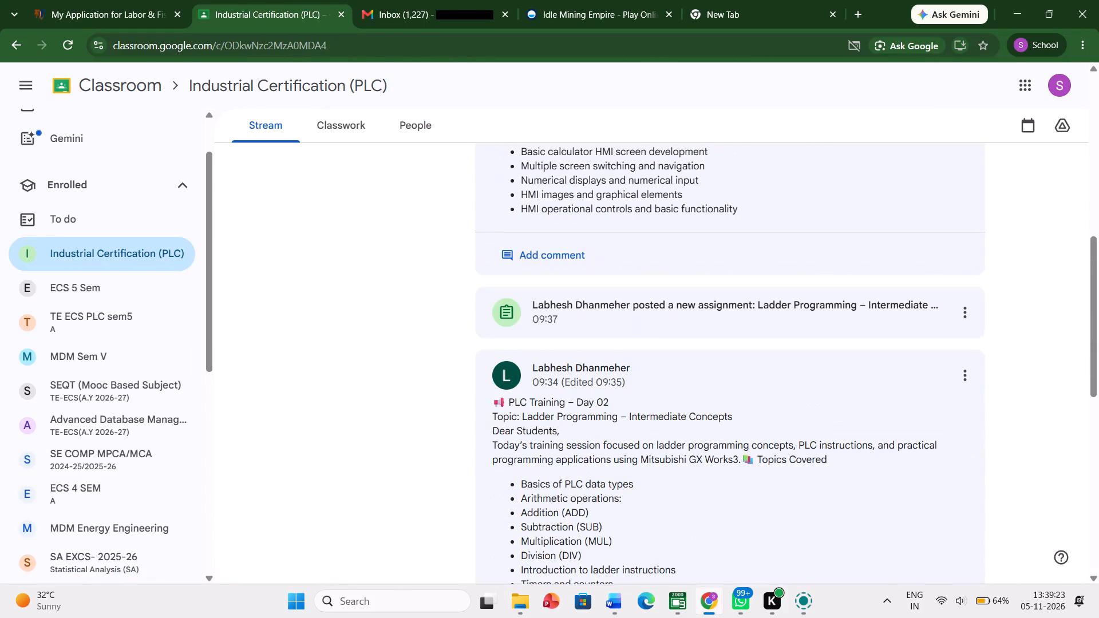
pyautogui.click(618, 317)
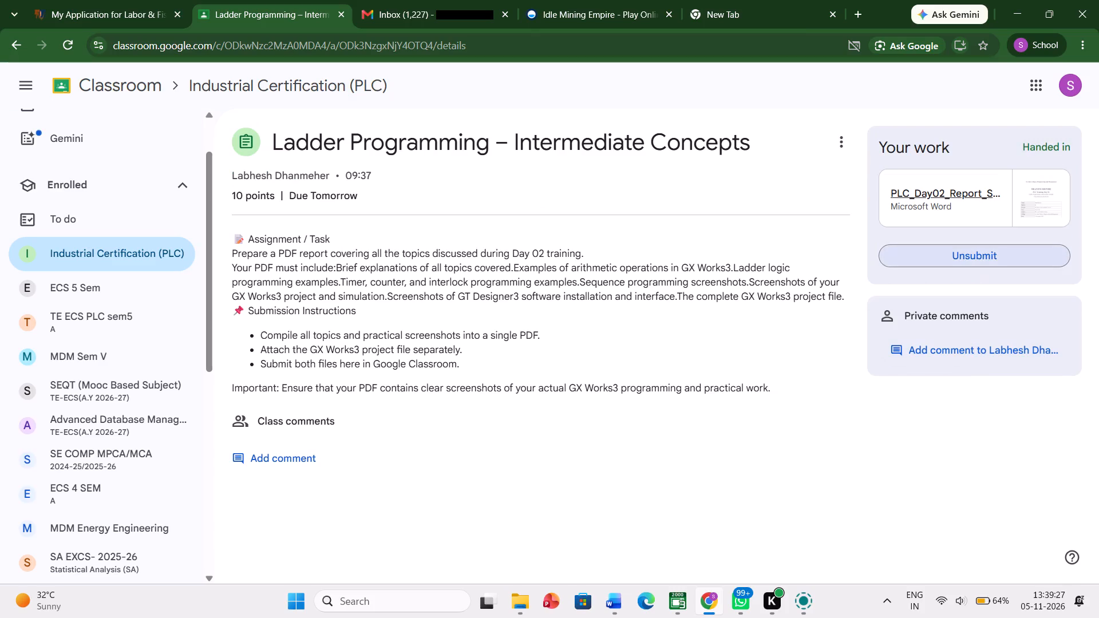
pyautogui.click(949, 253)
pyautogui.click(713, 357)
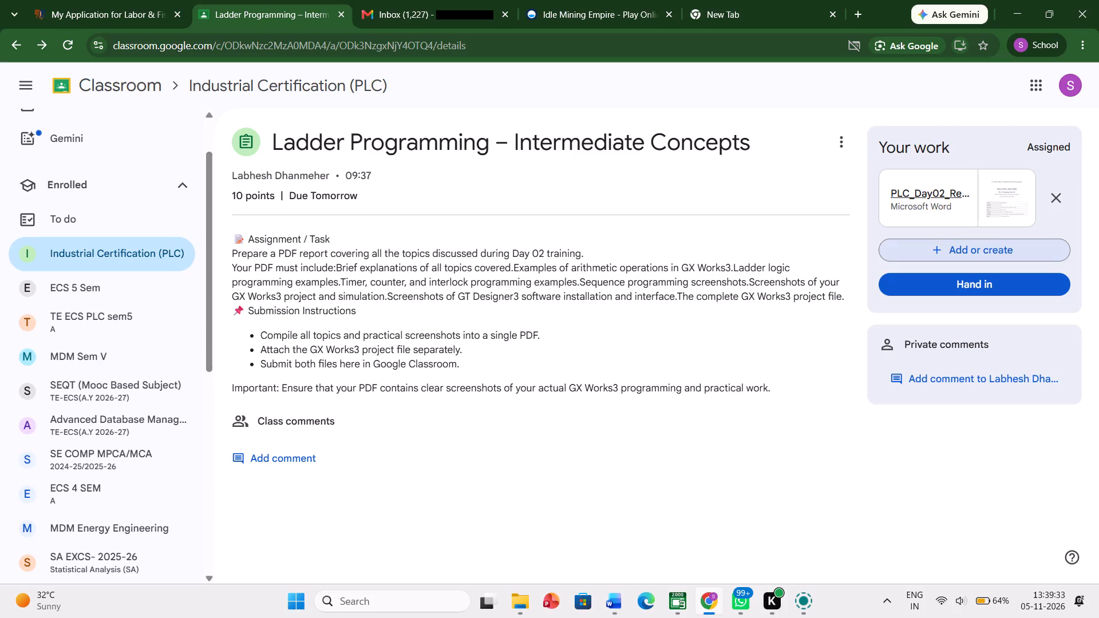
# Upload the day2 (2) GX3 file from the Downloads folder and attach it to the Ladder Programming – Intermediate Concepts assignment.
pyautogui.click(934, 251)
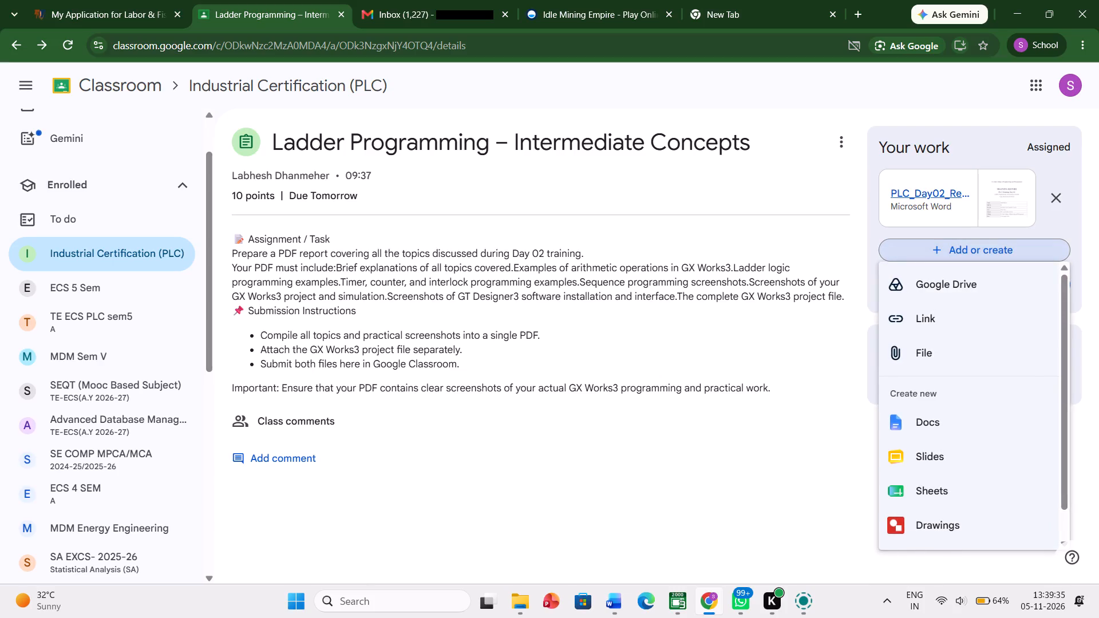
pyautogui.click(864, 264)
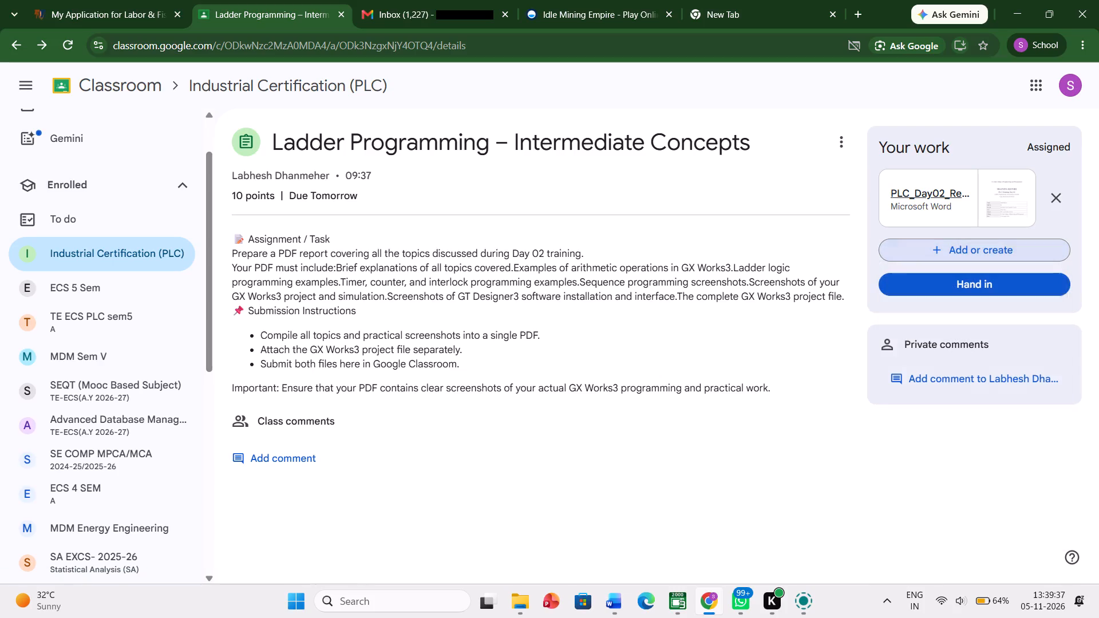
pyautogui.moveTo(912, 236); pyautogui.dragTo(912, 248)
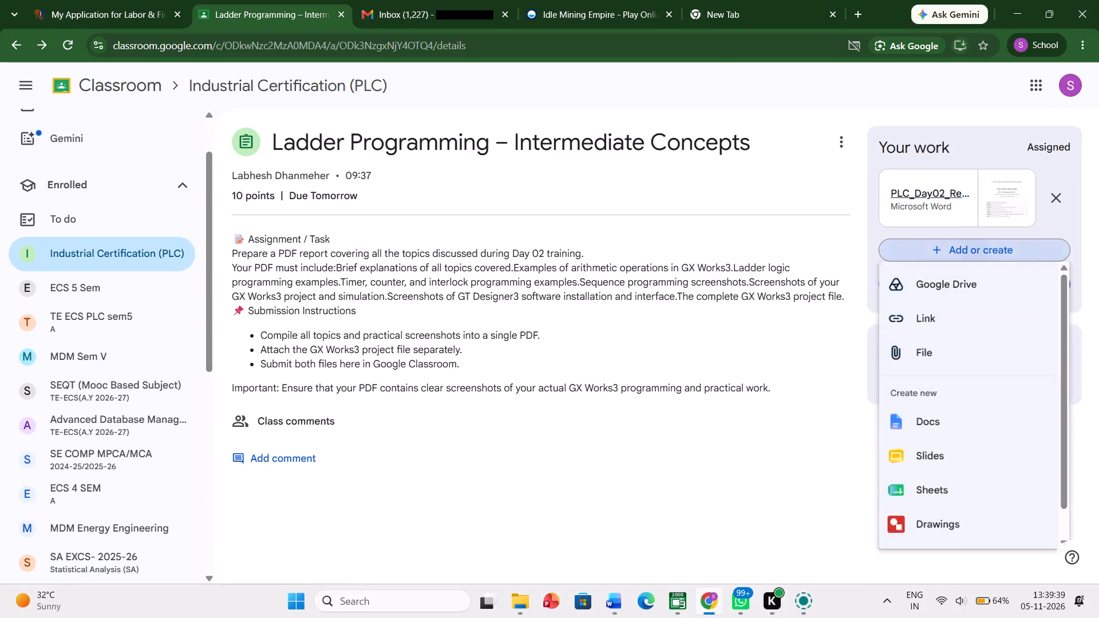
pyautogui.click(912, 248)
pyautogui.click(912, 248)
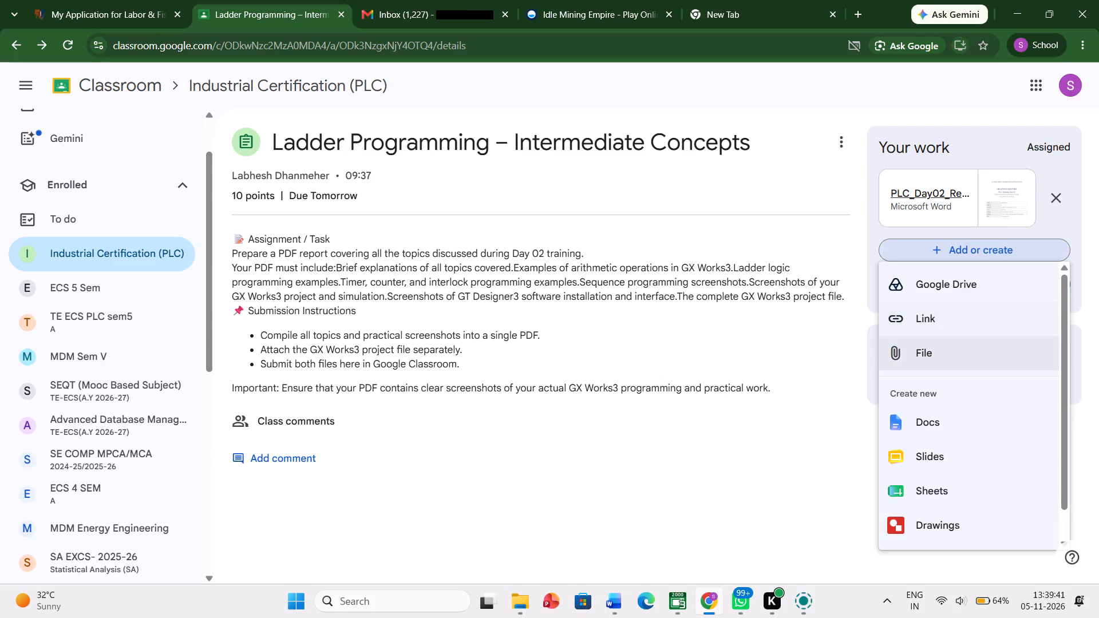
pyautogui.click(914, 295)
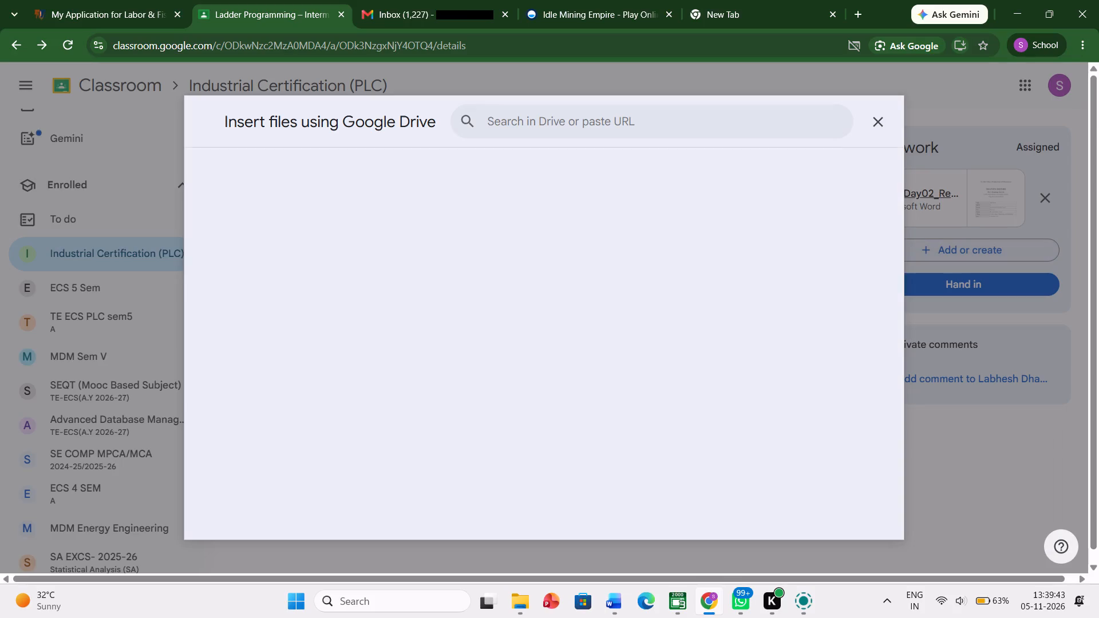
pyautogui.click(286, 155)
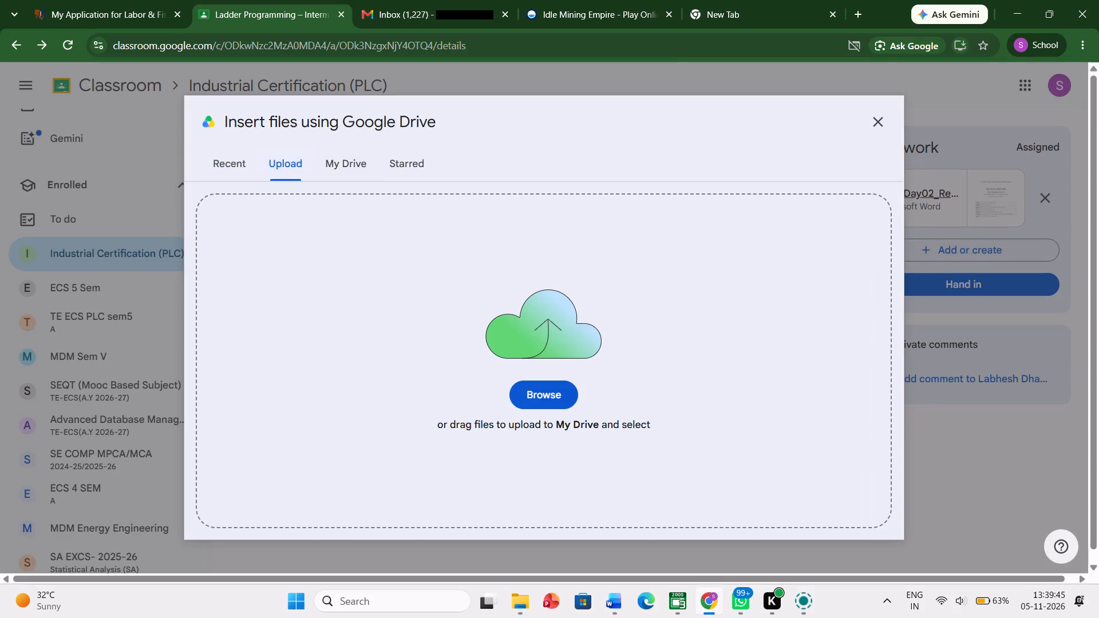
pyautogui.click(541, 383)
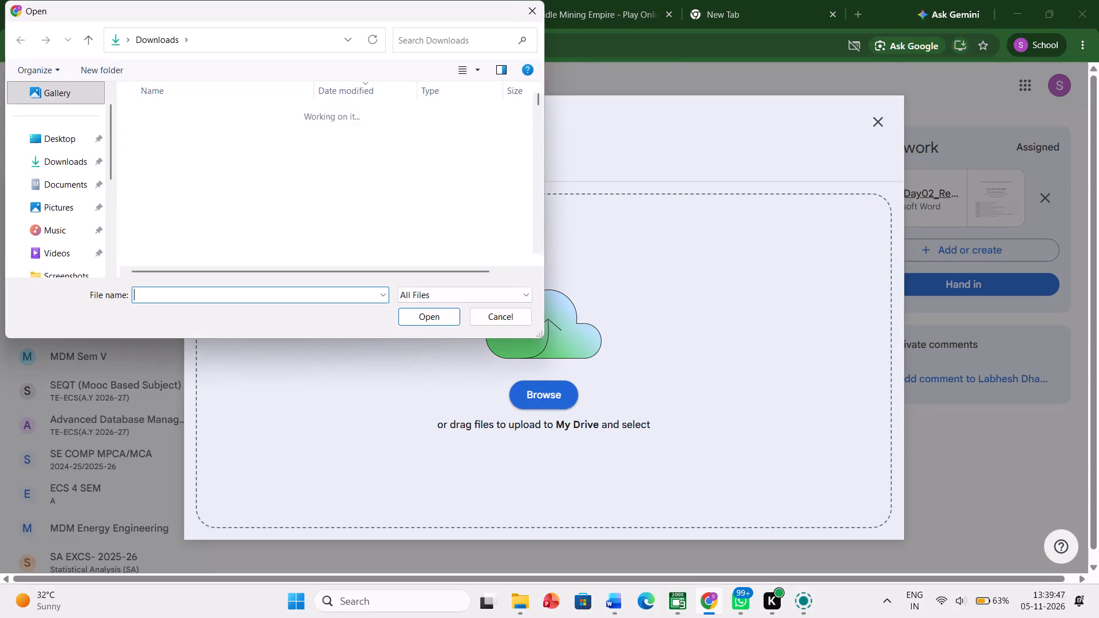
pyautogui.scroll(-1, 186, 185)
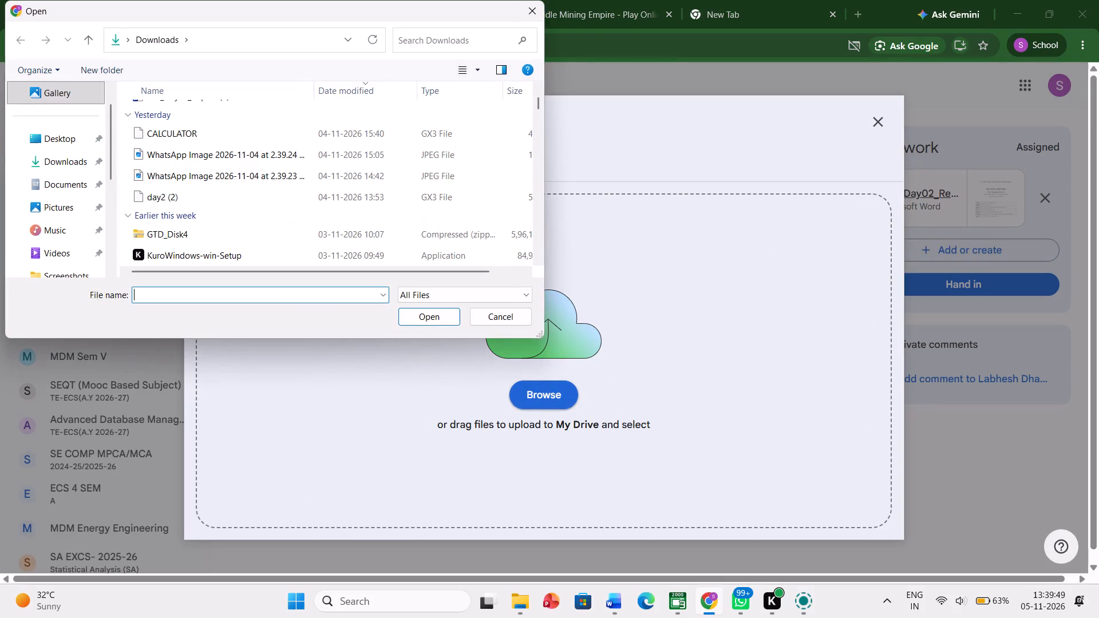
pyautogui.scroll(-1, 186, 185)
pyautogui.click(163, 200)
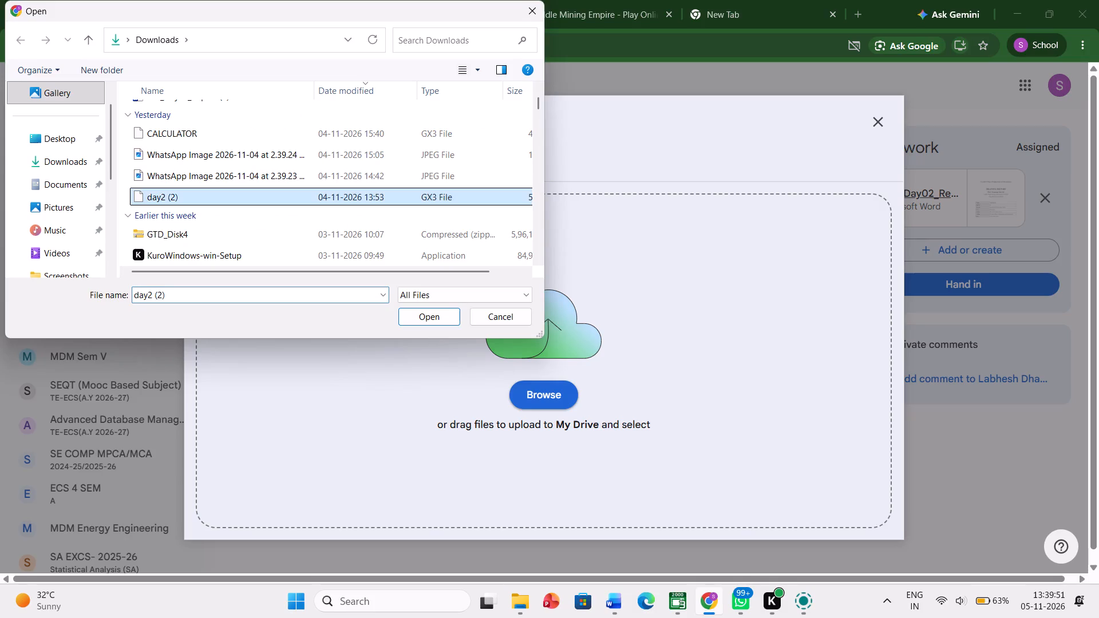
pyautogui.click(232, 296)
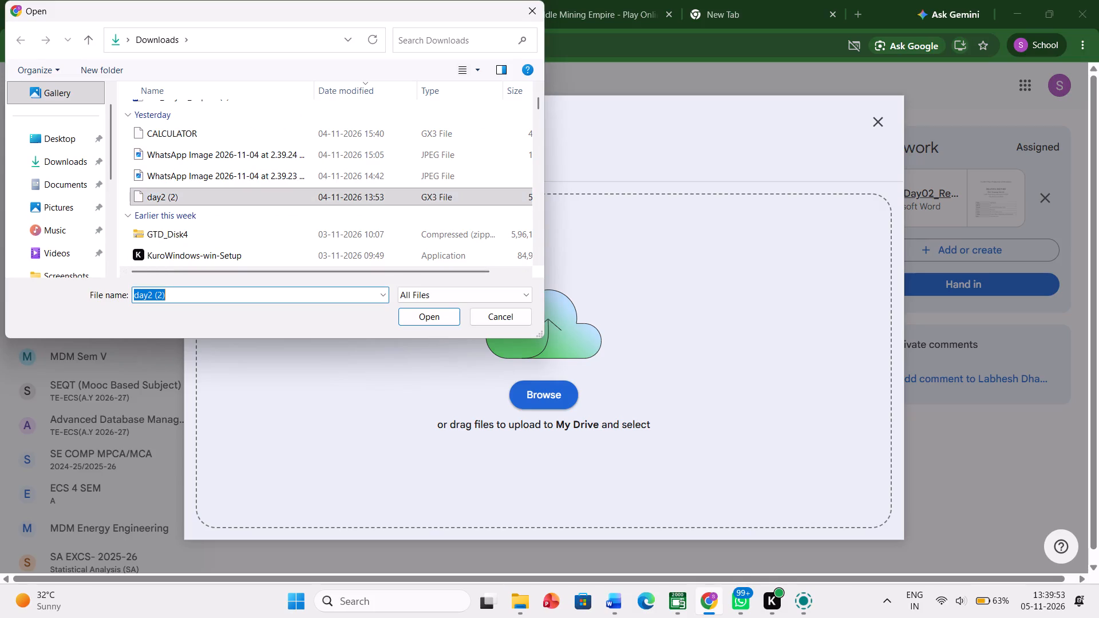
pyautogui.click(418, 320)
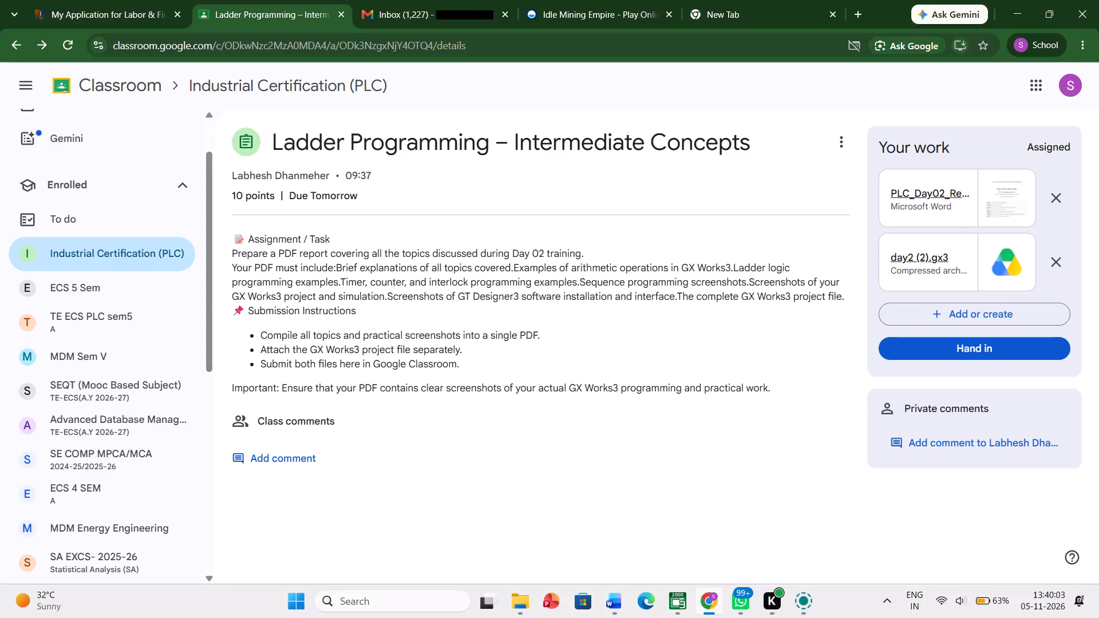
# Hand in the Ladder Programming – Intermediate Concepts assignment with the Day 02 Word report and day2 (2).gx3.
pyautogui.click(960, 347)
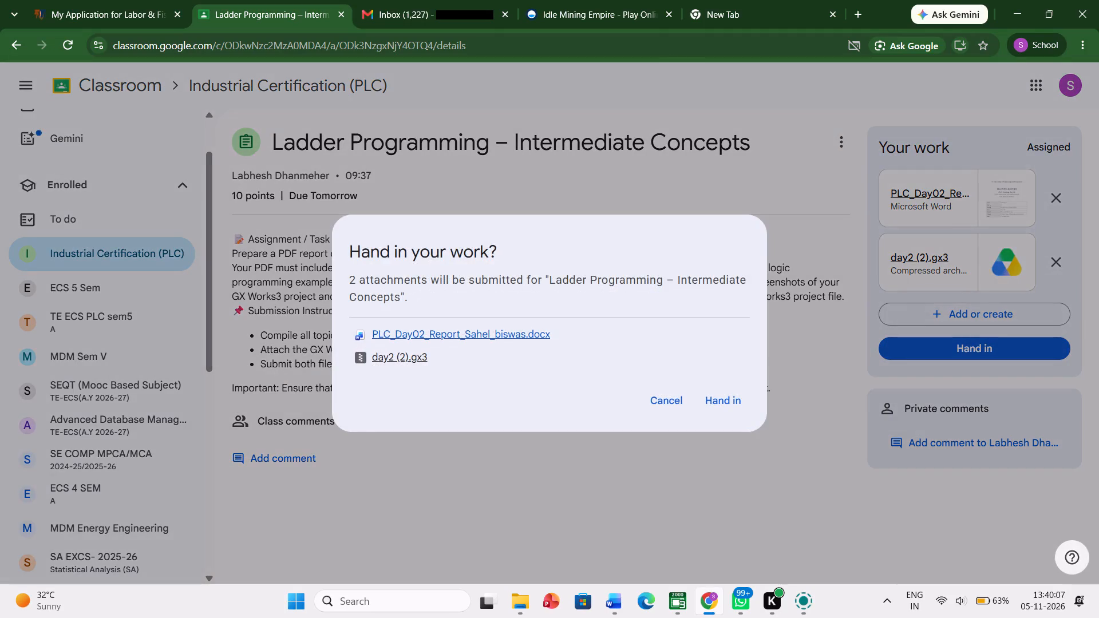
pyautogui.click(734, 399)
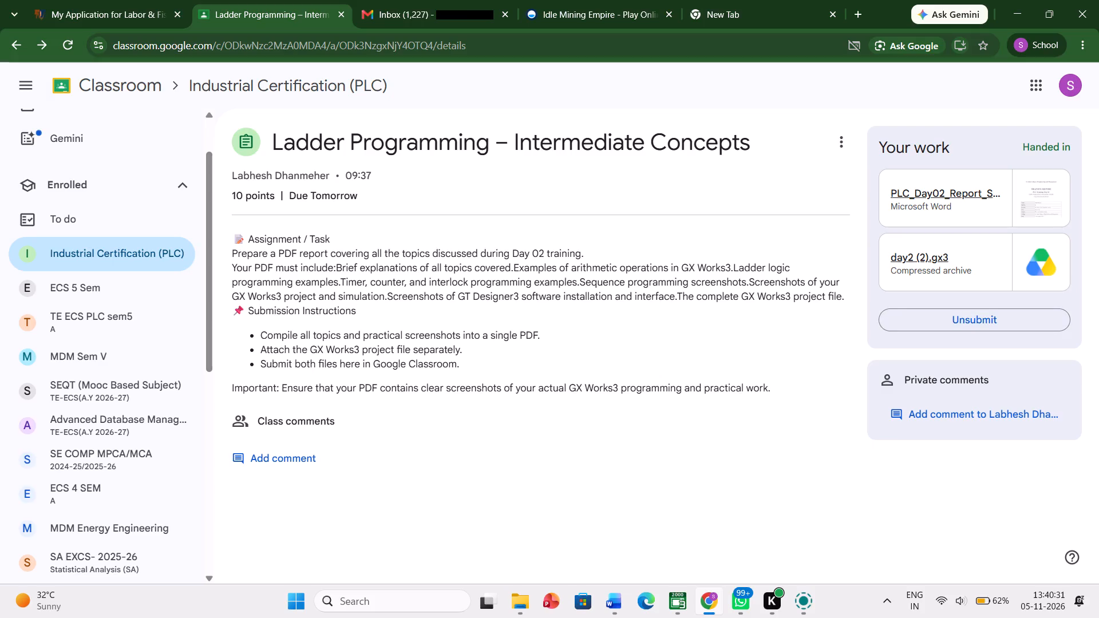
# Return to the Industrial Certification (PLC) stream and view the Day 03 HMI Overview and Configuration posts.
pyautogui.click(13, 42)
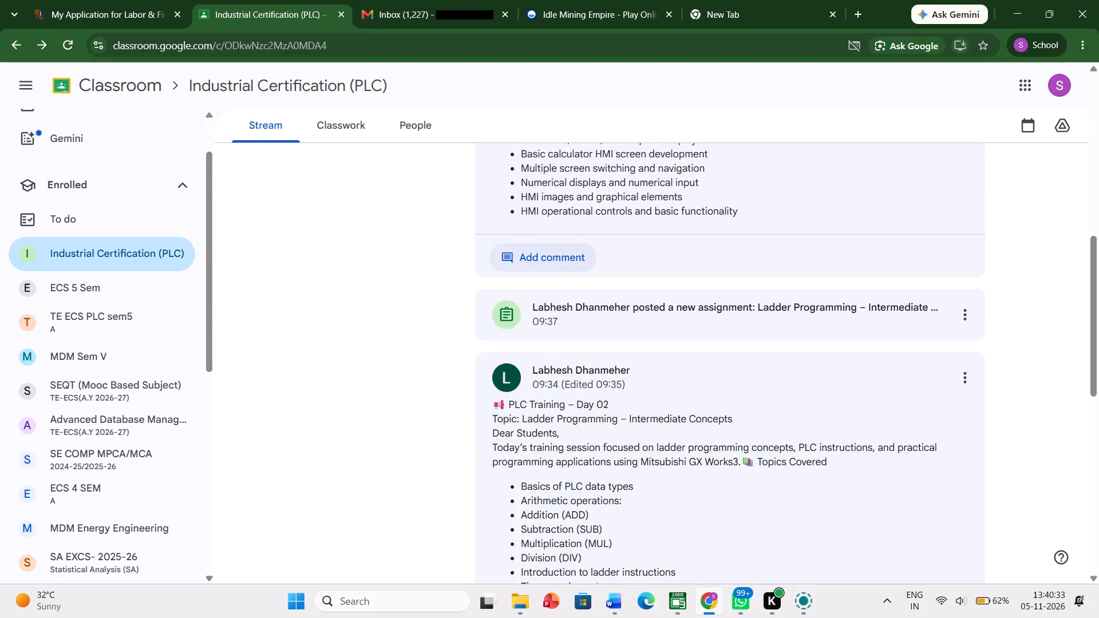
pyautogui.scroll(6, 528, 240)
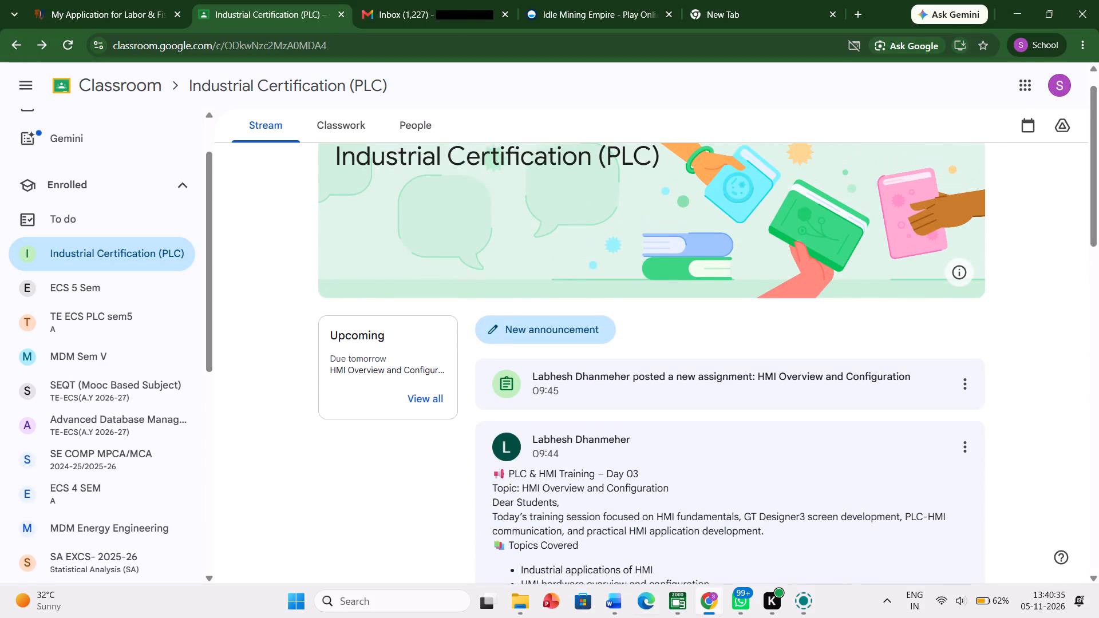
# Switch to Word and compare the Day3 Report's addition and subtraction figures with the Addition Values screen in GT Designer3.
pyautogui.click(610, 613)
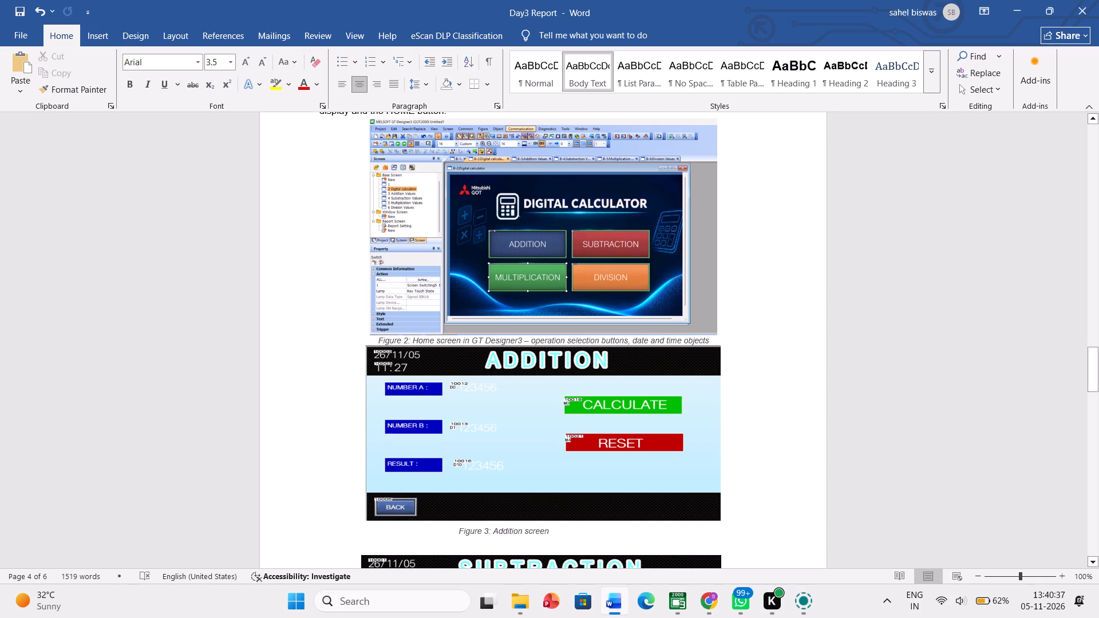
pyautogui.scroll(-1, 596, 327)
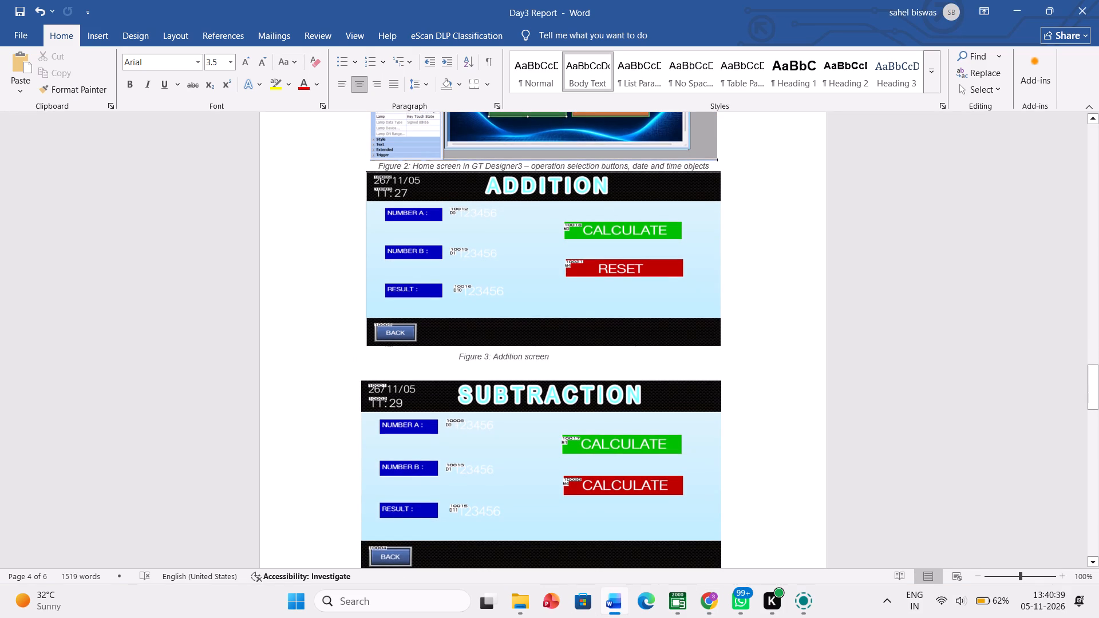
pyautogui.click(536, 274)
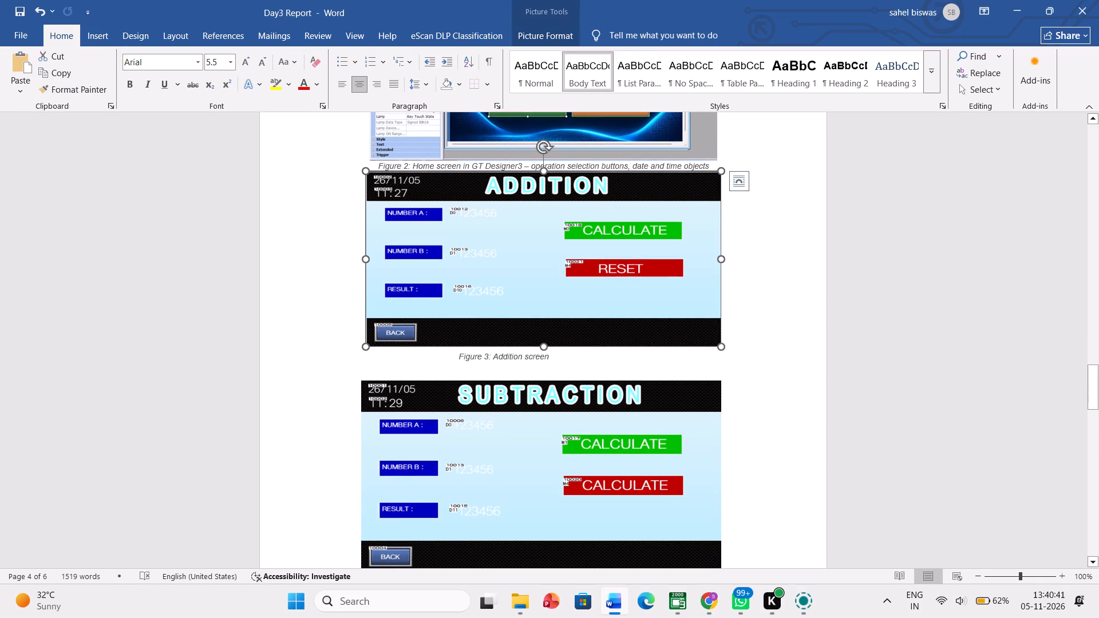
pyautogui.click(674, 608)
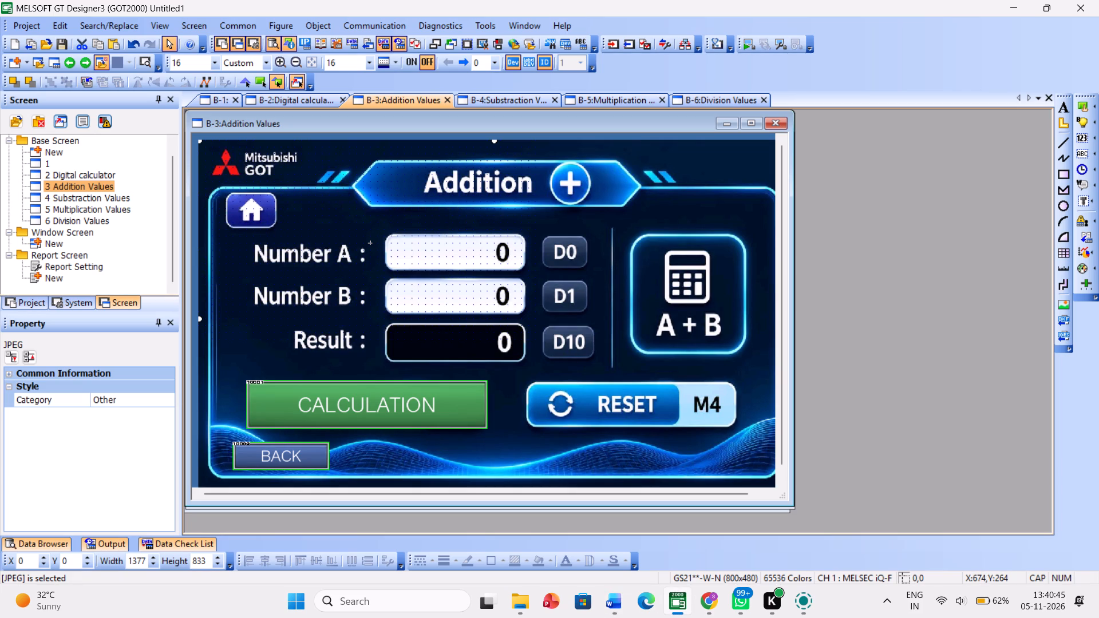
pyautogui.click(707, 605)
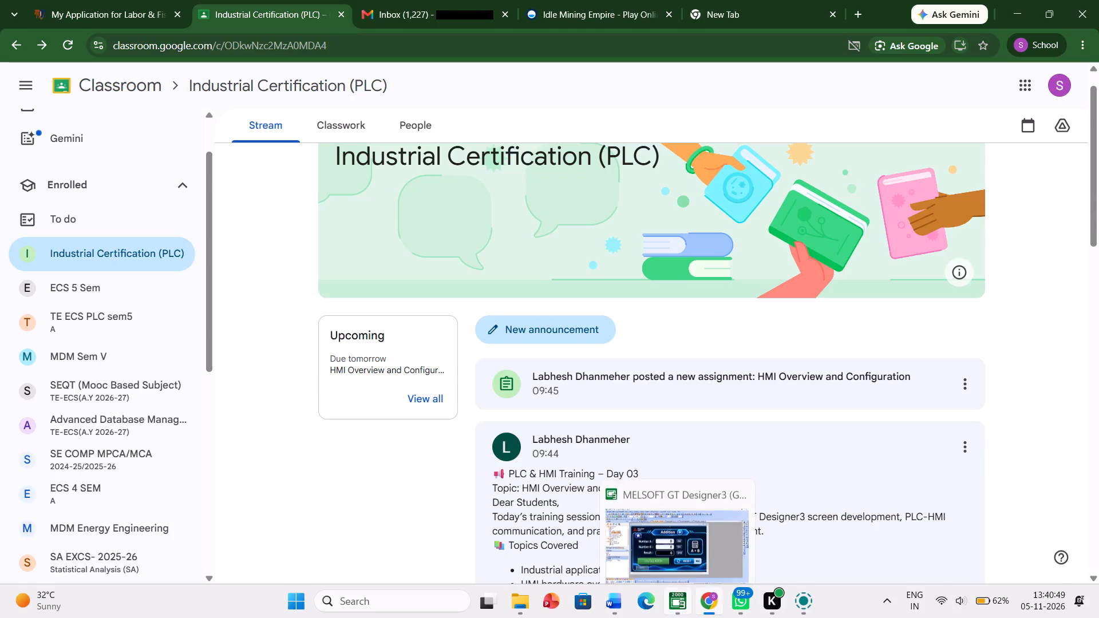
pyautogui.click(619, 604)
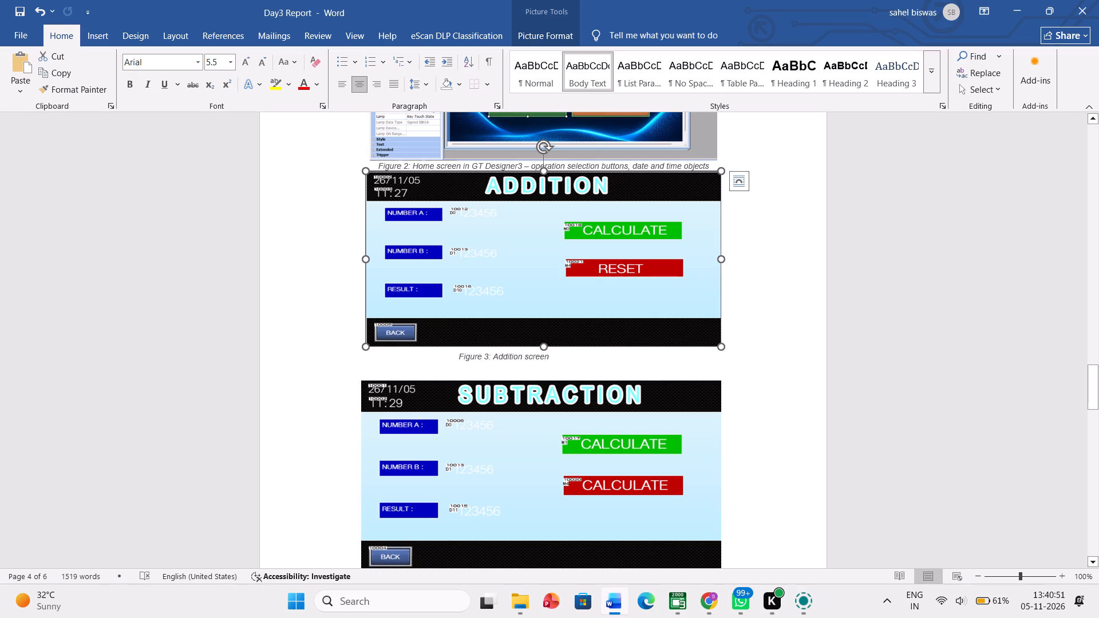
pyautogui.scroll(1, 609, 344)
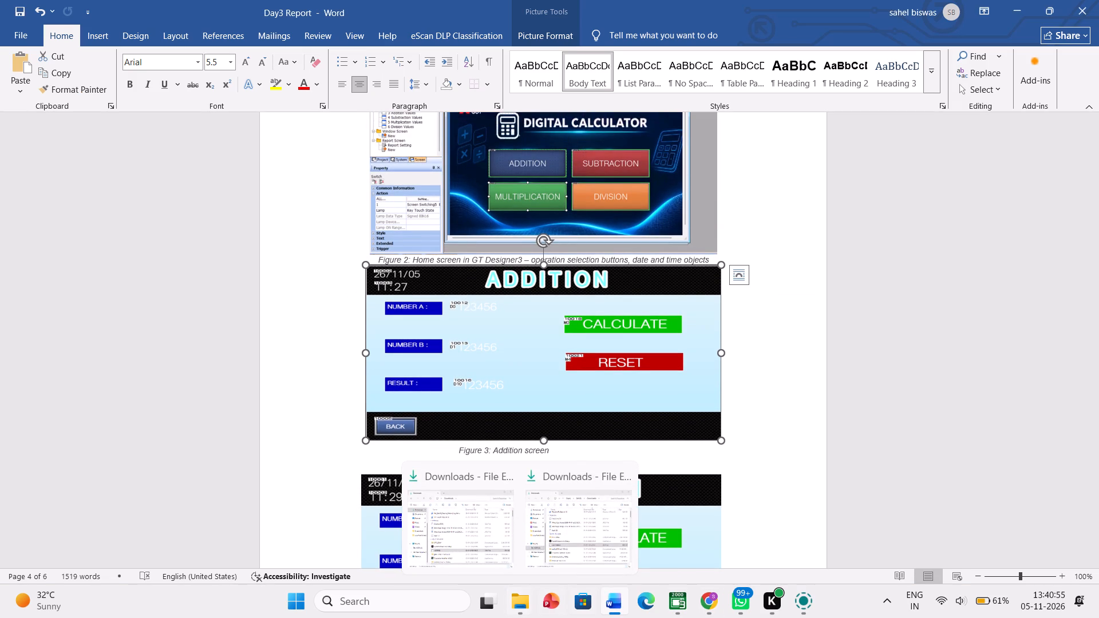
# In GT Designer3, place a switch about 337 by 97 over the Number A field of the Addition Values screen.
pyautogui.click(677, 607)
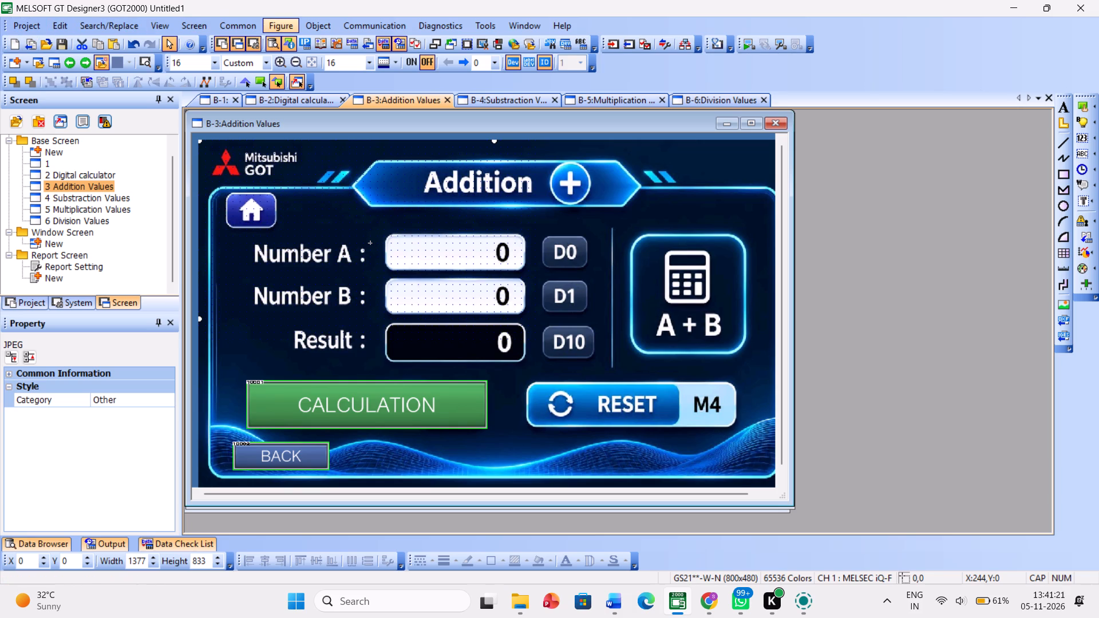
pyautogui.click(316, 27)
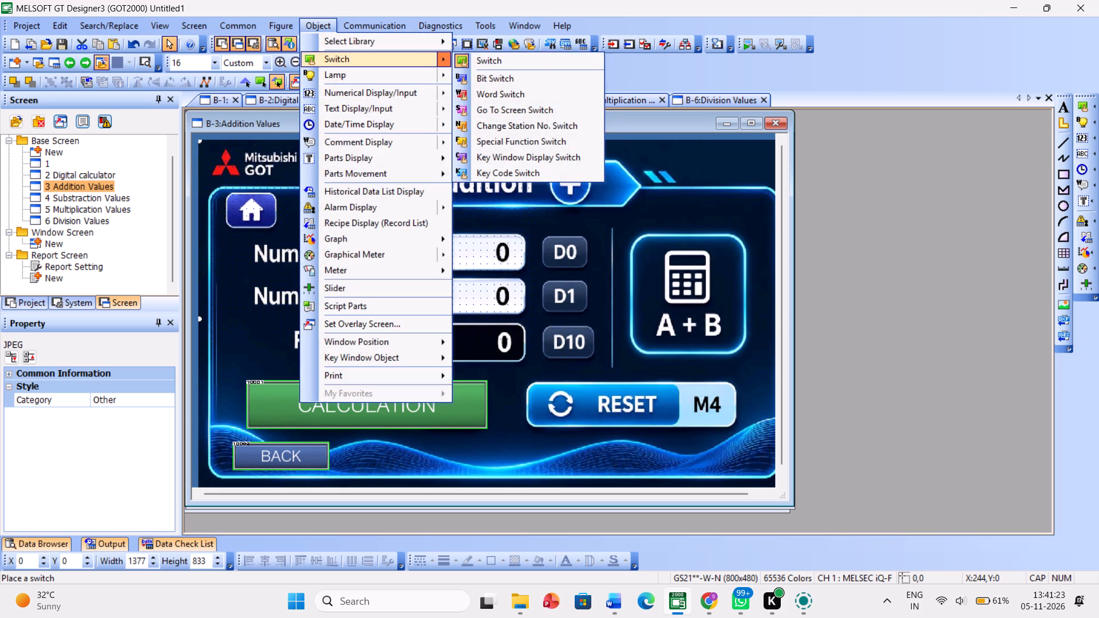
pyautogui.click(338, 63)
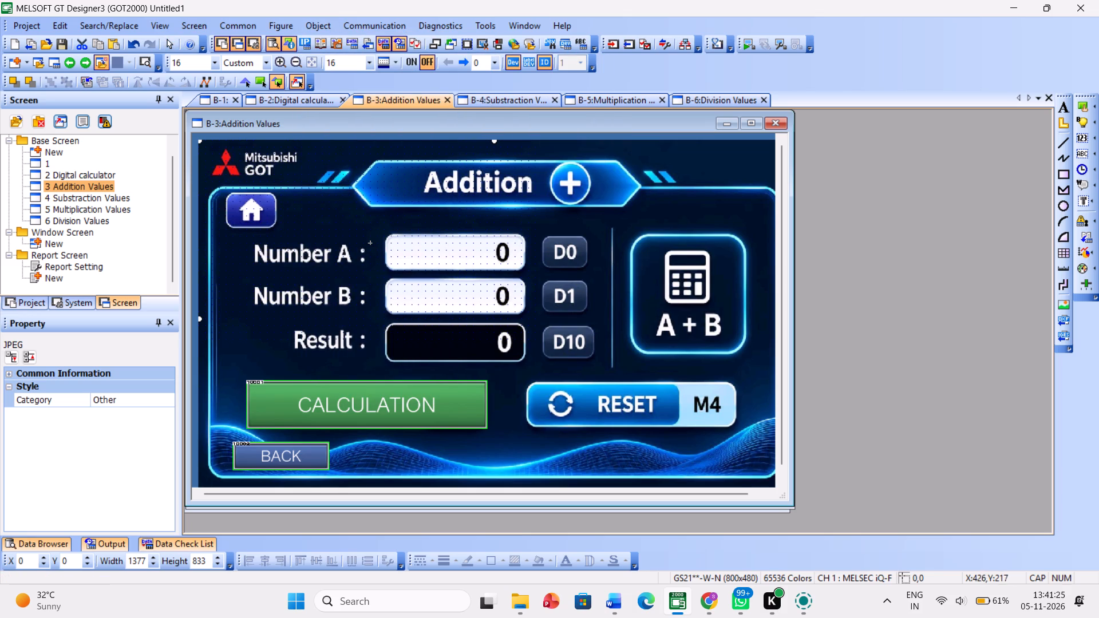
pyautogui.moveTo(382, 231); pyautogui.dragTo(501, 271)
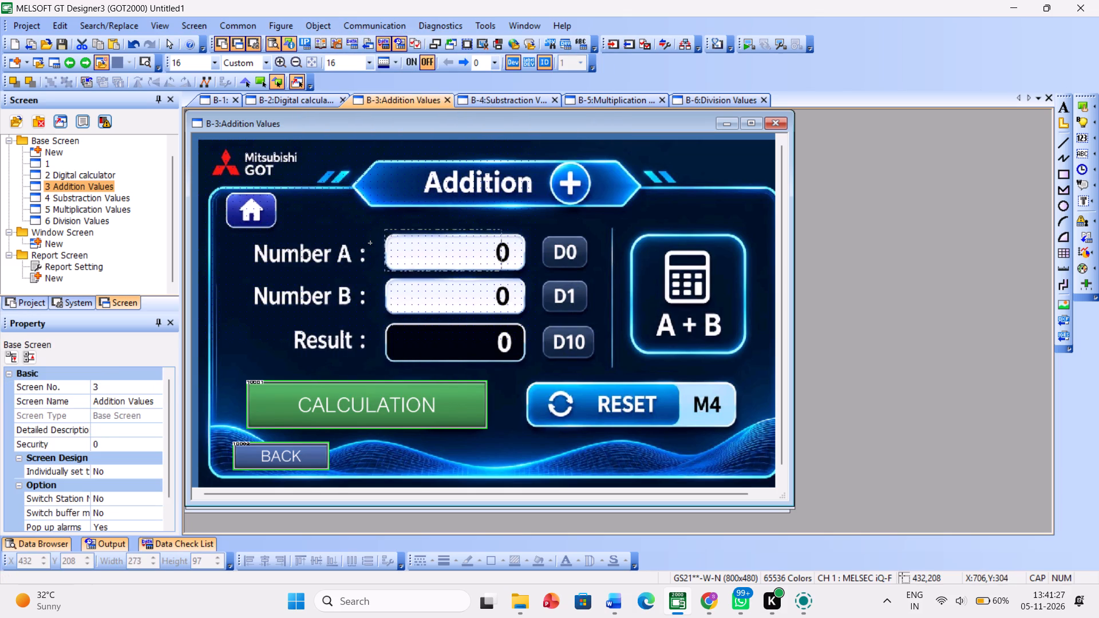
pyautogui.moveTo(501, 271); pyautogui.dragTo(520, 271)
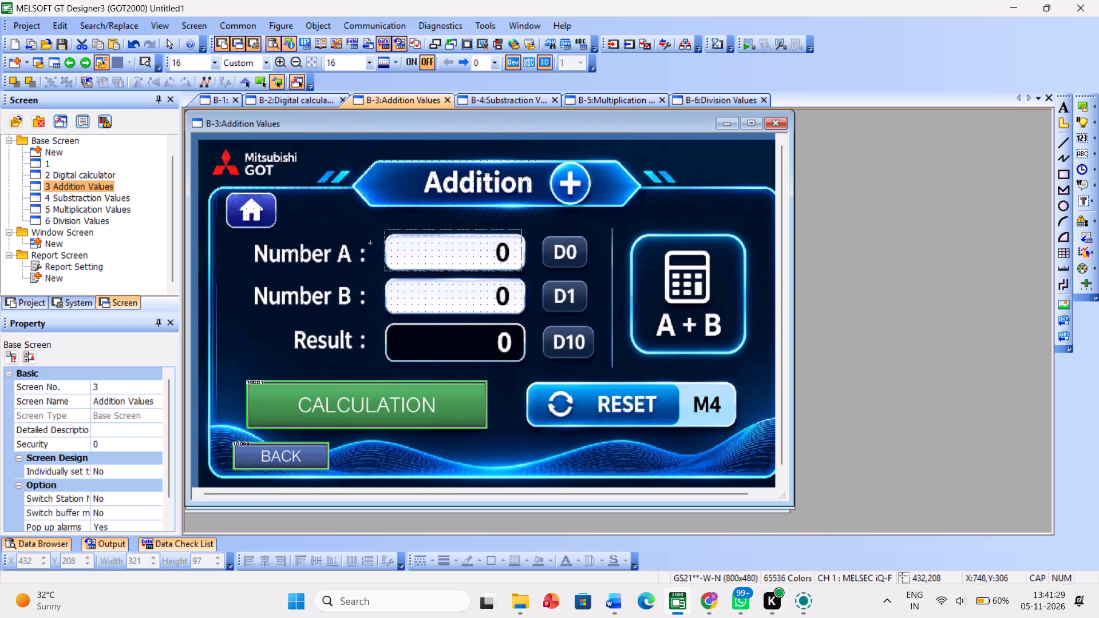
pyautogui.moveTo(520, 271); pyautogui.dragTo(525, 270)
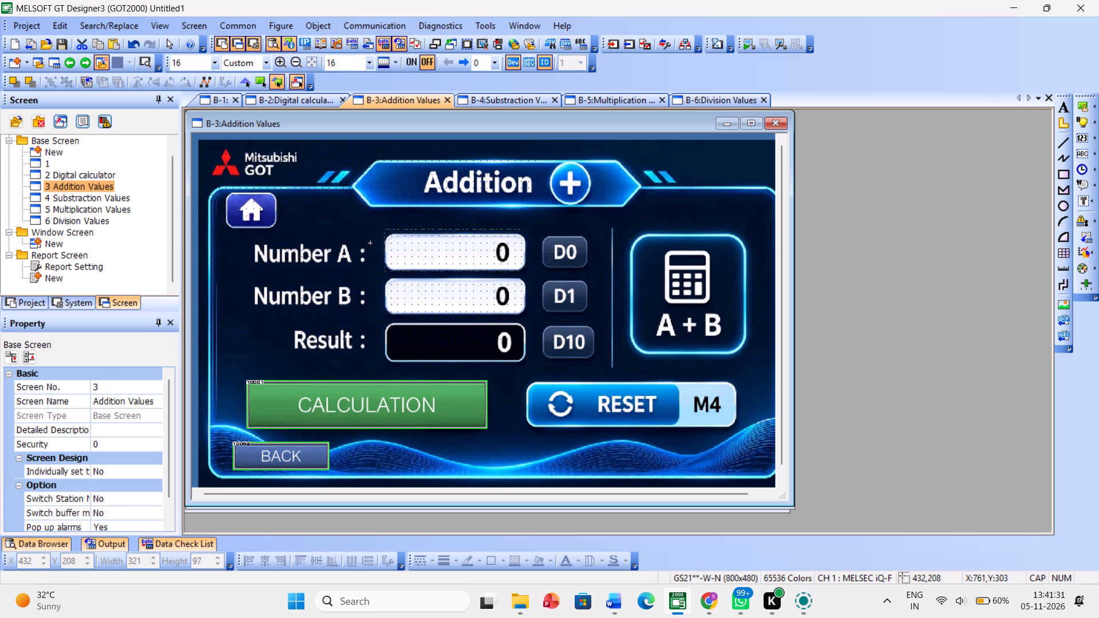
pyautogui.moveTo(525, 270); pyautogui.dragTo(525, 269)
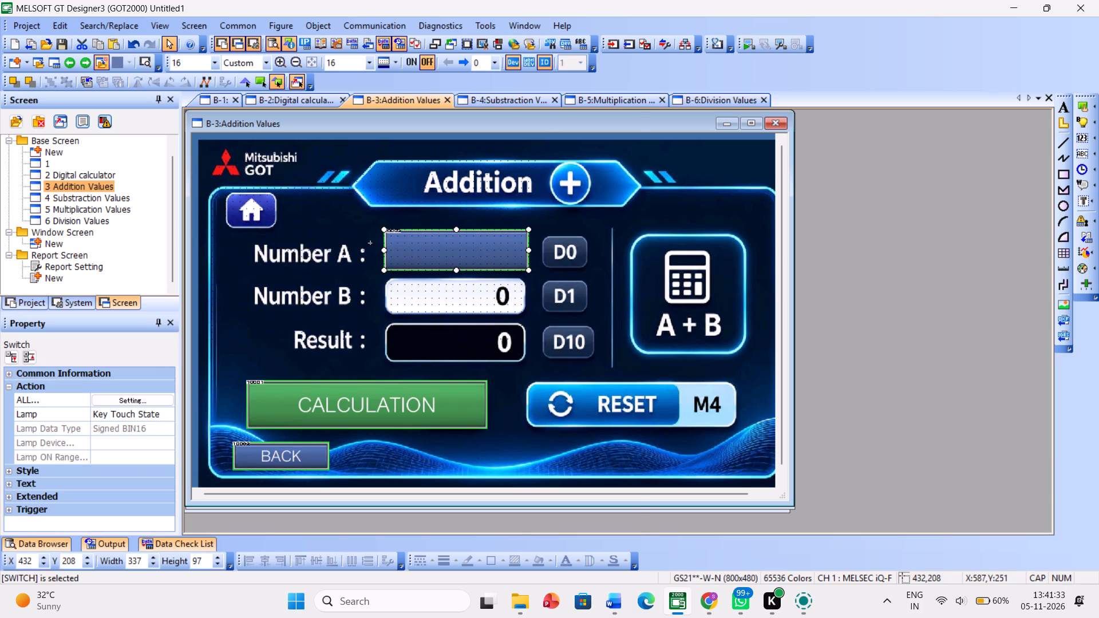
# Duplicate the Number A switch and place the copy over the Number B field, at about X 432, Y 320.
pyautogui.rightClick(451, 247)
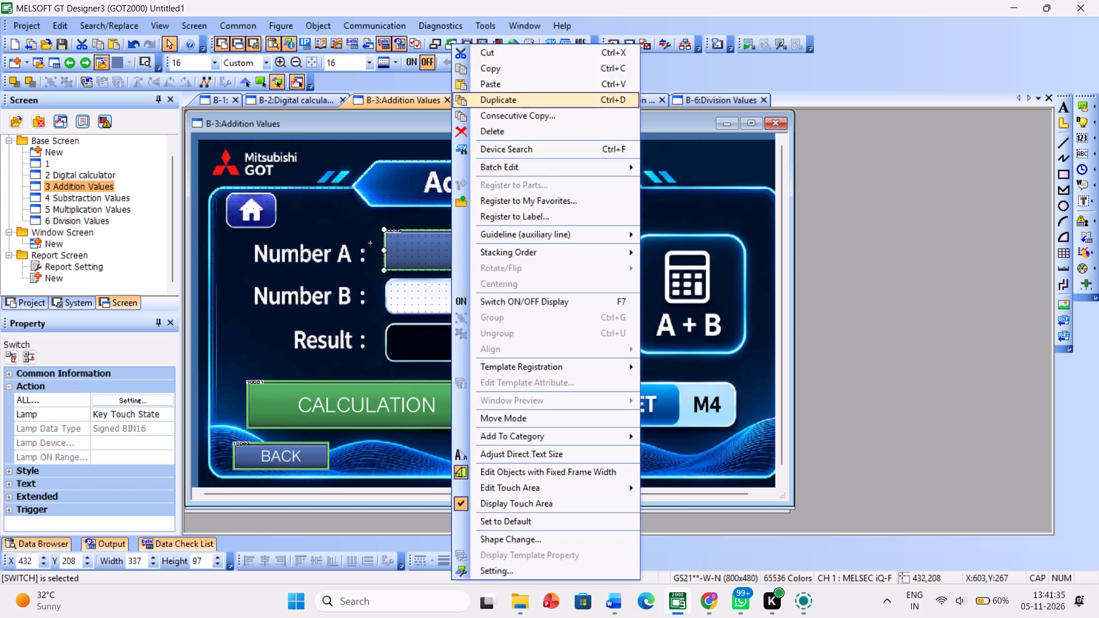
pyautogui.click(532, 101)
pyautogui.moveTo(467, 251); pyautogui.dragTo(465, 277)
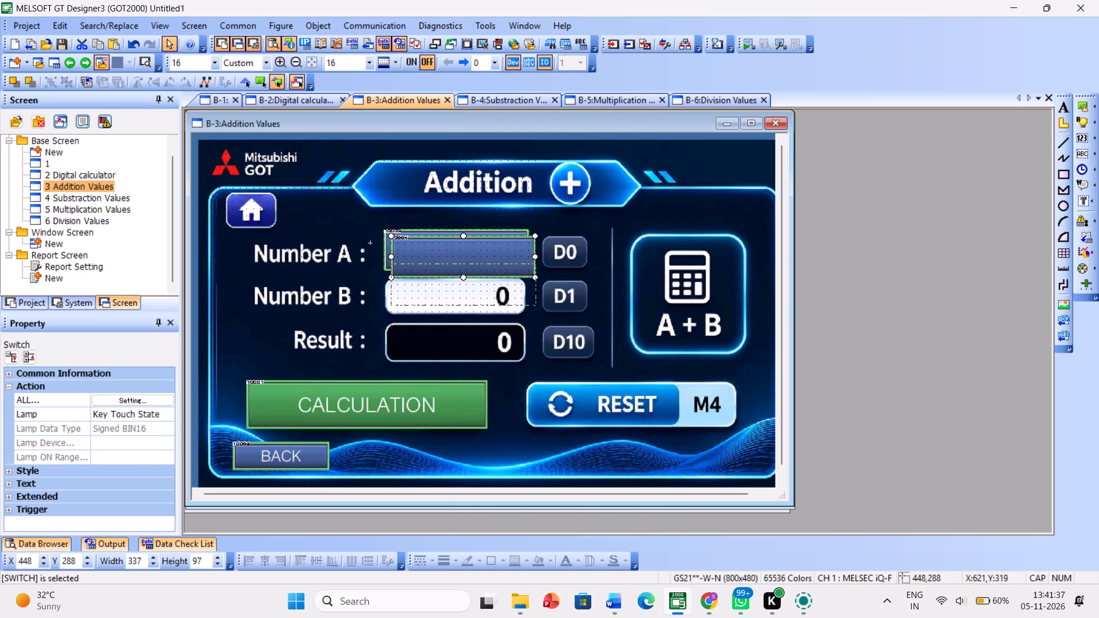
pyautogui.moveTo(465, 277); pyautogui.dragTo(461, 290)
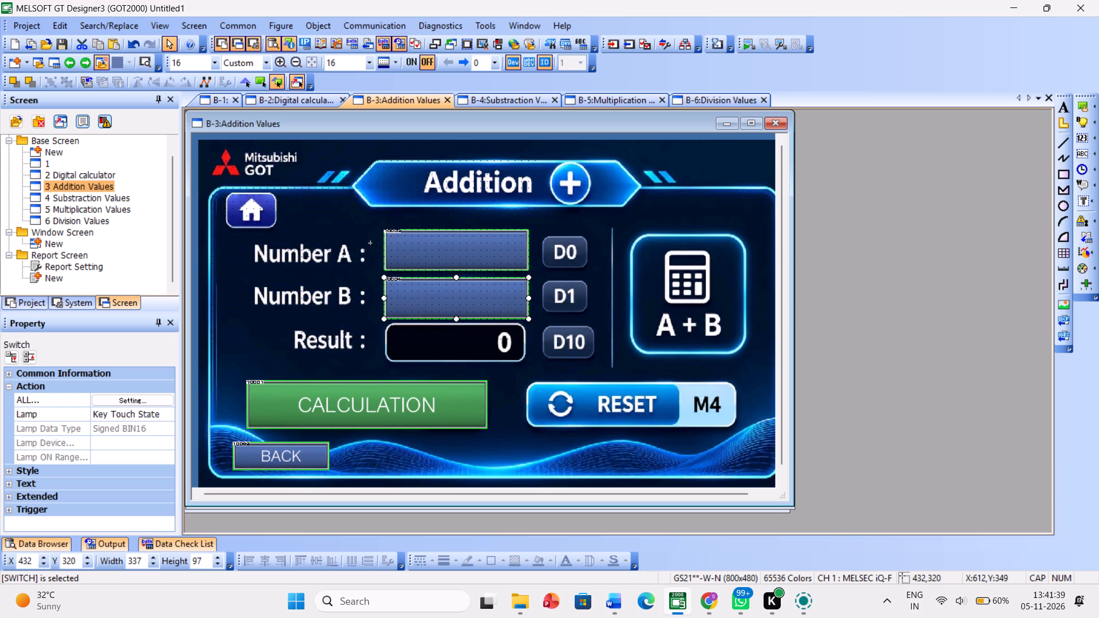
# Duplicate the Number B switch so the copy covers the Result field, at about X 432, Y 432.
pyautogui.rightClick(458, 303)
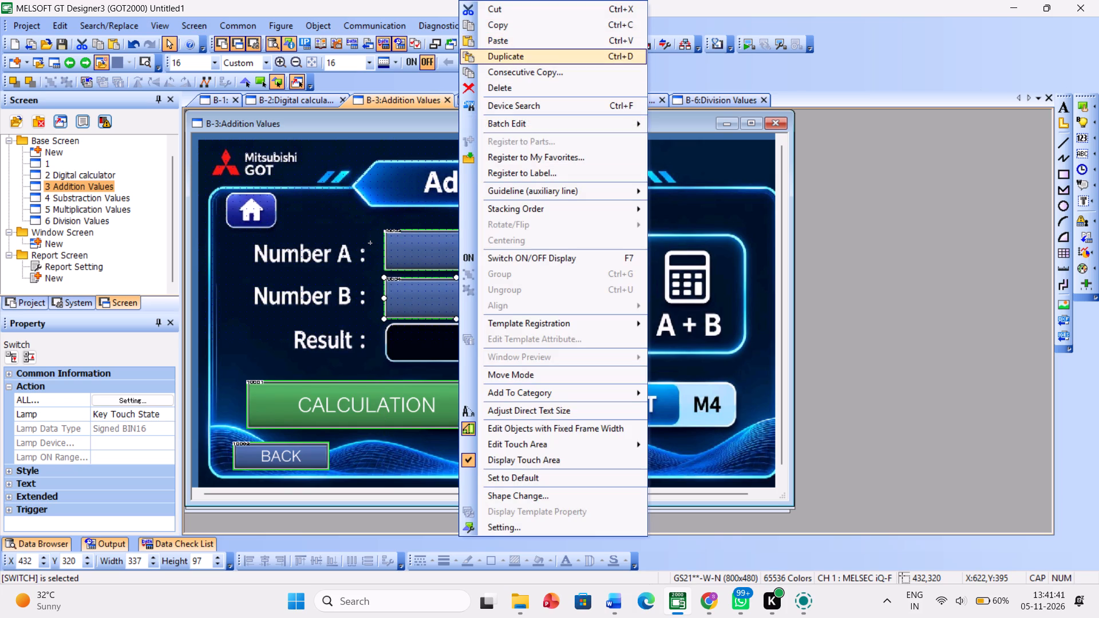
pyautogui.click(525, 62)
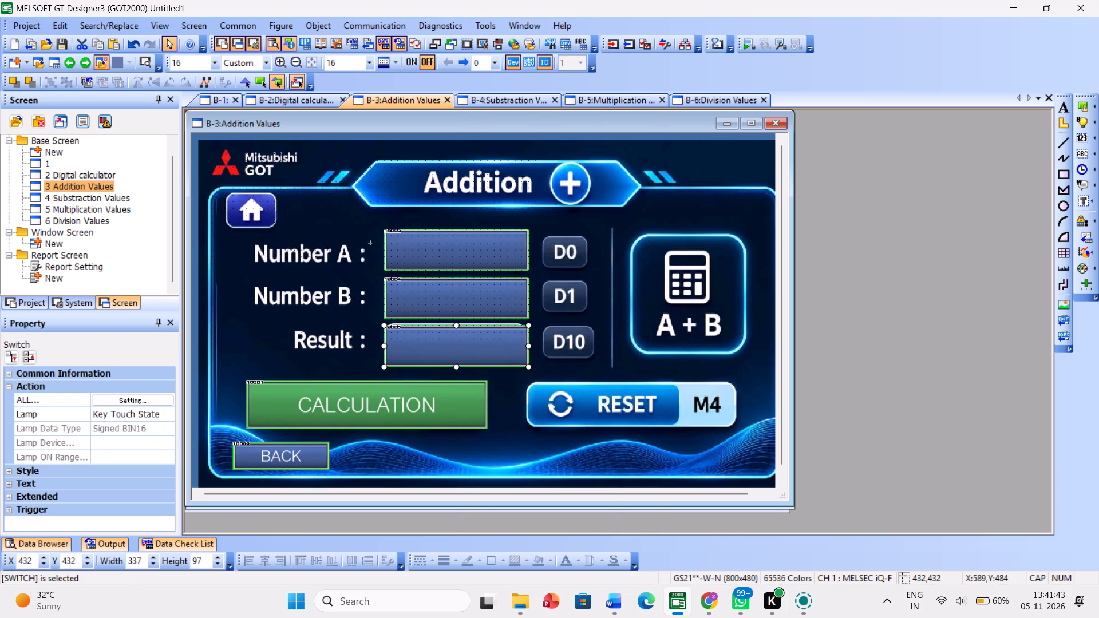
pyautogui.click(452, 347)
# Capture a screenshot of the whole B-3 Addition Values screen window, including its title bar and BACK switch.
pyautogui.click(548, 435)
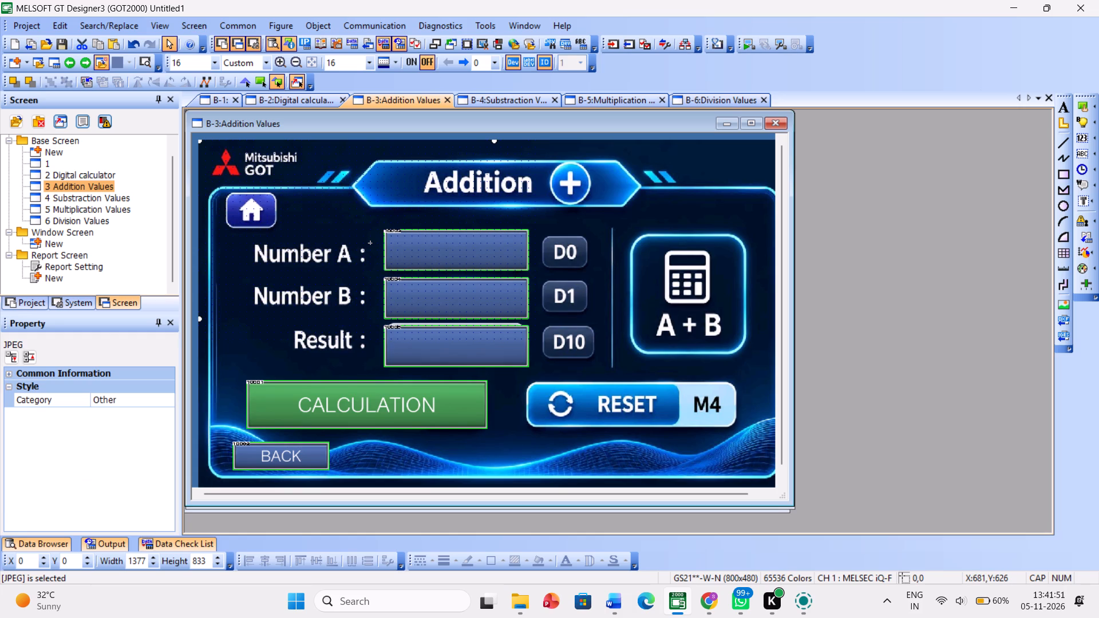
pyautogui.press('Print')
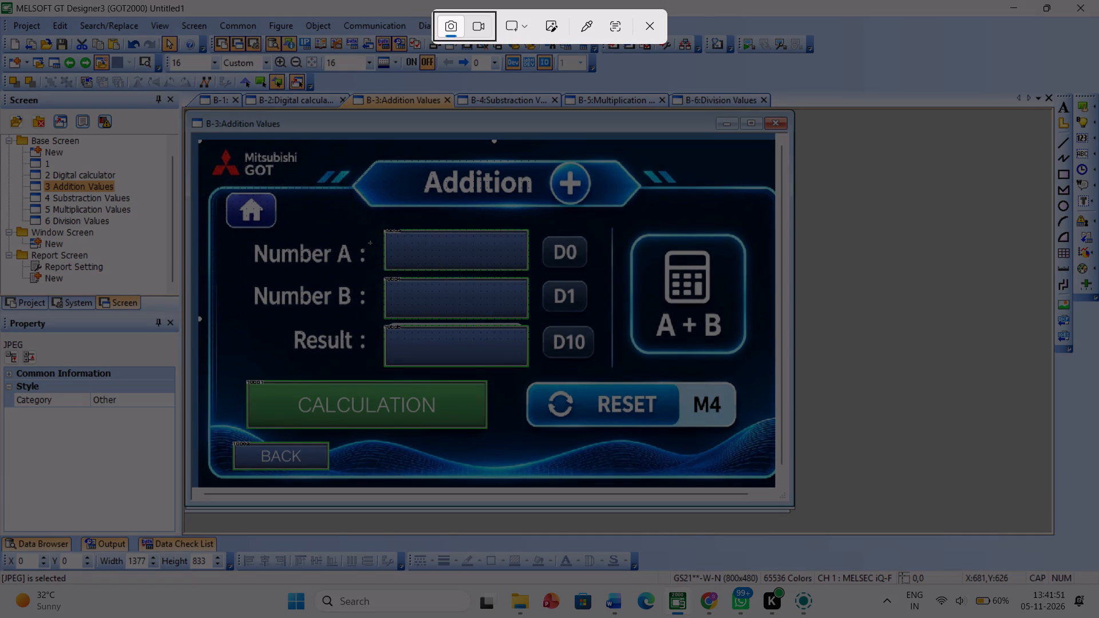
pyautogui.moveTo(180, 107); pyautogui.dragTo(351, 197)
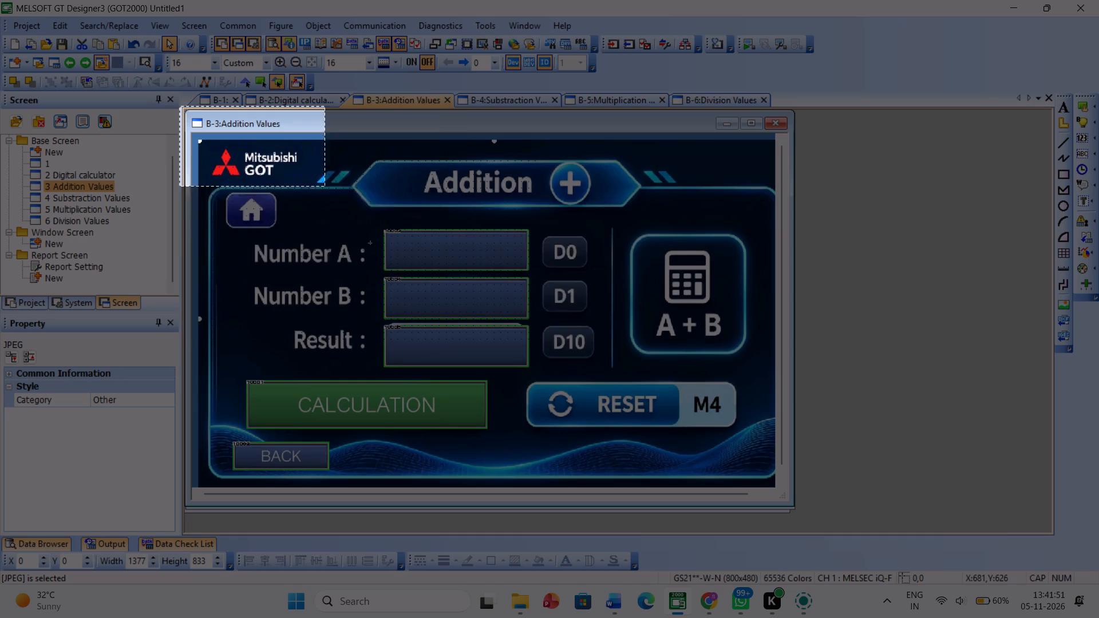
pyautogui.moveTo(351, 197); pyautogui.dragTo(776, 459)
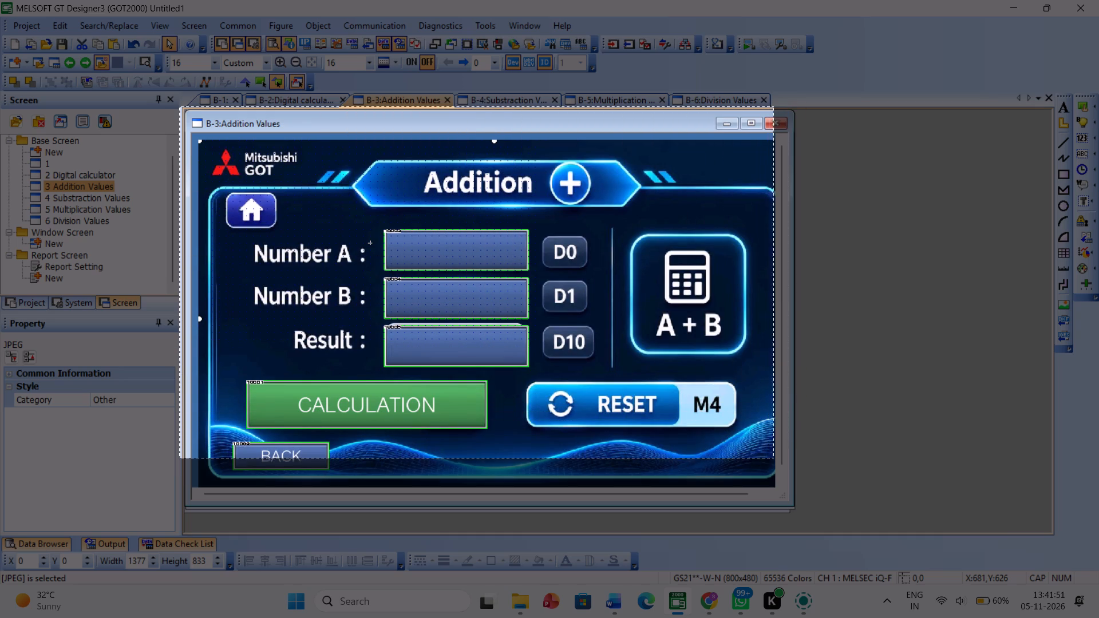
pyautogui.moveTo(776, 459); pyautogui.dragTo(793, 509)
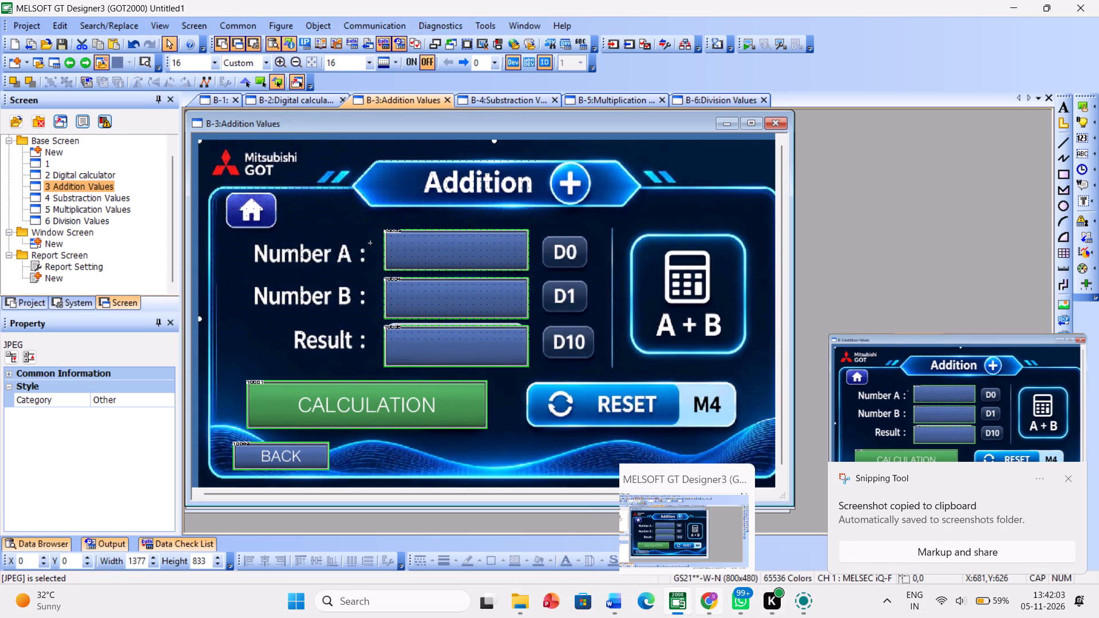
pyautogui.click(710, 603)
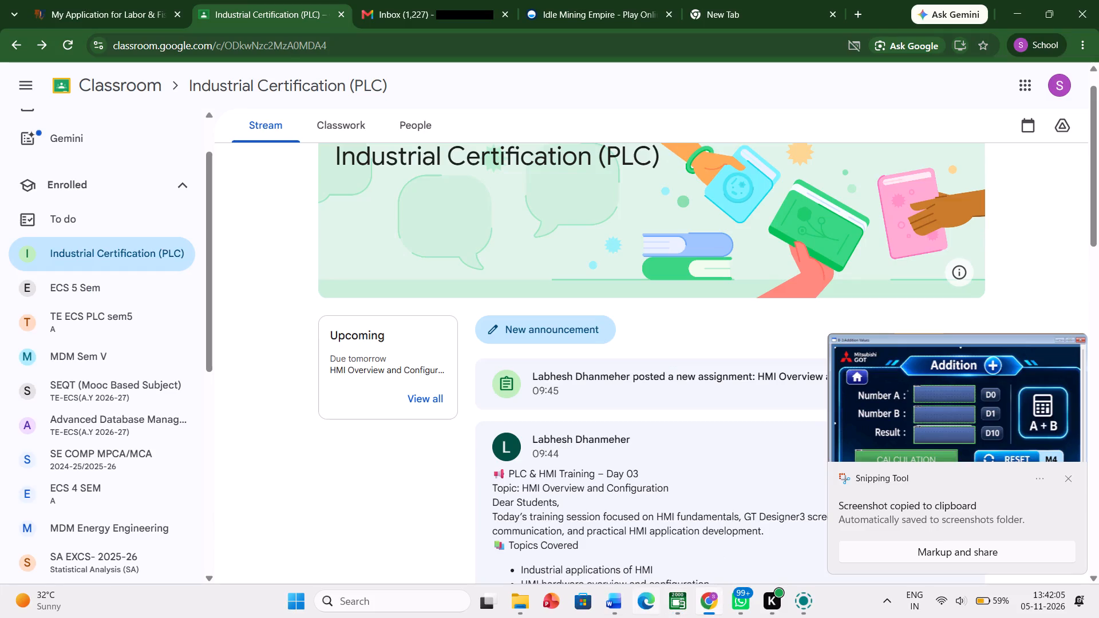
pyautogui.click(612, 596)
pyautogui.click(586, 354)
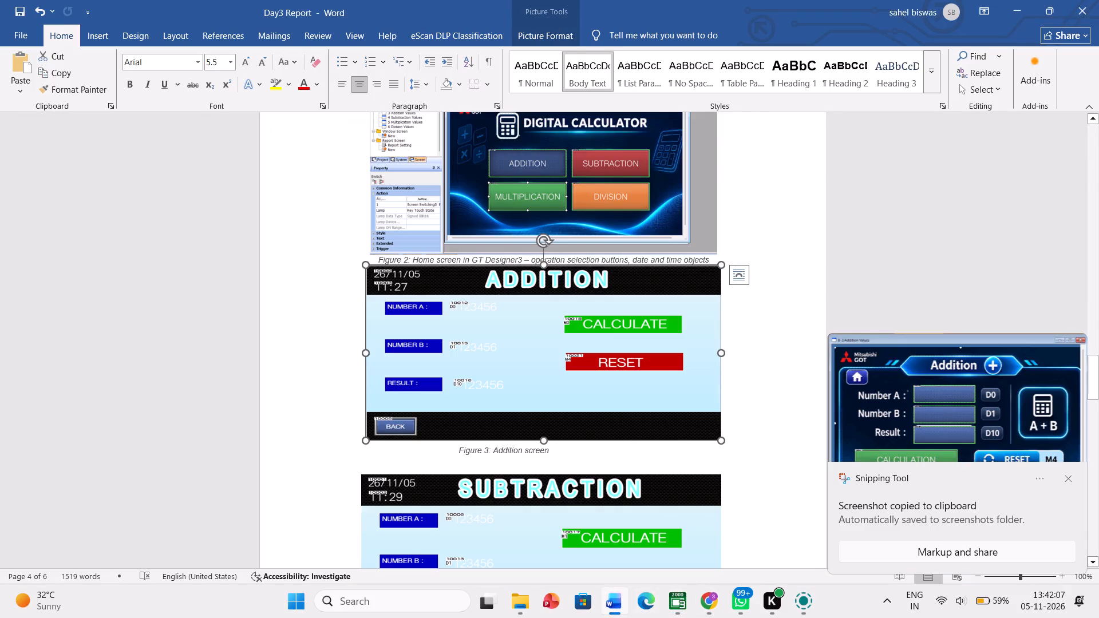
pyautogui.rightClick(586, 354)
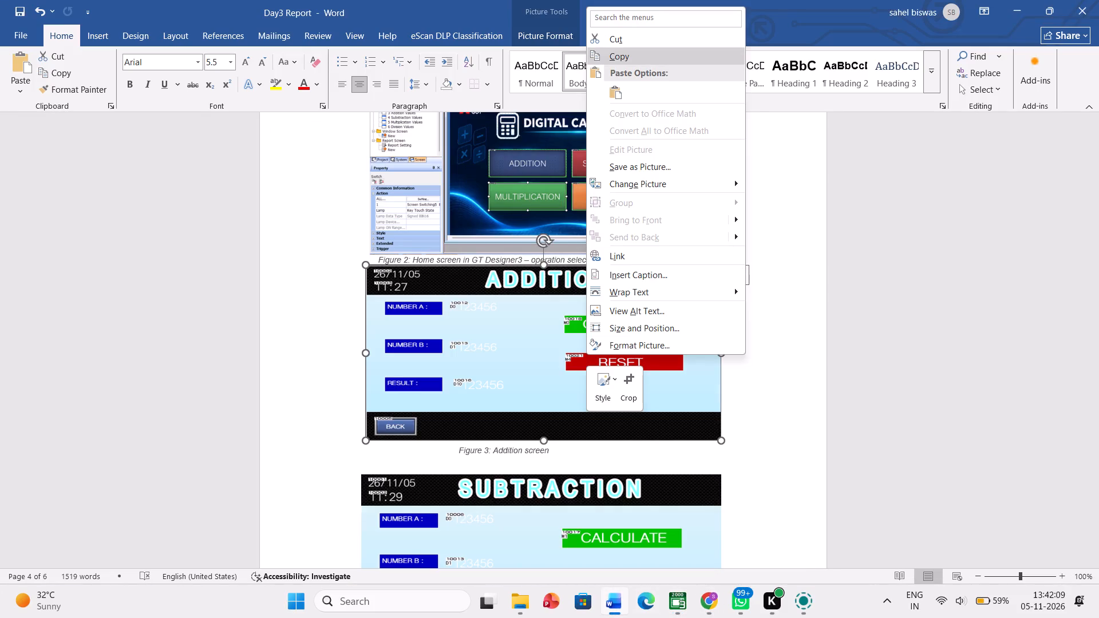
pyautogui.click(632, 179)
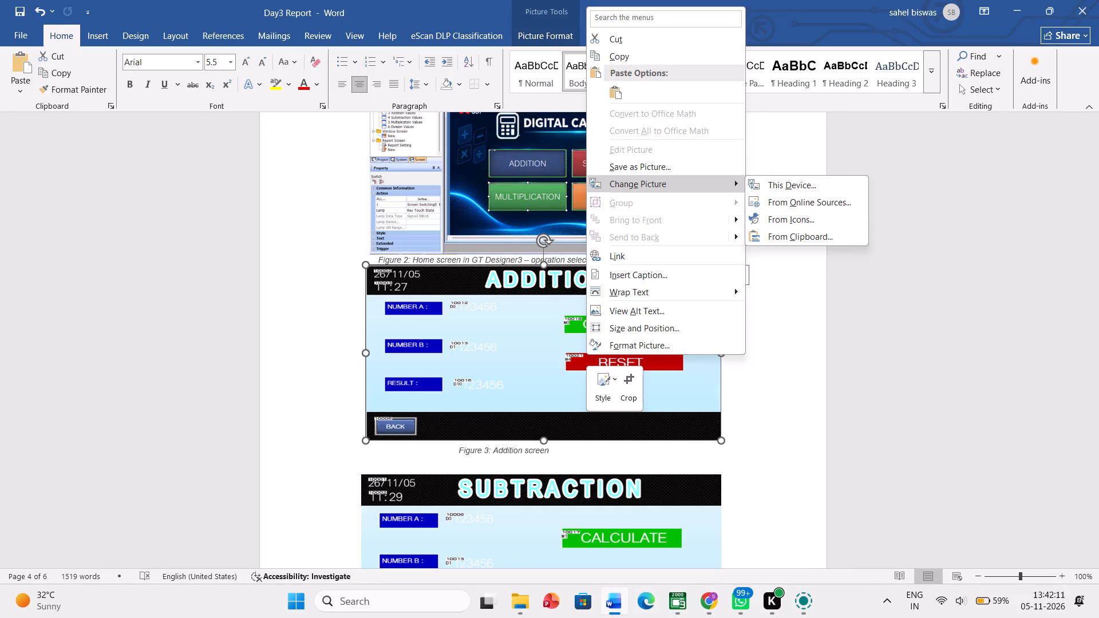
pyautogui.click(774, 180)
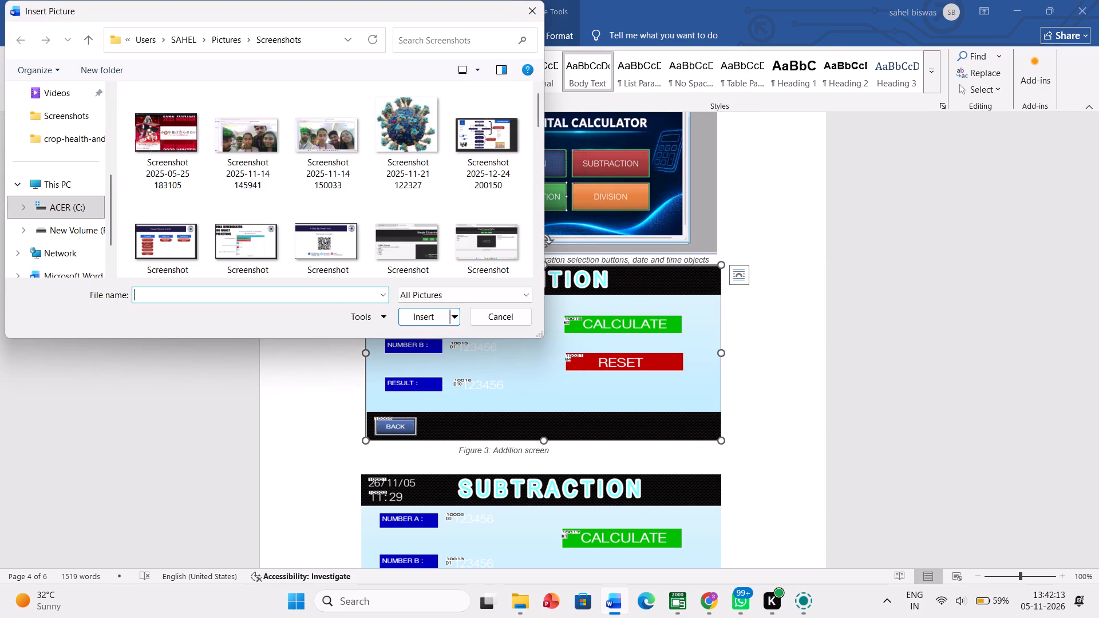
pyautogui.scroll(-8, 423, 157)
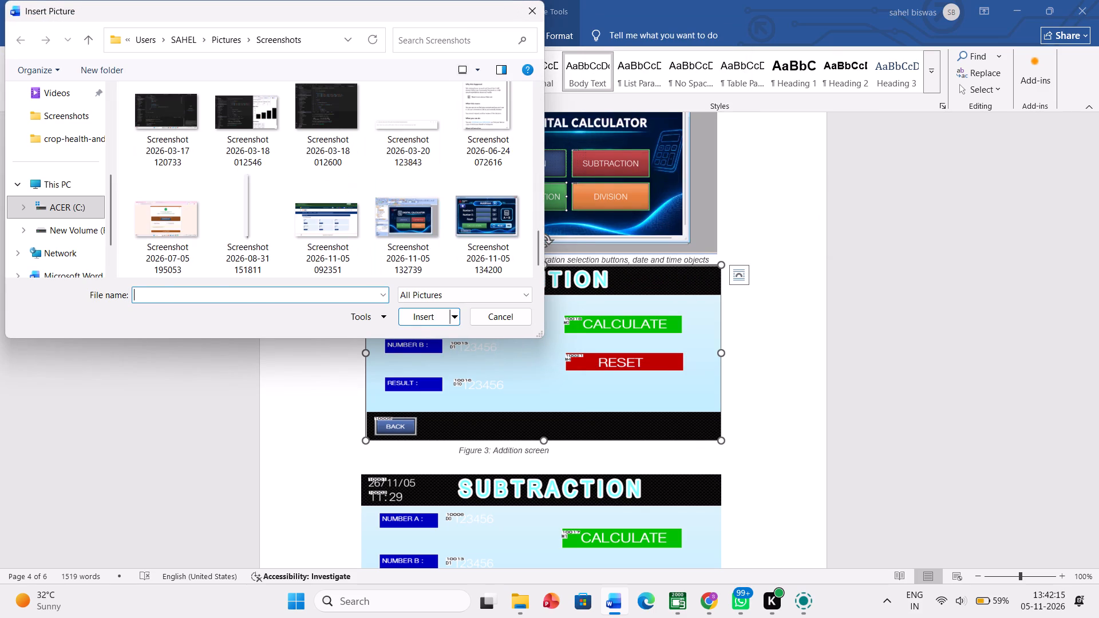
pyautogui.click(482, 215)
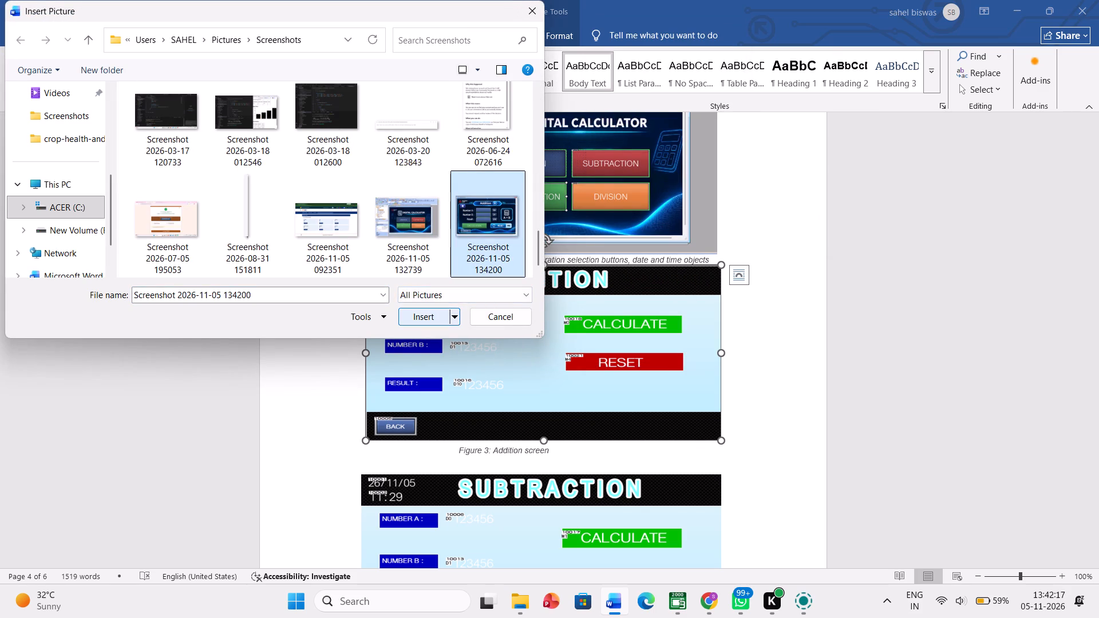
pyautogui.click(424, 318)
pyautogui.scroll(-1, 591, 405)
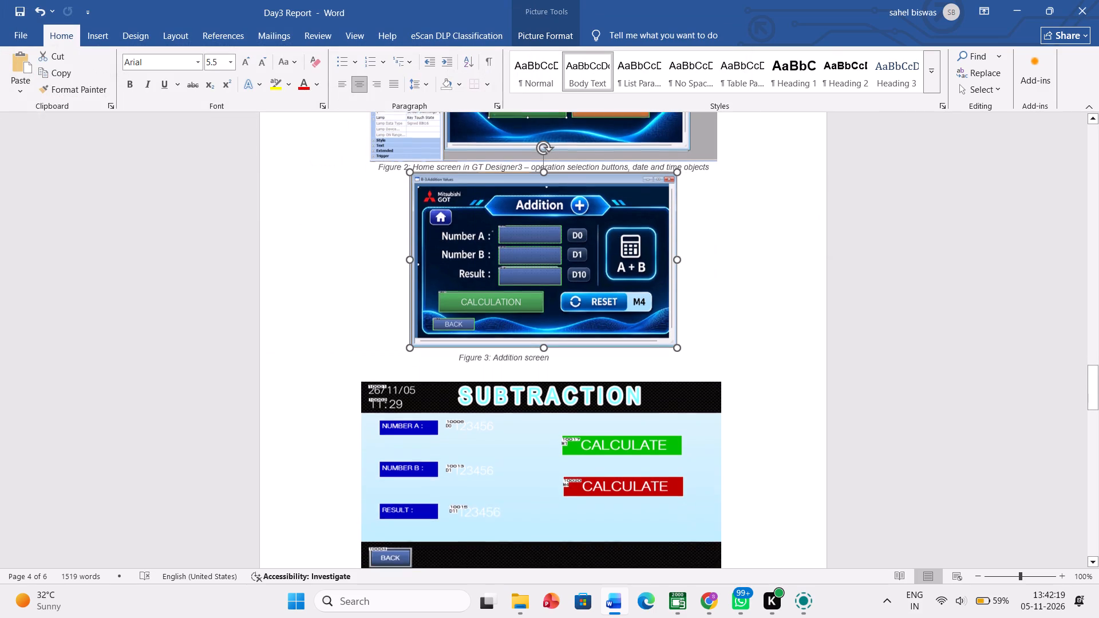
pyautogui.scroll(-1, 591, 405)
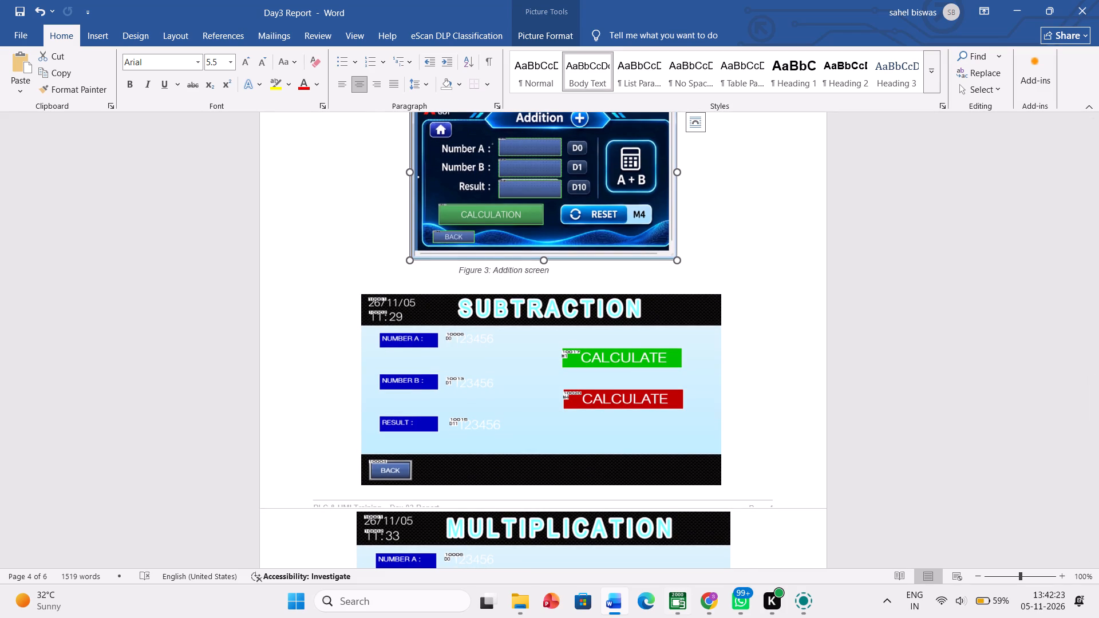
# Switch to GT Designer3 and bring the empty B-4 Substraction Values screen forward for editing.
pyautogui.click(689, 604)
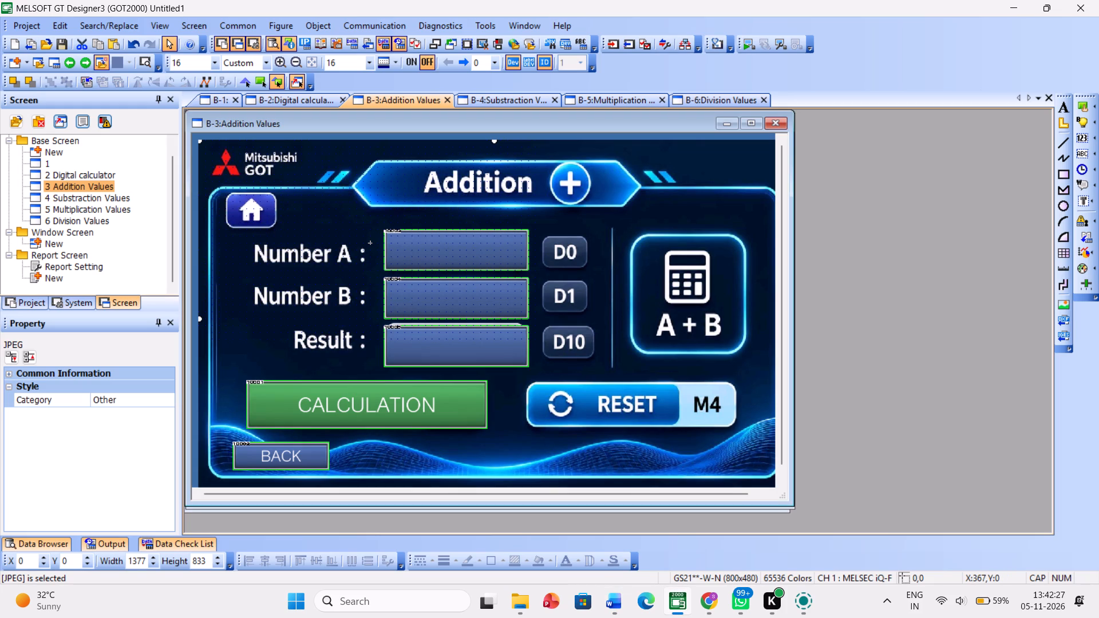
pyautogui.click(495, 102)
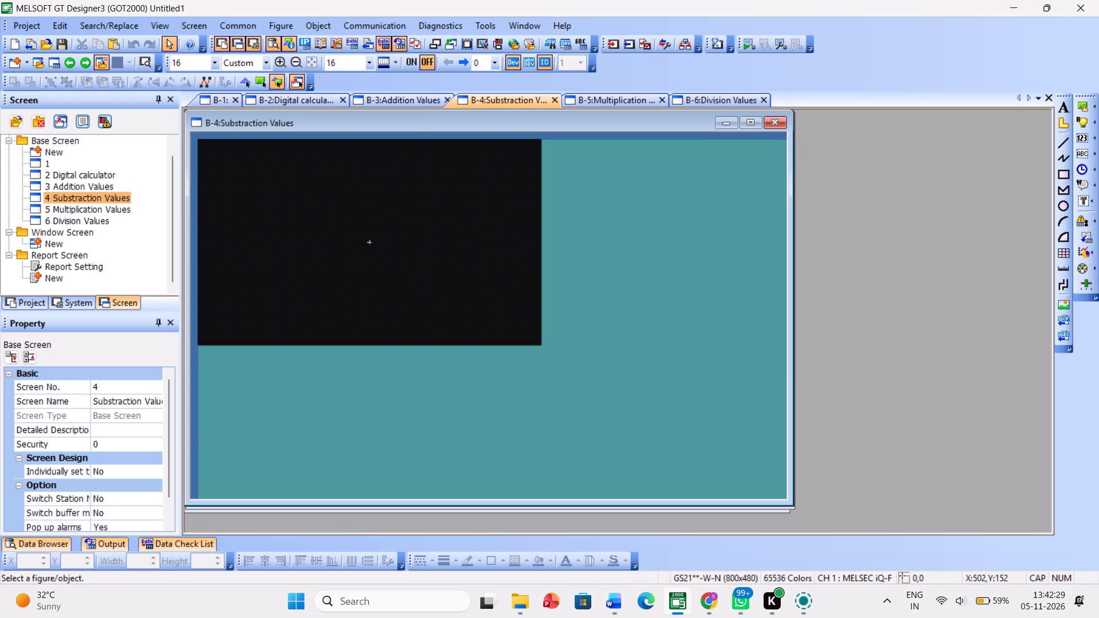
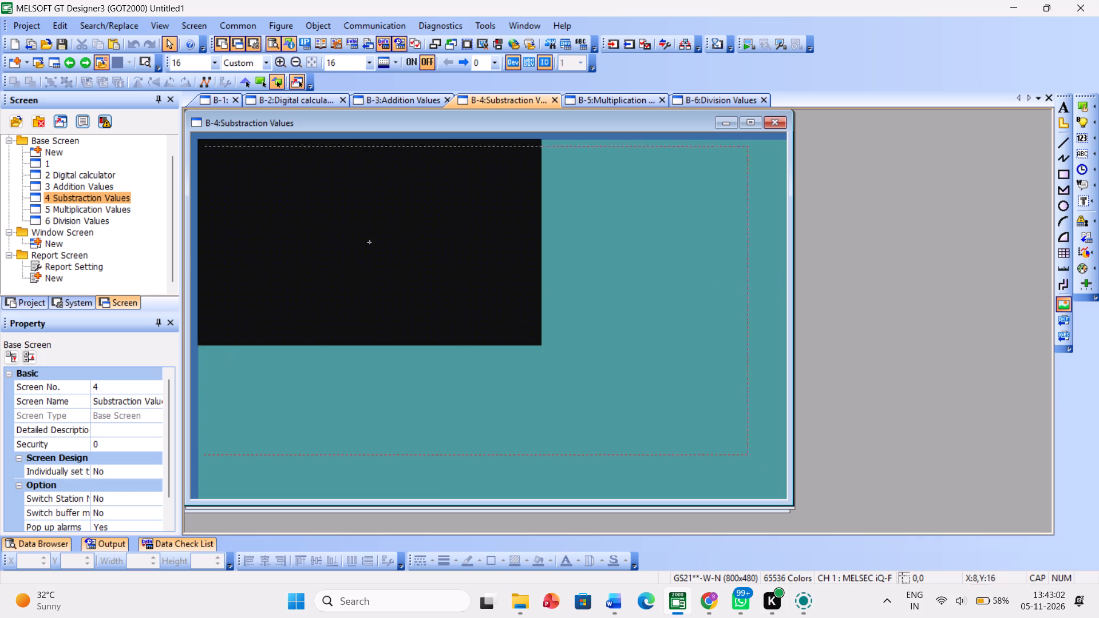
pyautogui.click(197, 140)
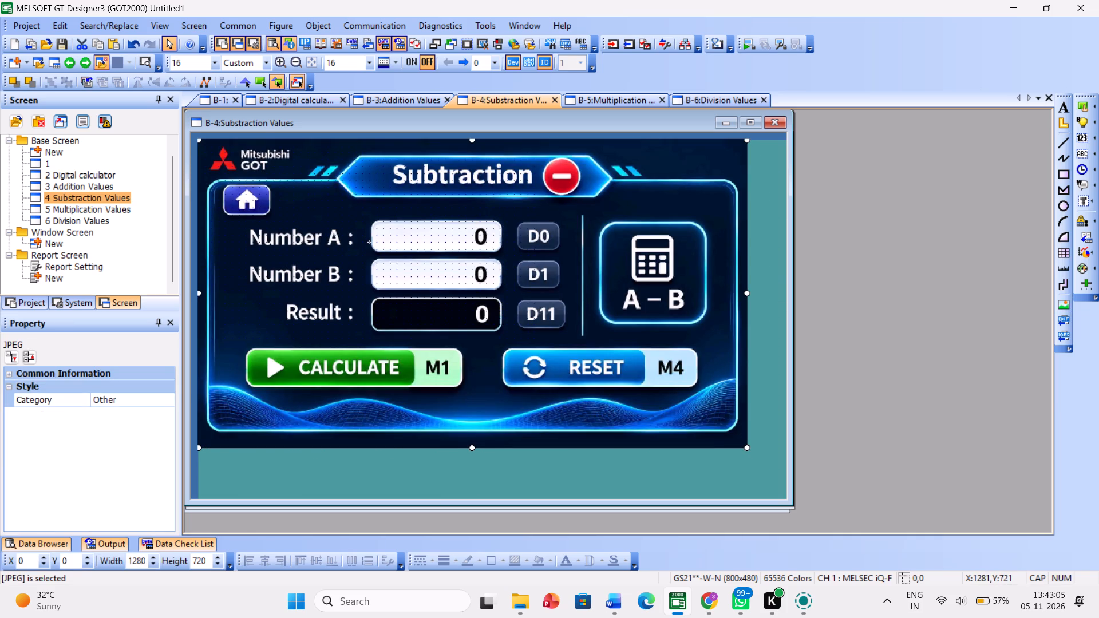
pyautogui.moveTo(748, 449); pyautogui.dragTo(786, 489)
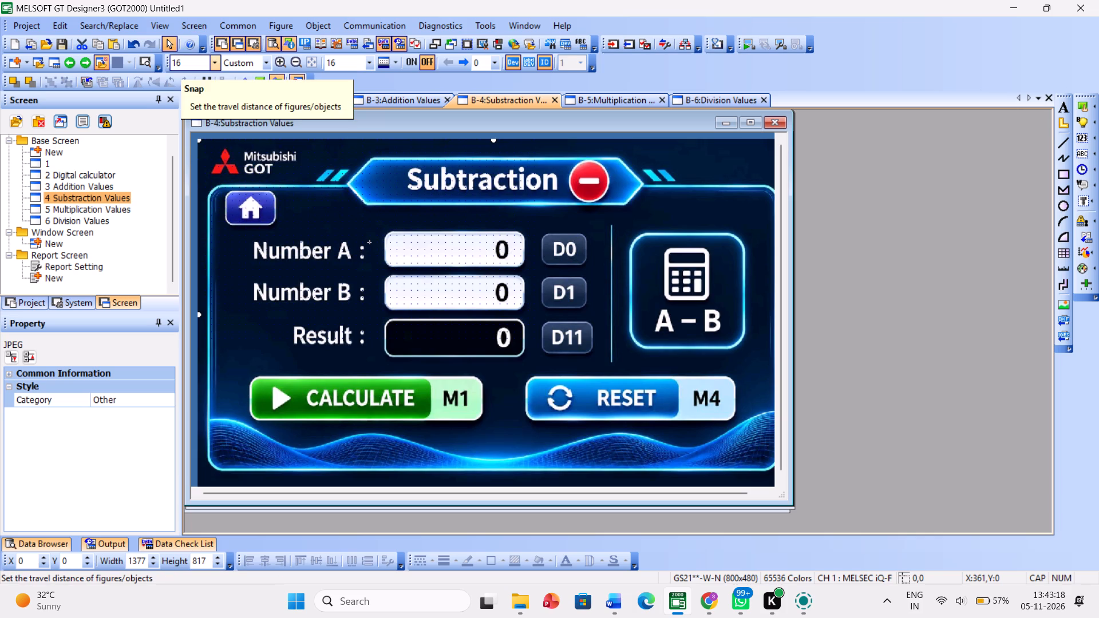
# Draw a switch over the Number A field on the B-4 Substraction Values screen, about 321 by 97 at X 432, Y 208.
pyautogui.click(322, 27)
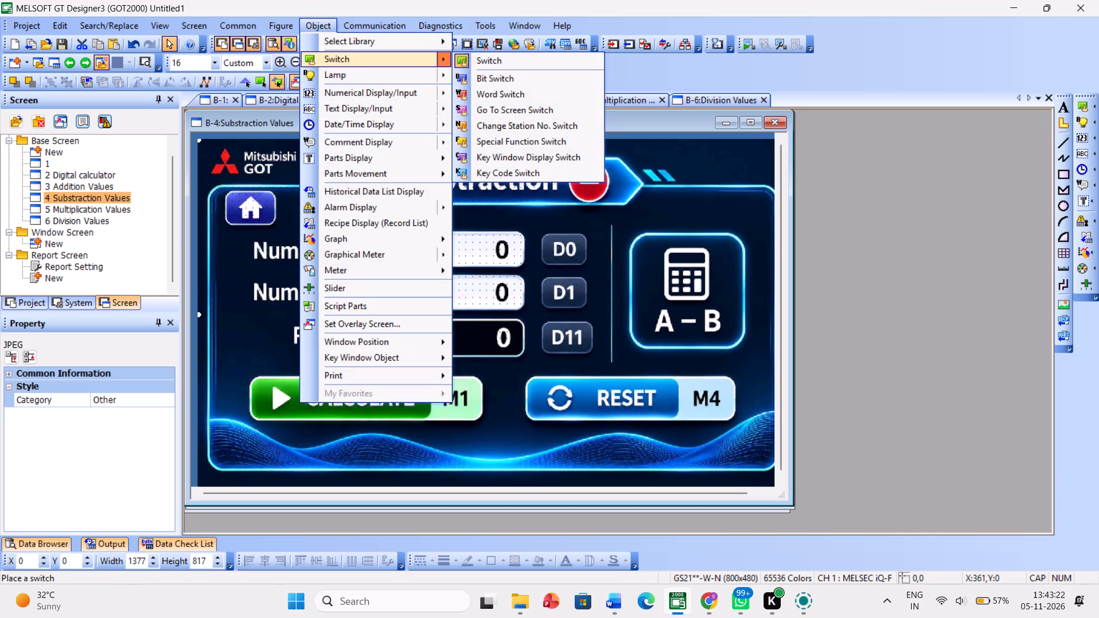
pyautogui.click(360, 60)
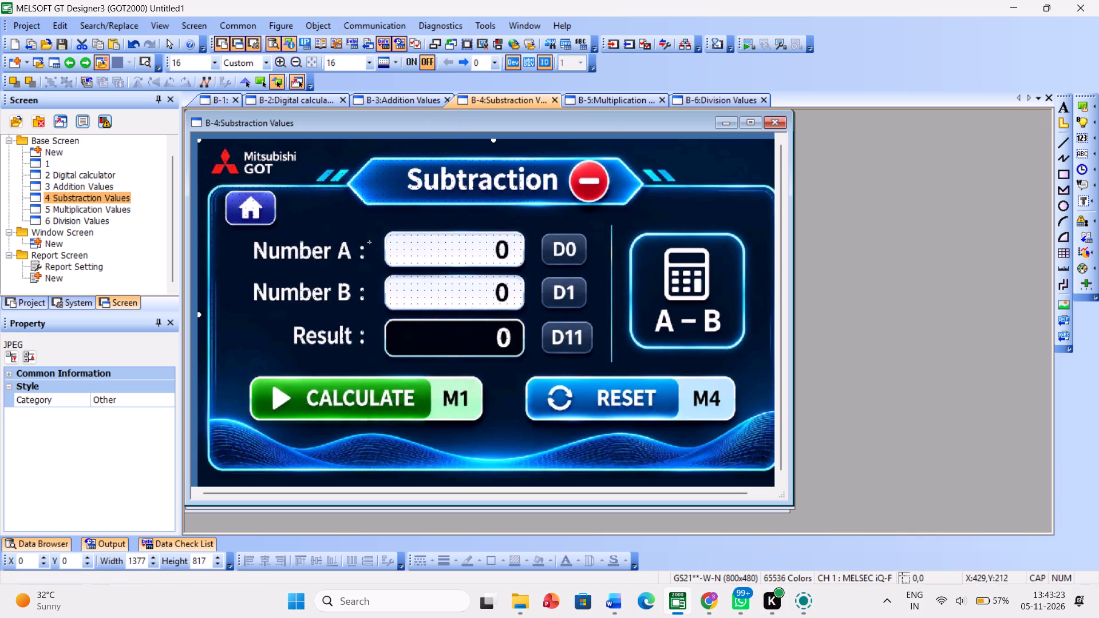
pyautogui.moveTo(382, 230); pyautogui.dragTo(526, 270)
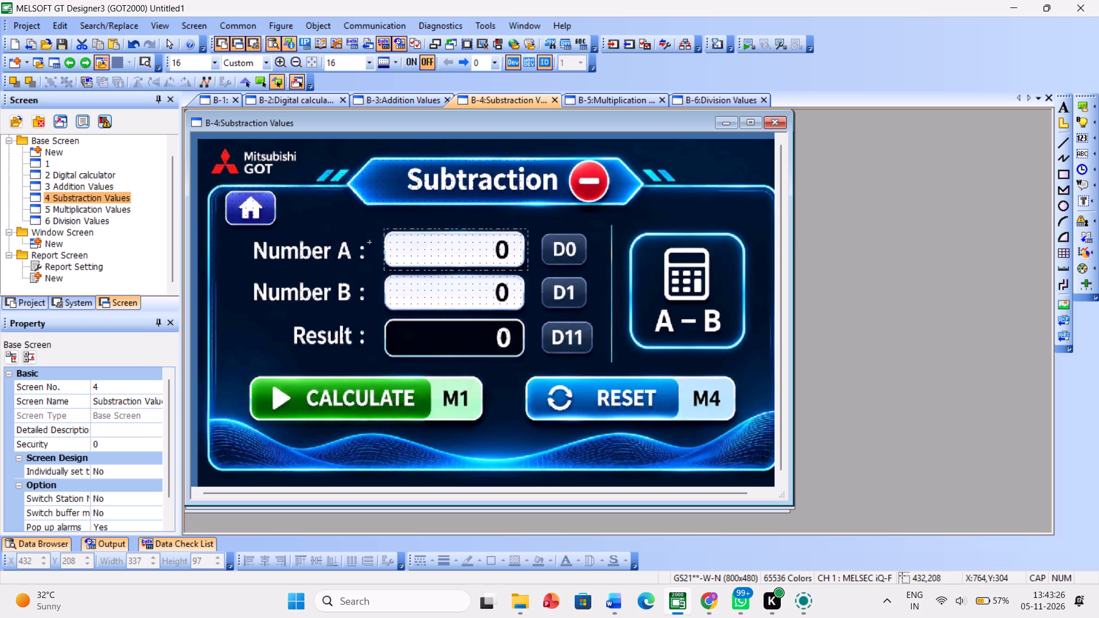
pyautogui.moveTo(526, 270); pyautogui.dragTo(524, 269)
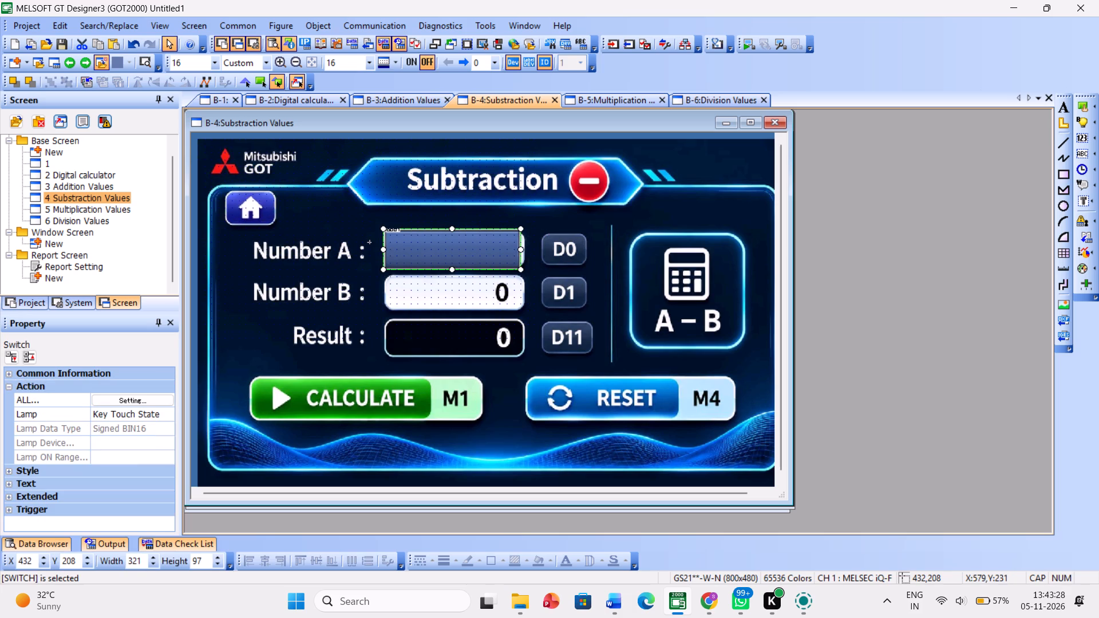
pyautogui.click(466, 253)
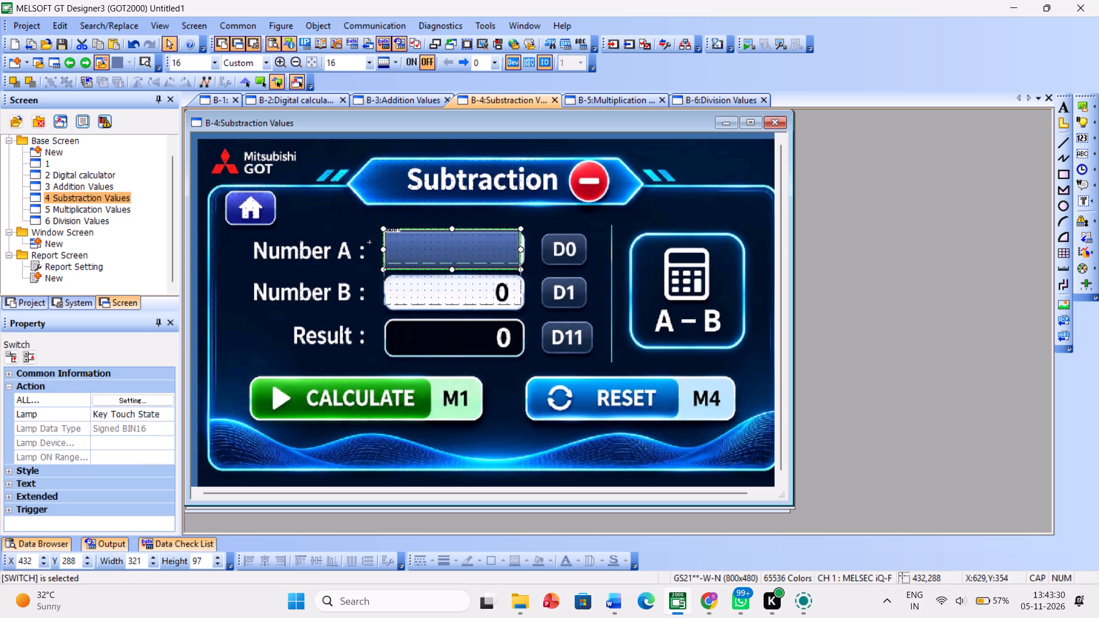
# Duplicate the Number A switch and place the copy over the Number B field, at about X 432, Y 304.
pyautogui.rightClick(462, 251)
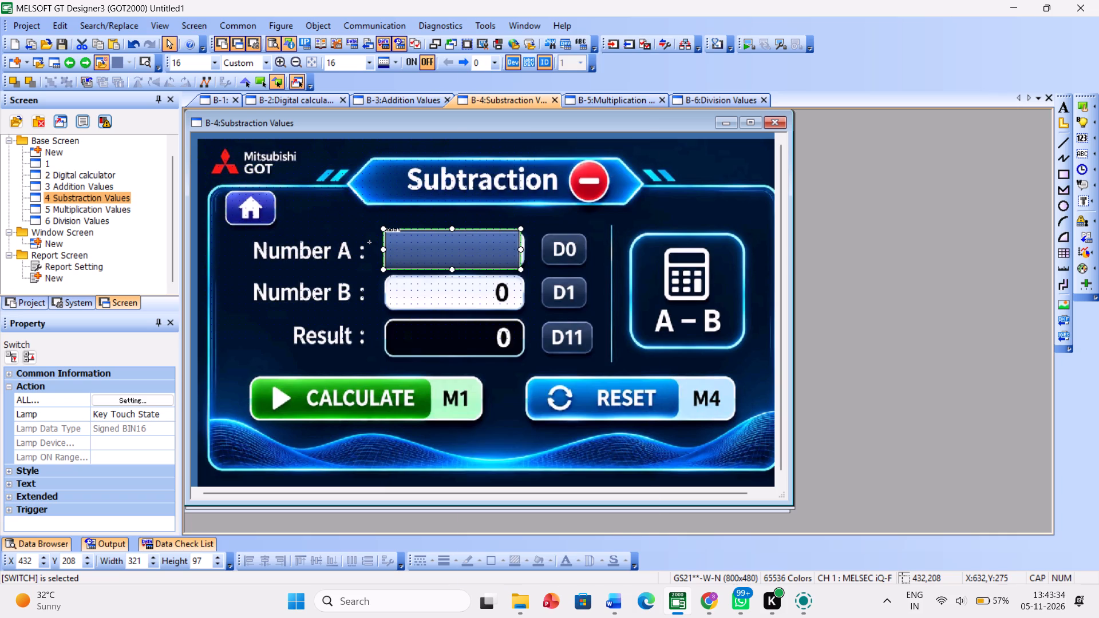
pyautogui.click(513, 99)
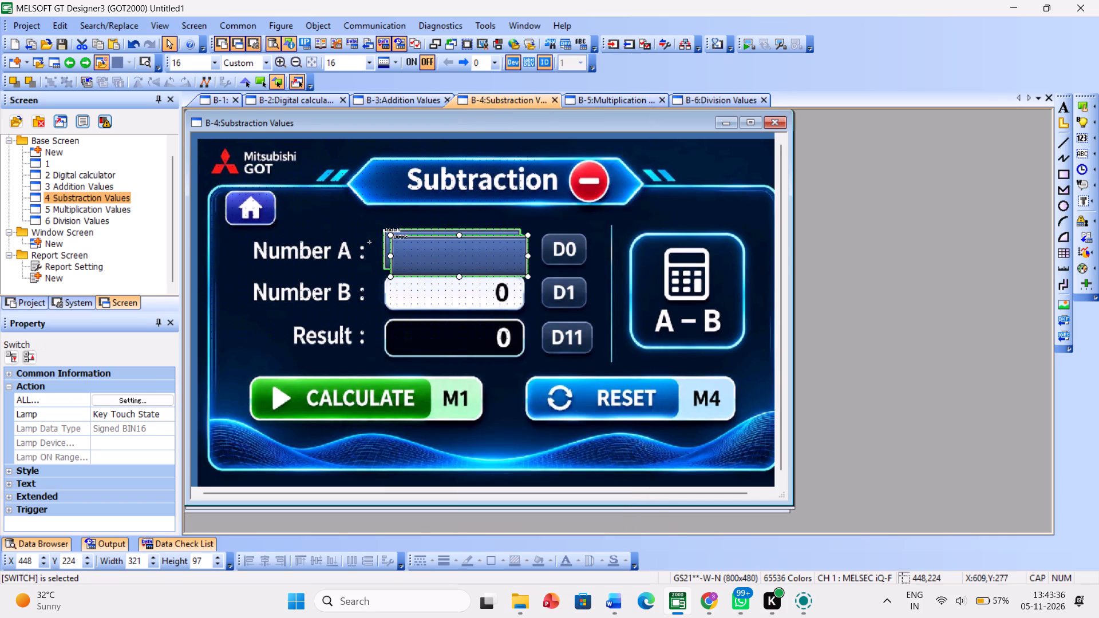
pyautogui.moveTo(457, 260); pyautogui.dragTo(452, 292)
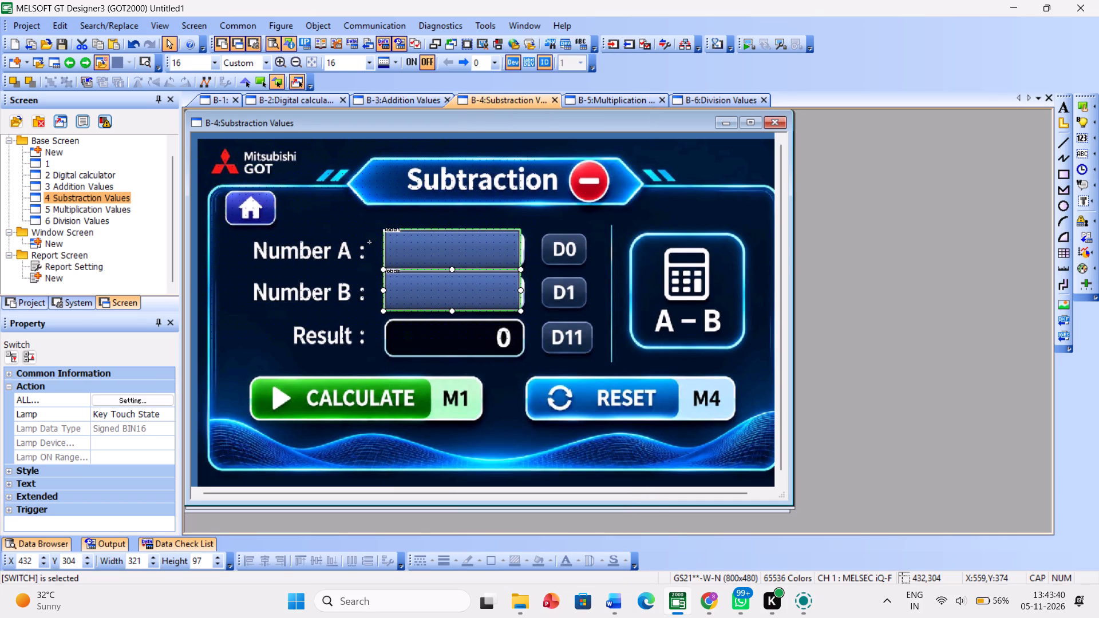
# Duplicate the Number B switch so the copy covers the Result field, at about X 432, Y 400.
pyautogui.rightClick(440, 298)
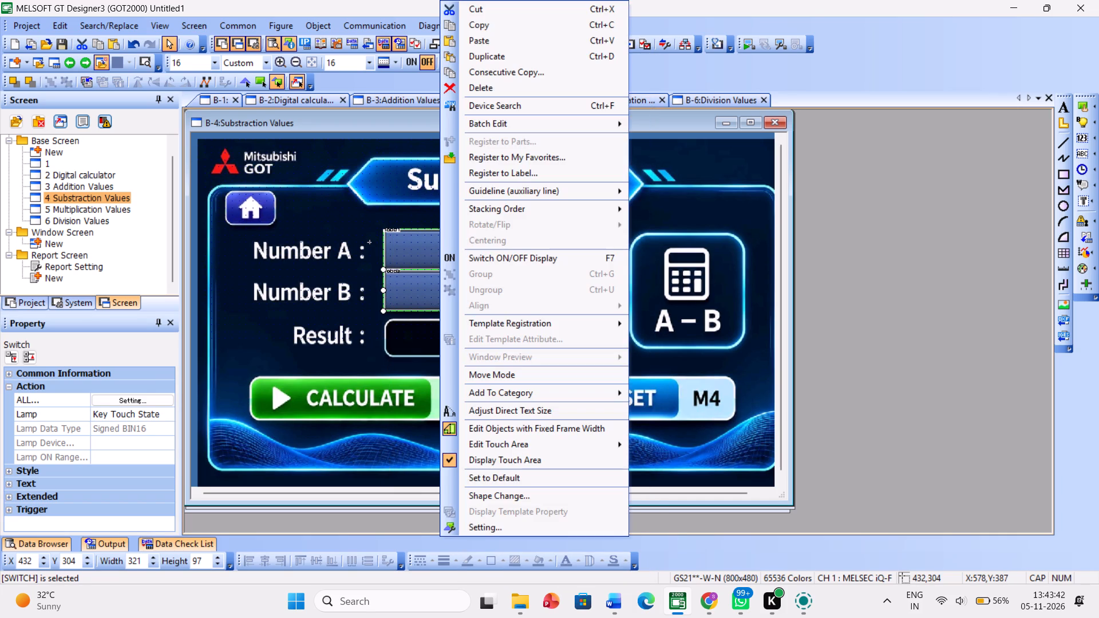
pyautogui.click(500, 60)
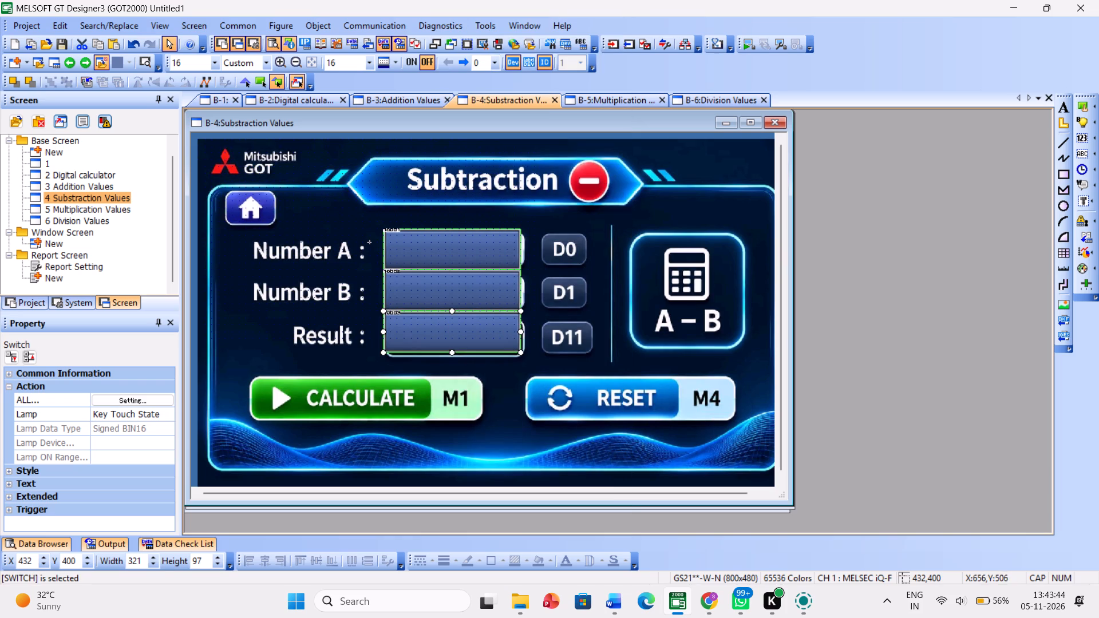
pyautogui.click(456, 339)
# Capture a screenshot of the B-4 Substraction Values screen window, including its title bar and the three new switches.
pyautogui.press('Print')
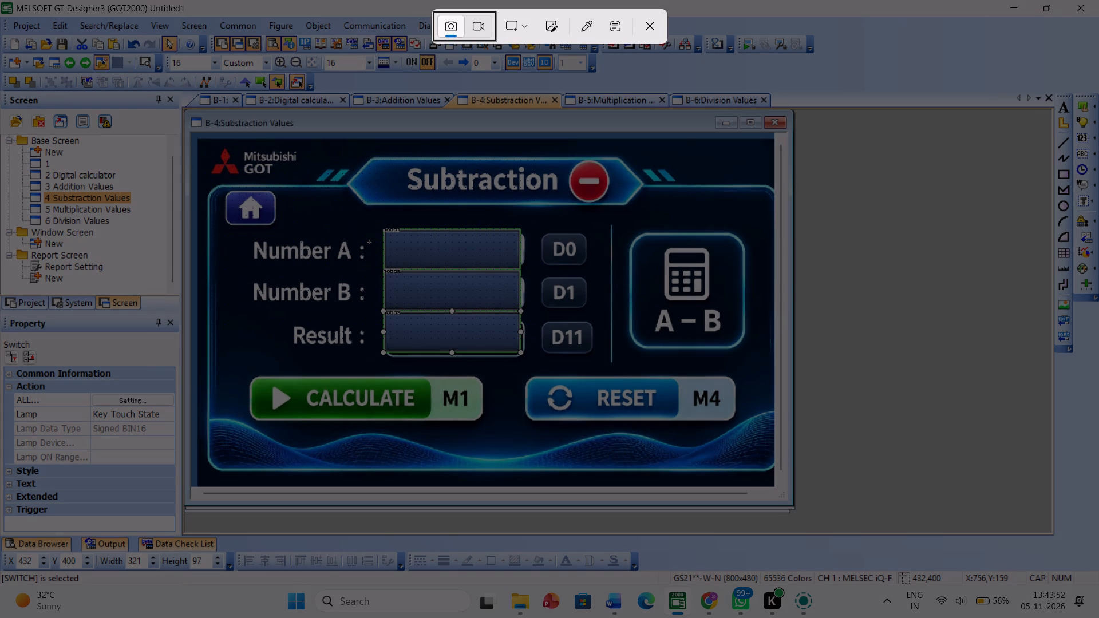
pyautogui.moveTo(182, 106); pyautogui.dragTo(724, 455)
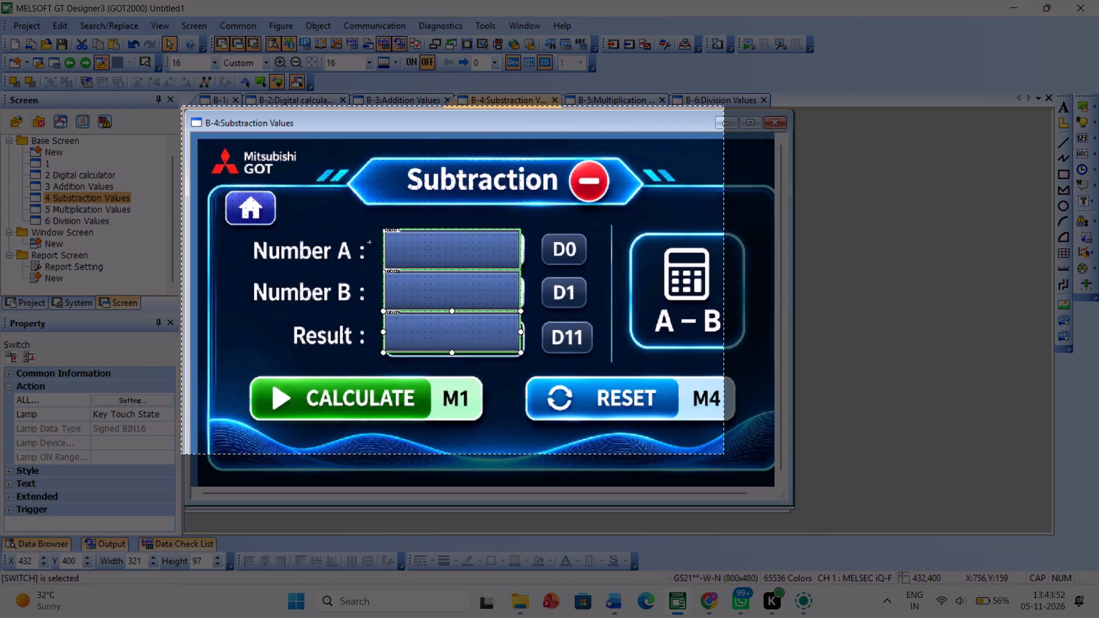
pyautogui.moveTo(724, 455); pyautogui.dragTo(777, 489)
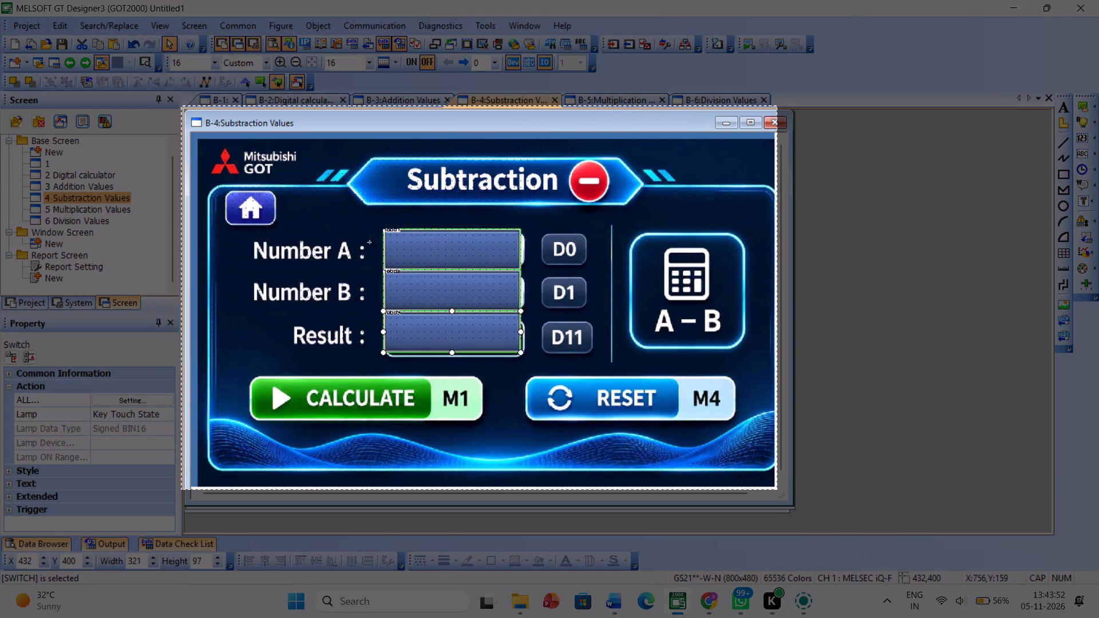
pyautogui.moveTo(777, 489); pyautogui.dragTo(789, 497)
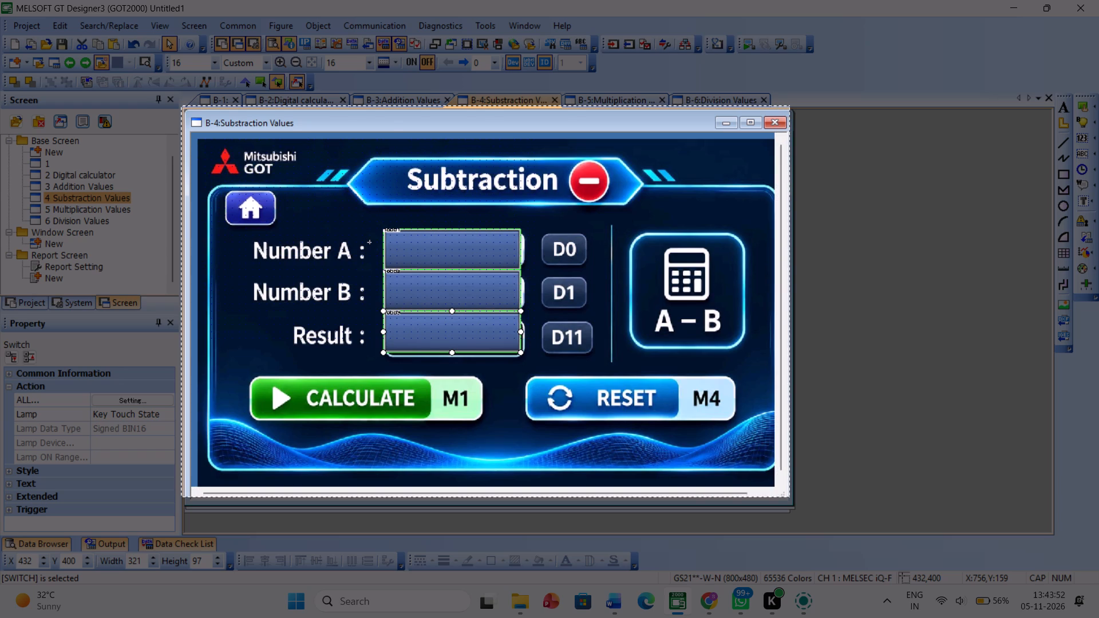
pyautogui.moveTo(789, 497); pyautogui.dragTo(789, 496)
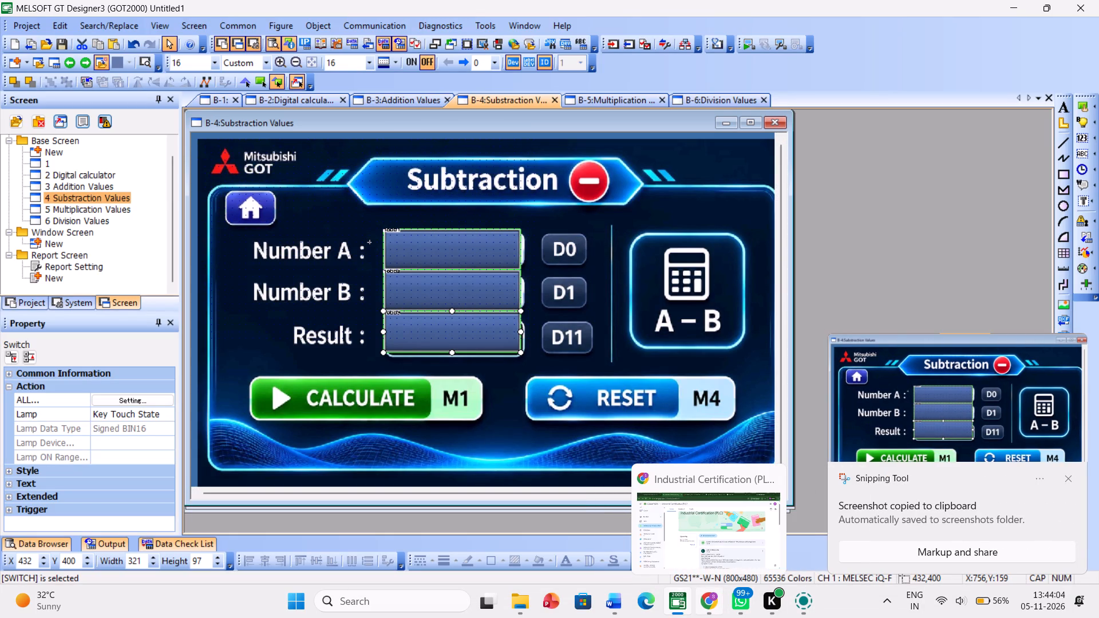
# Switch to Word and start replacing the old Subtraction screen picture below Figure 3 in the Day3 Report.
pyautogui.click(615, 600)
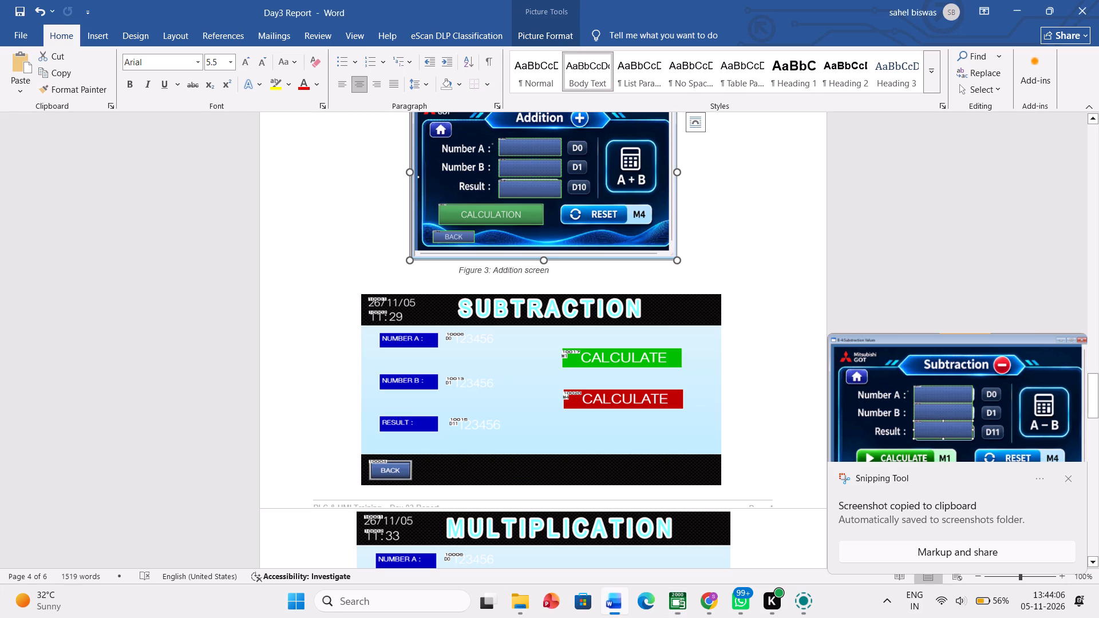
pyautogui.rightClick(543, 376)
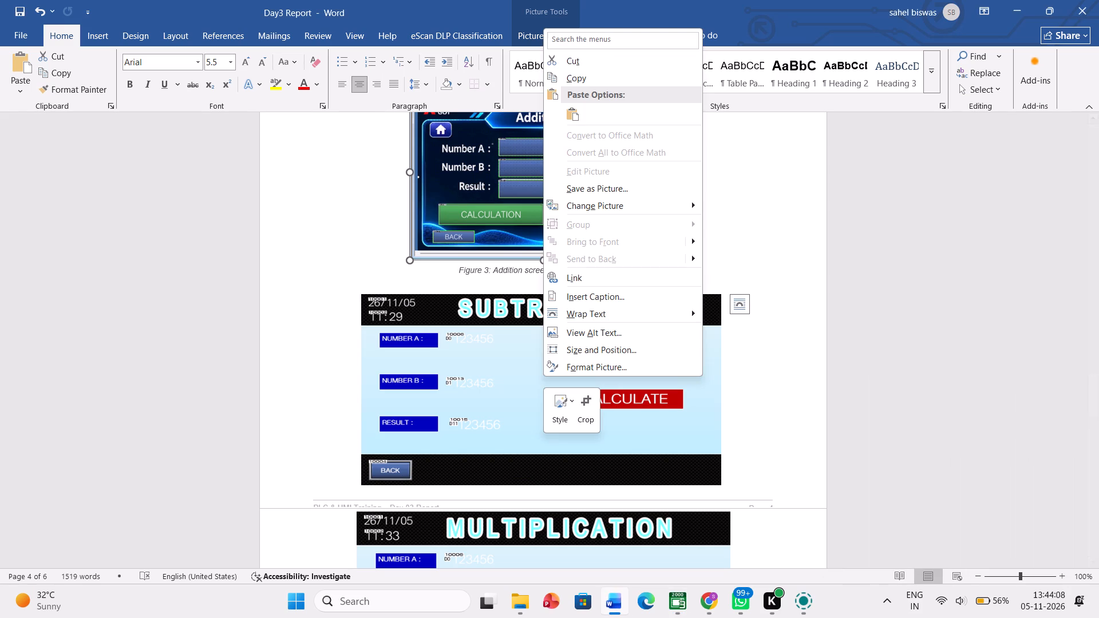
pyautogui.click(612, 203)
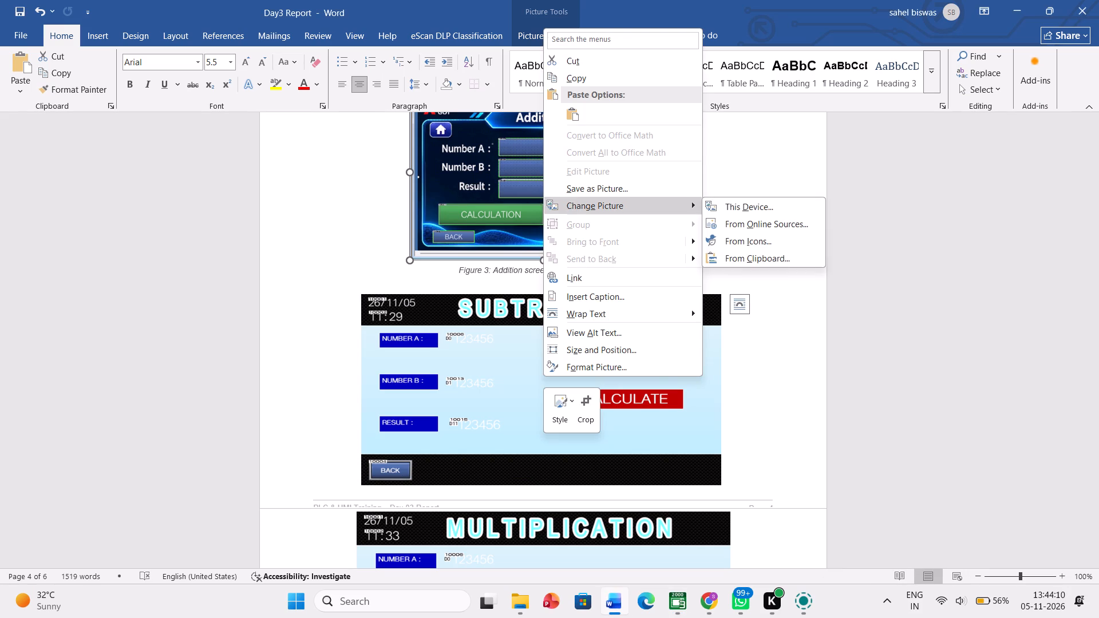
pyautogui.click(723, 200)
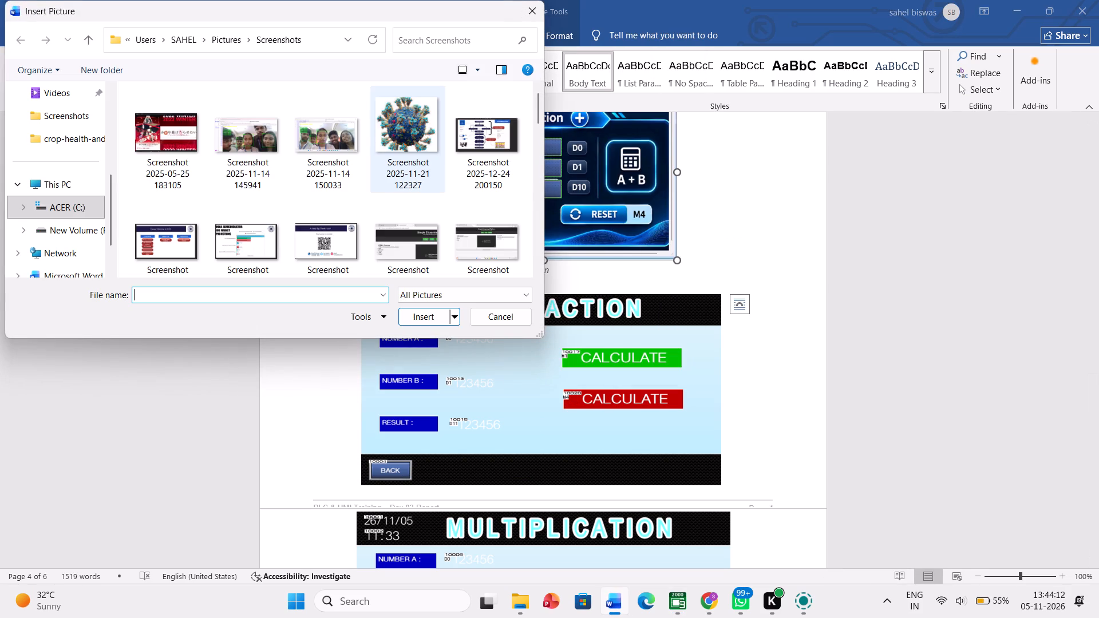
pyautogui.scroll(-9, 385, 193)
pyautogui.click(184, 225)
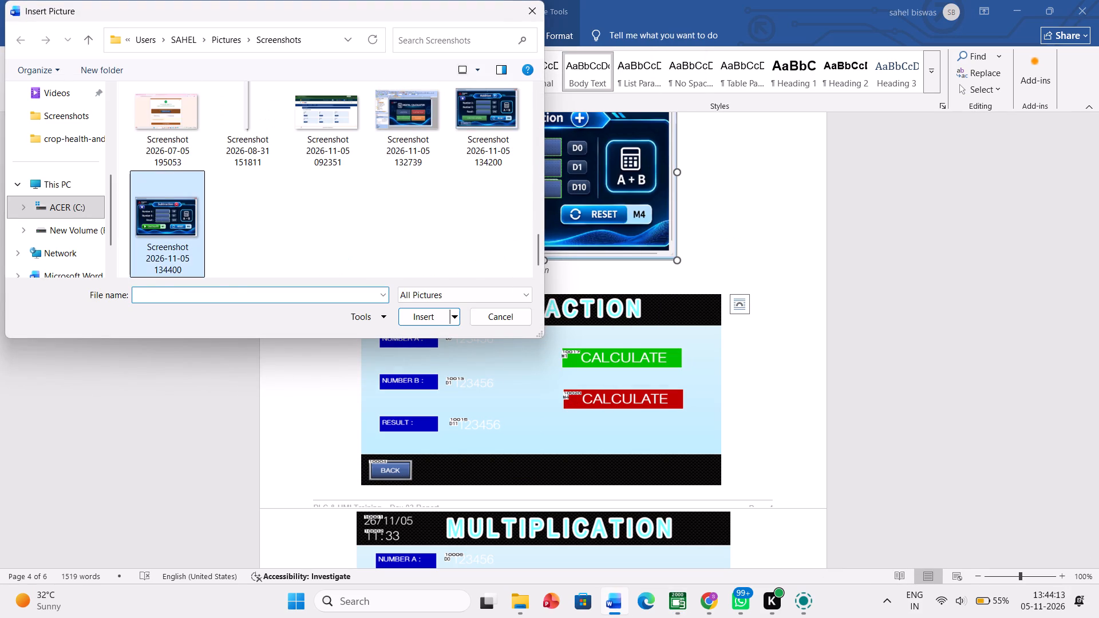
pyautogui.click(428, 316)
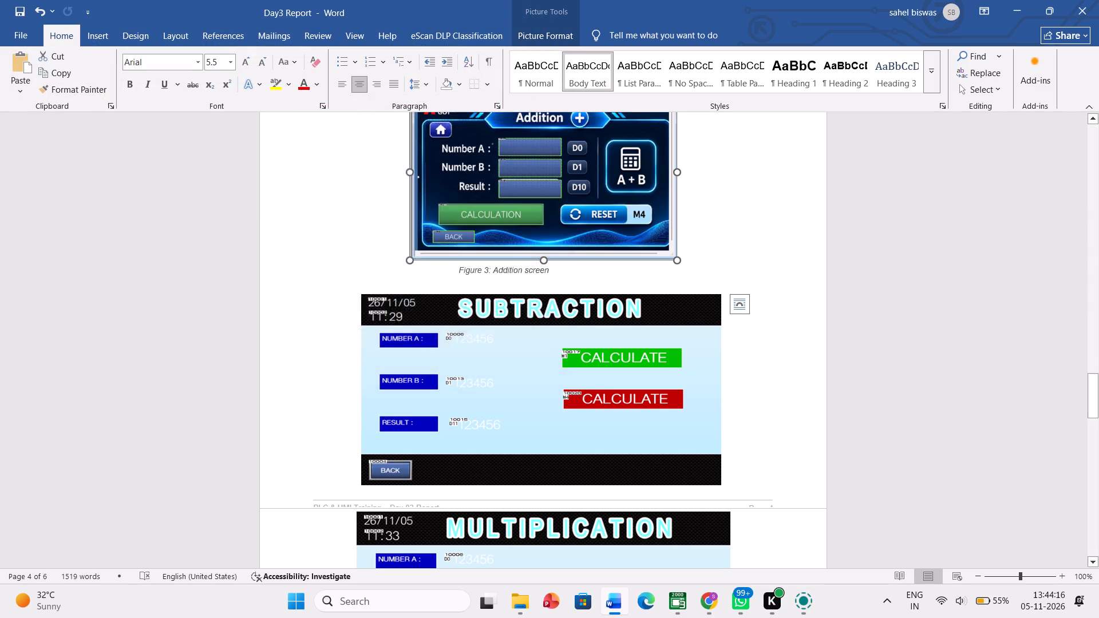
pyautogui.scroll(-2, 540, 382)
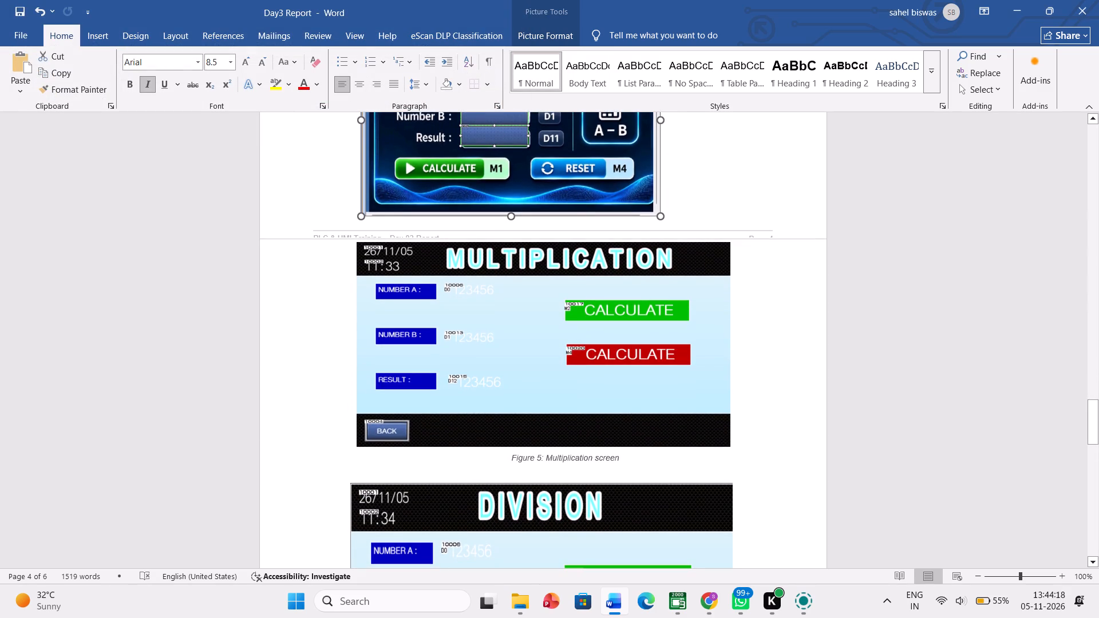
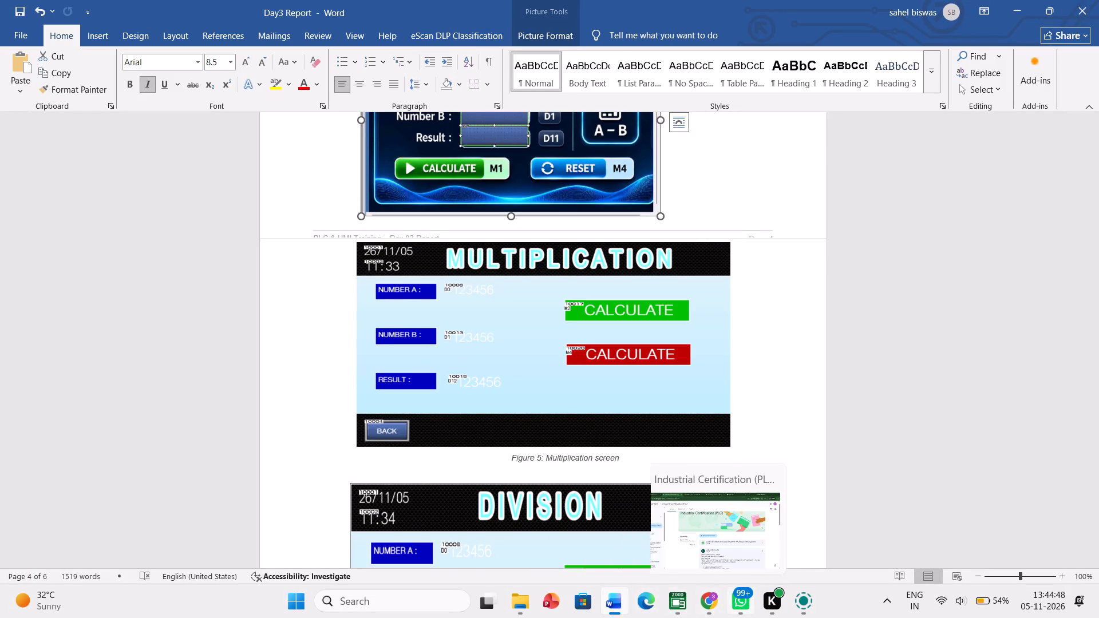
# Switch to GT Designer3 and insert the image WhatsApp Image 2026-11-04 at 2.39.24 PM on the B-5 Multiplication Values screen at X 0, Y 0.
pyautogui.click(685, 603)
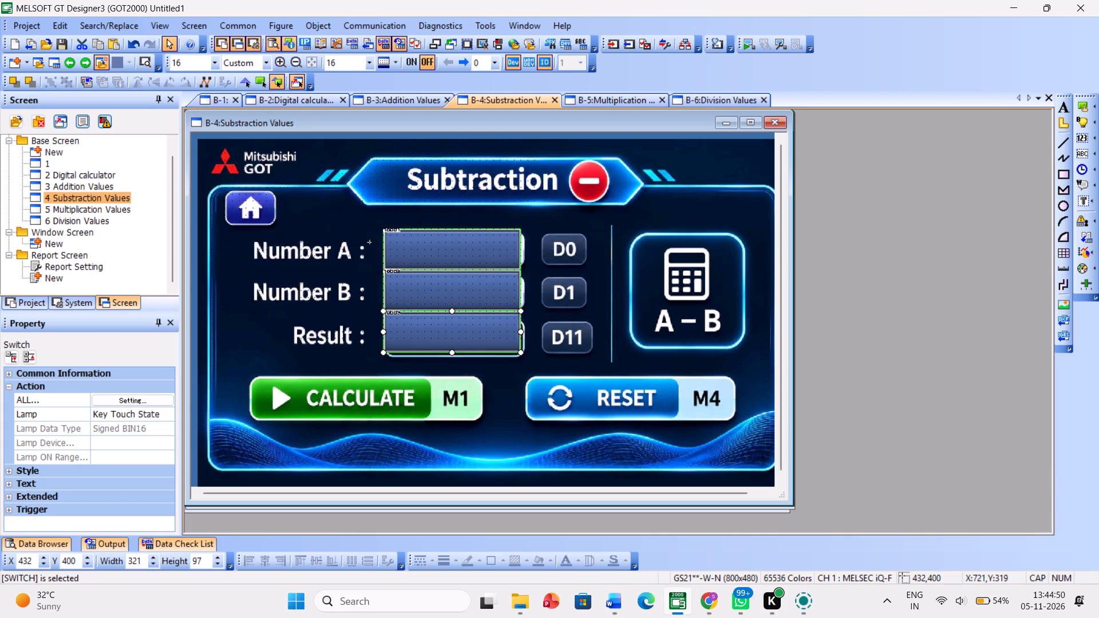
pyautogui.click(576, 104)
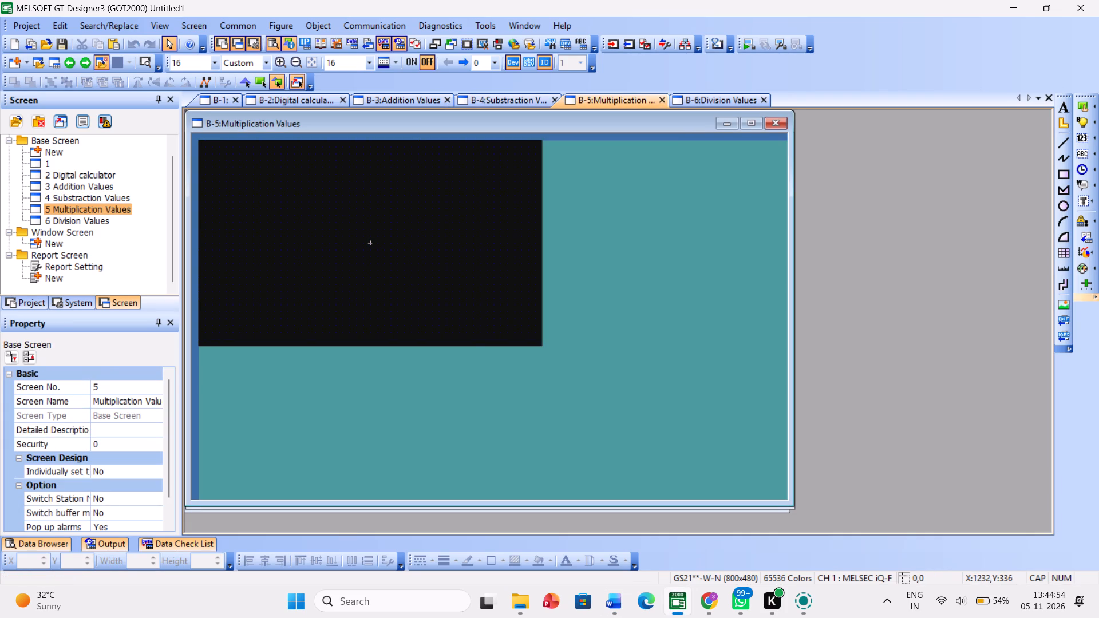
pyautogui.click(1068, 303)
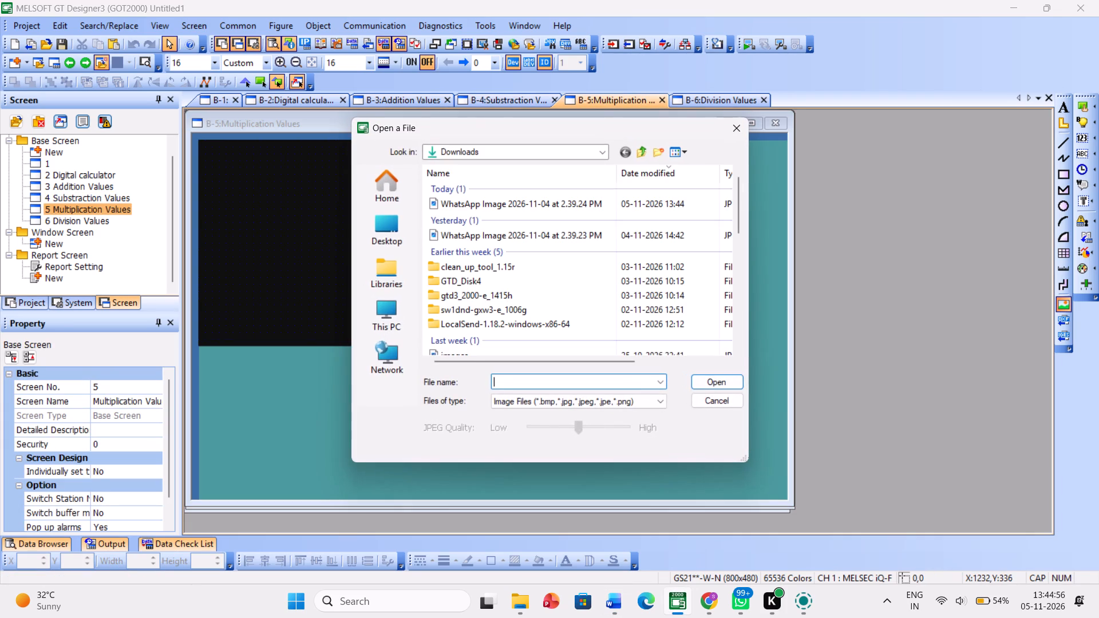
pyautogui.click(480, 202)
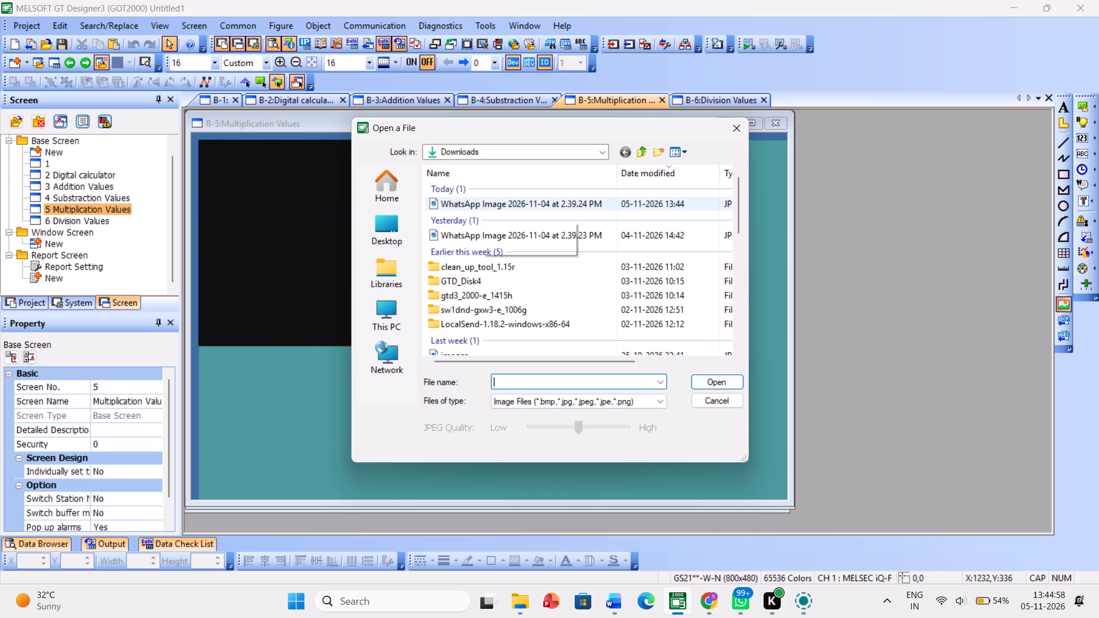
pyautogui.click(480, 202)
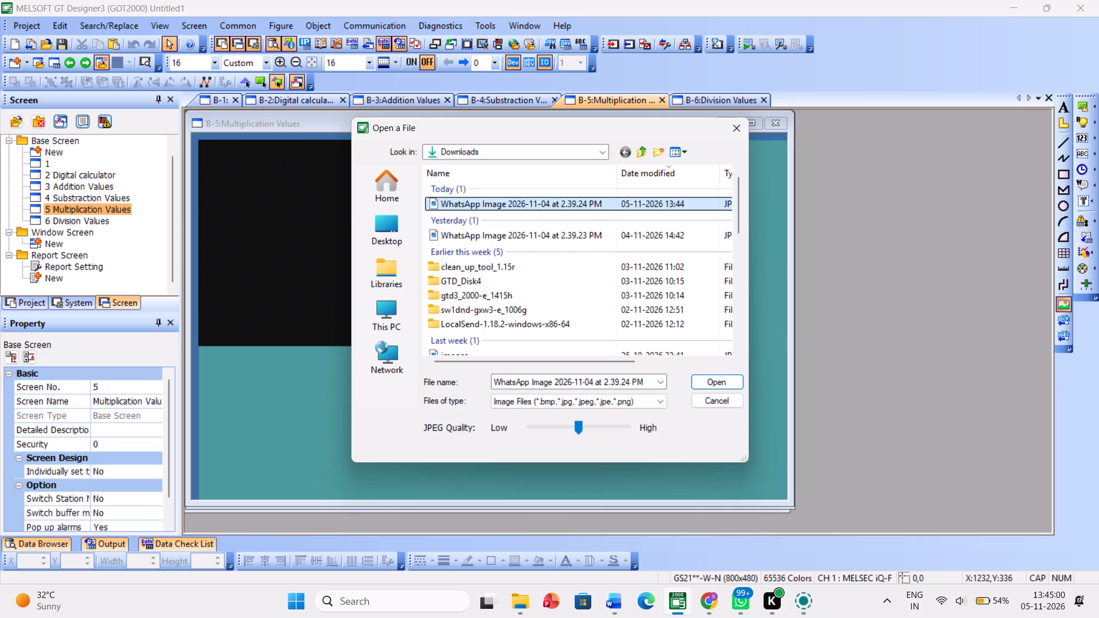
pyautogui.click(707, 379)
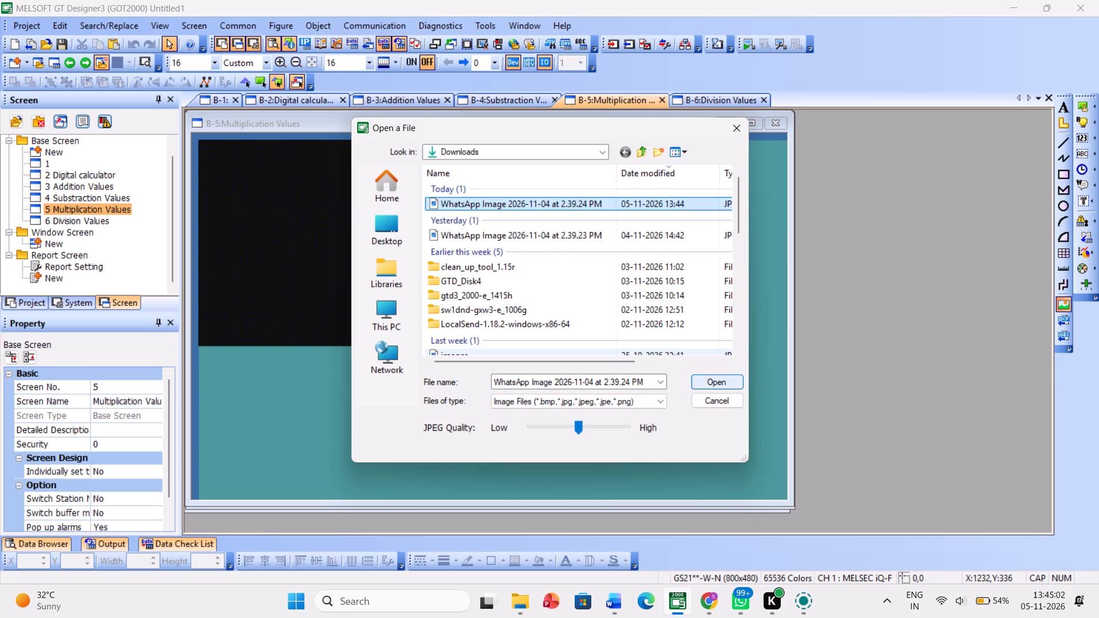
pyautogui.click(713, 382)
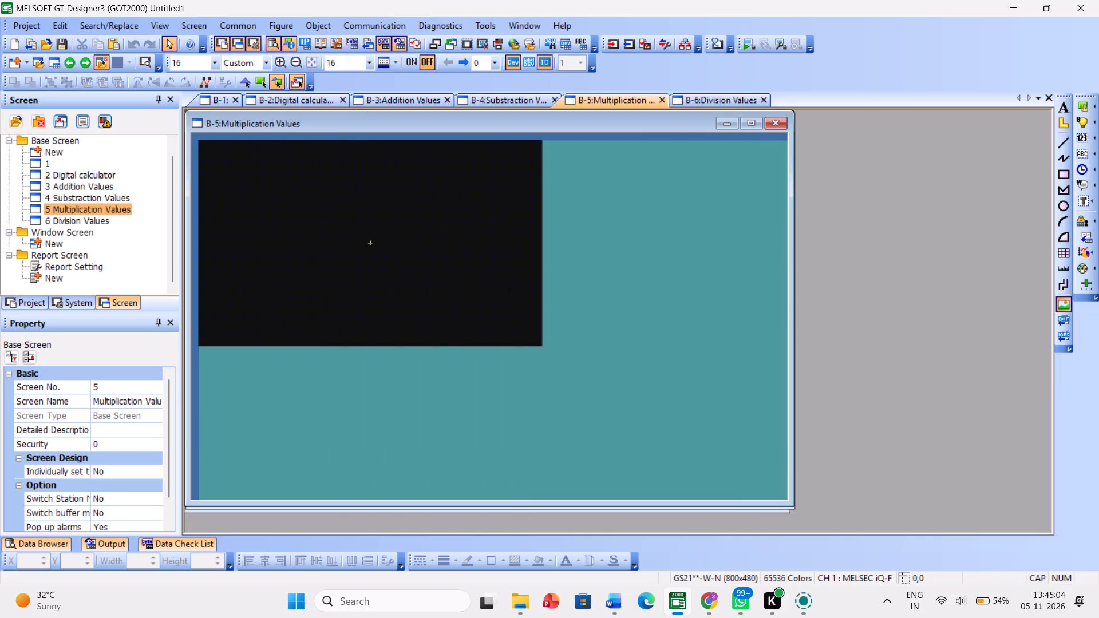
pyautogui.click(199, 138)
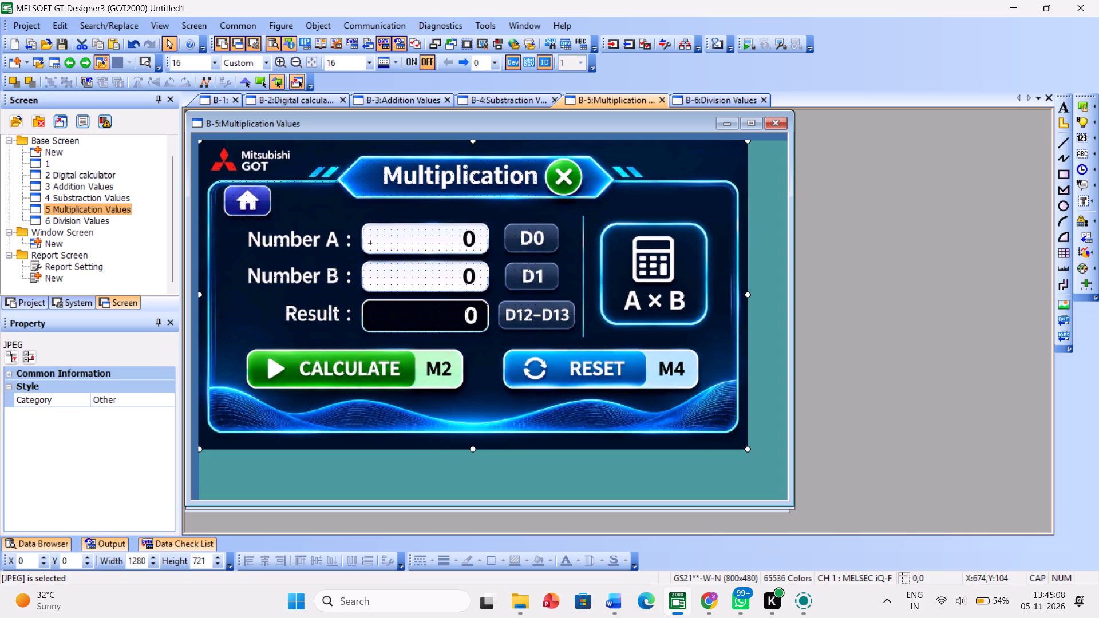
# Check the B-4 Substraction Values layout and try to enlarge the Multiplication picture to fill the B-5 screen window.
pyautogui.click(509, 98)
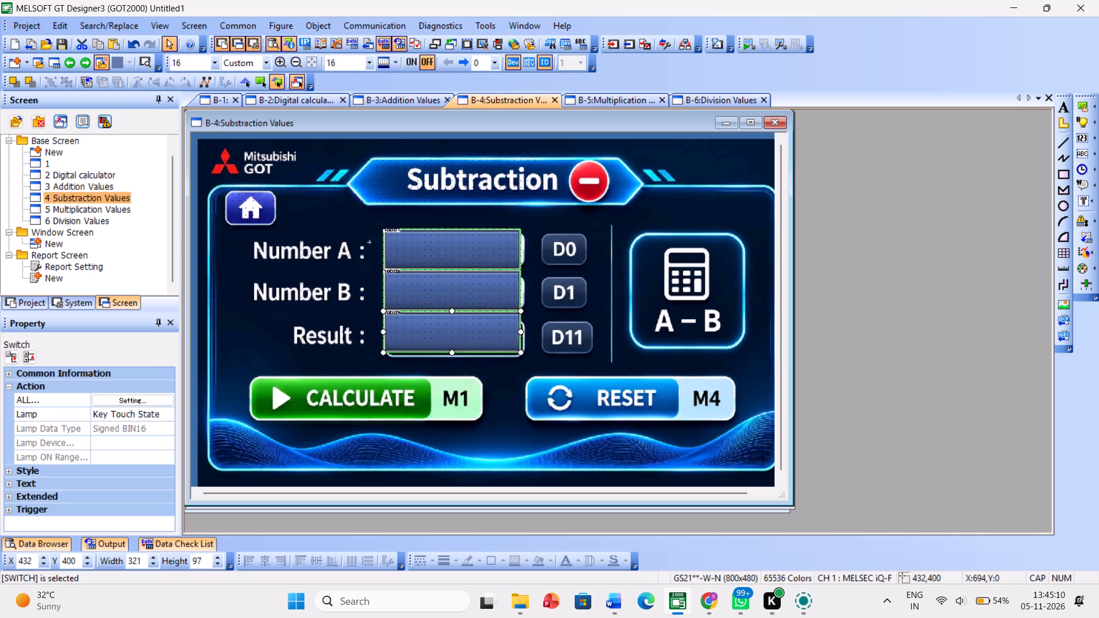
pyautogui.click(595, 102)
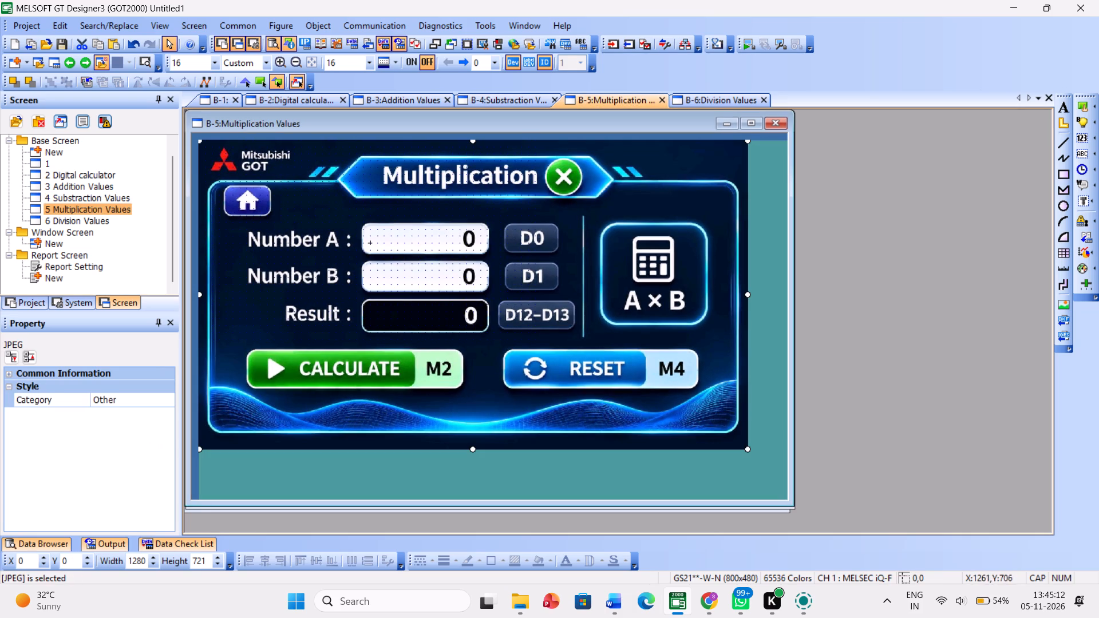
pyautogui.moveTo(745, 446); pyautogui.dragTo(788, 493)
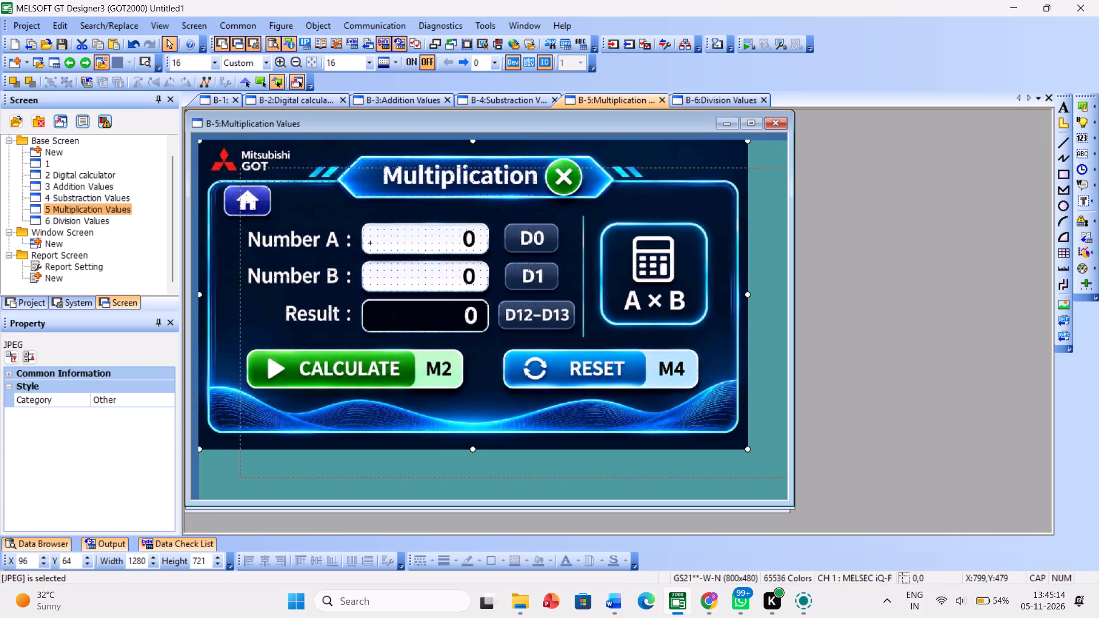
# Move the Multiplication background image to X 0, Y 0 and enlarge it to about 1345 by 817 to fill the screen.
pyautogui.moveTo(788, 493); pyautogui.dragTo(784, 498)
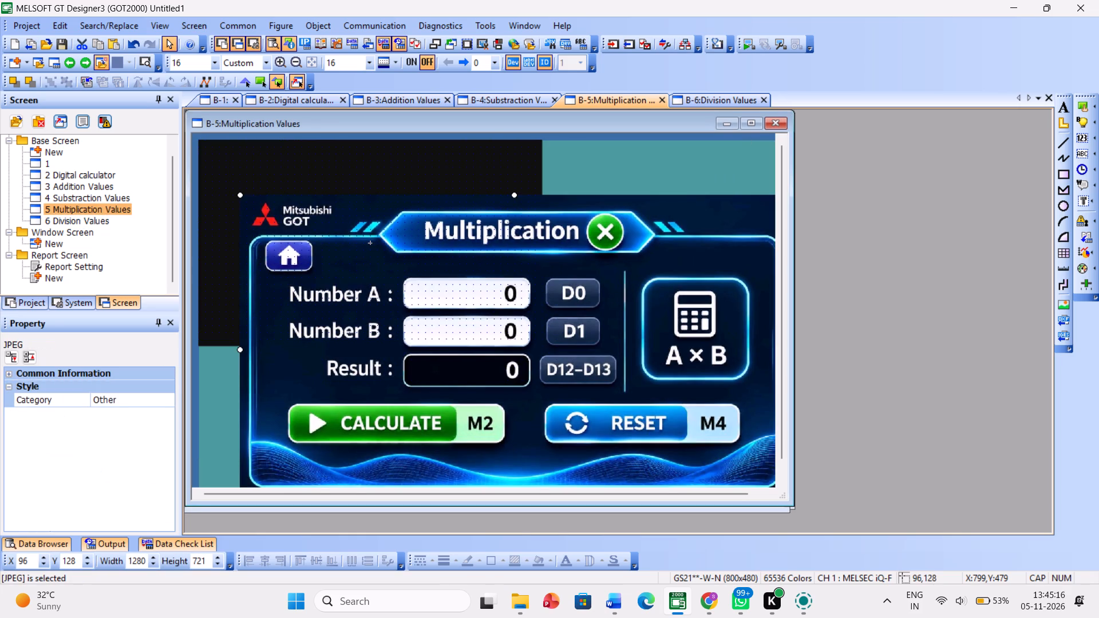
pyautogui.moveTo(576, 358); pyautogui.dragTo(491, 296)
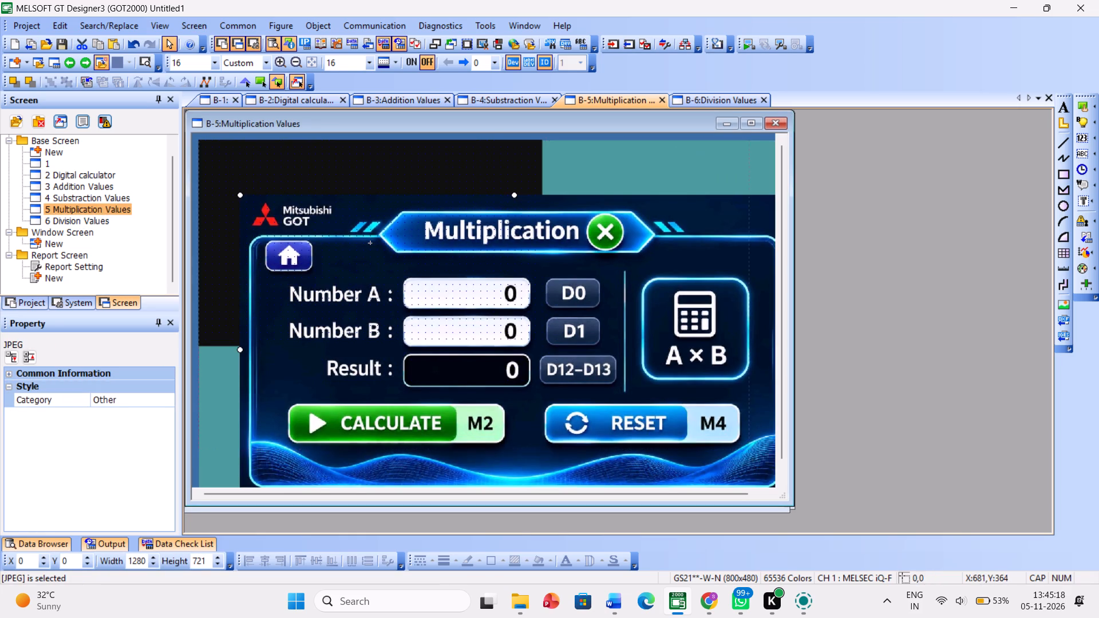
pyautogui.moveTo(491, 296); pyautogui.dragTo(492, 297)
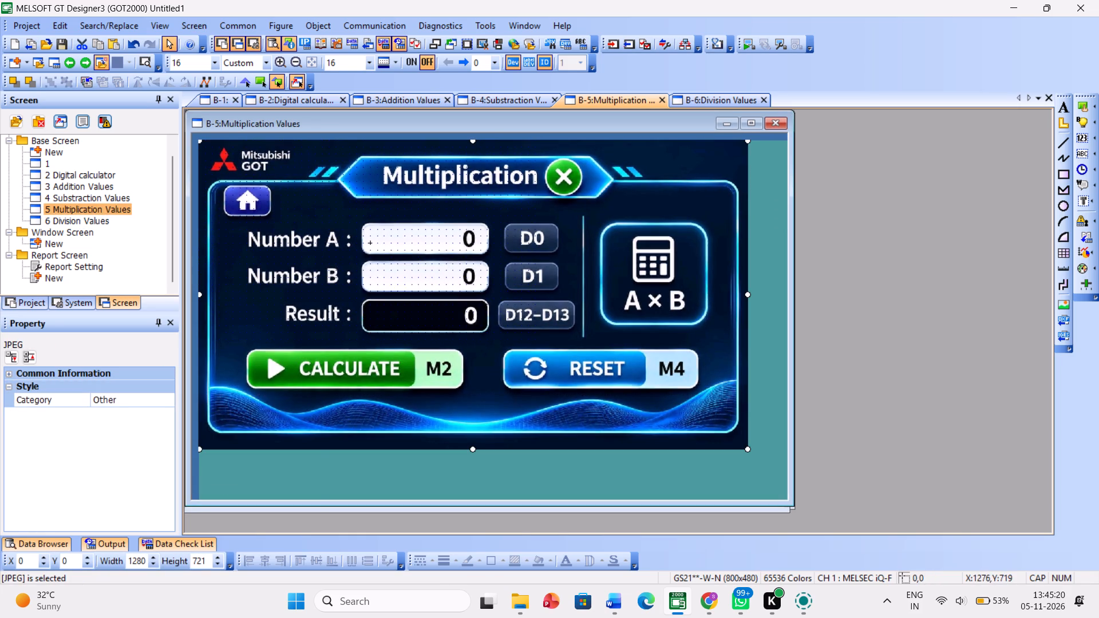
pyautogui.moveTo(746, 449); pyautogui.dragTo(778, 489)
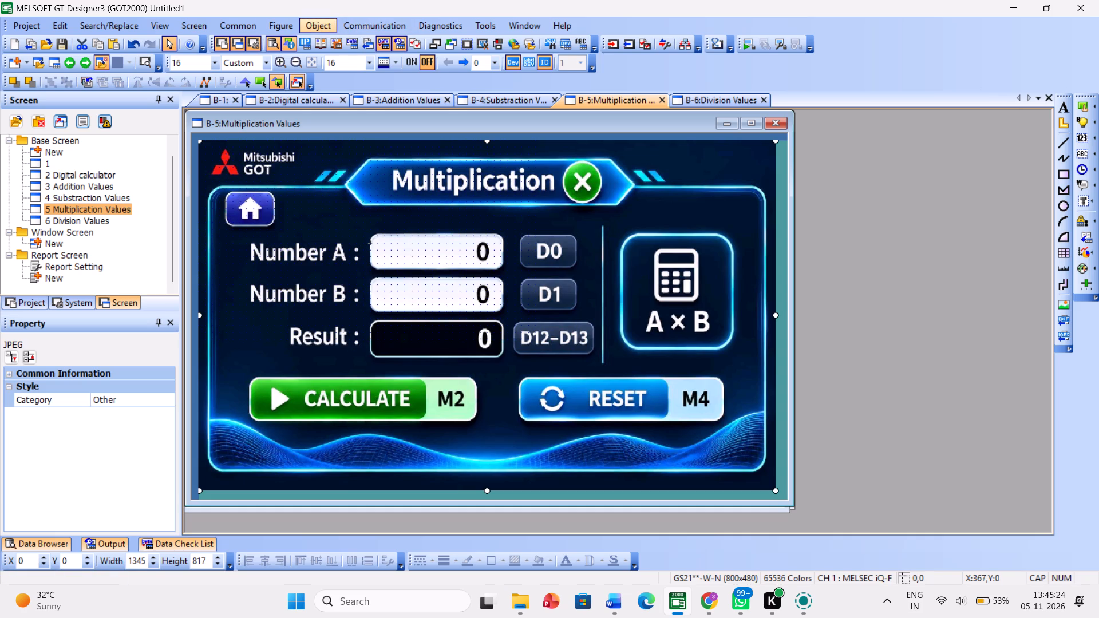
# Draw a Switch object over the Number A field at about X 400, Y 224, about 305 wide and 81 high.
pyautogui.moveTo(320, 23); pyautogui.dragTo(293, 37)
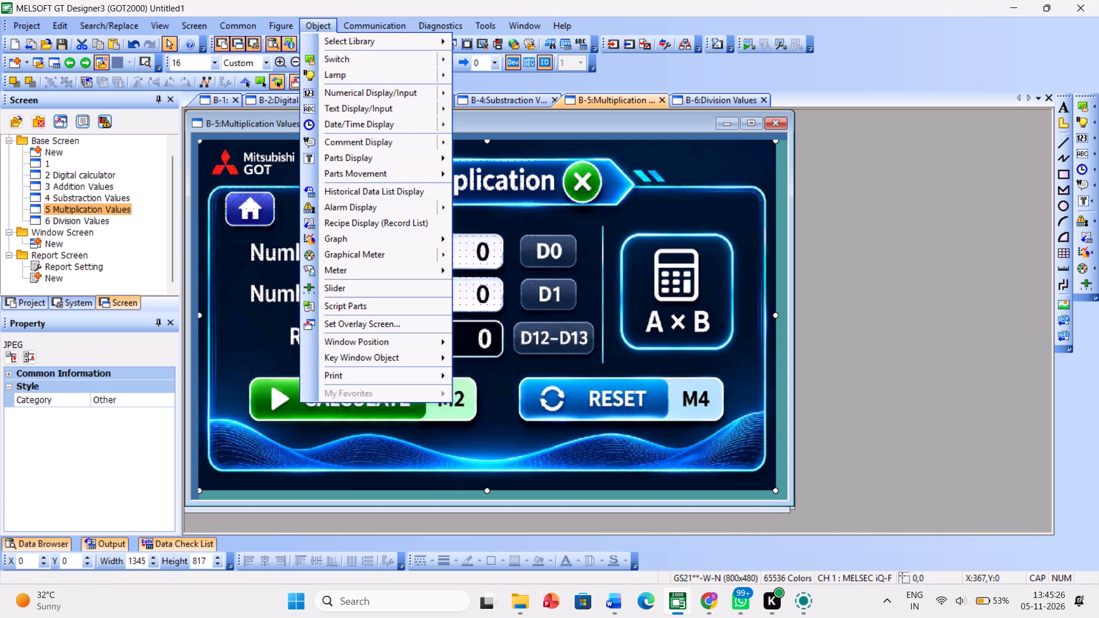
pyautogui.moveTo(293, 37); pyautogui.dragTo(357, 41)
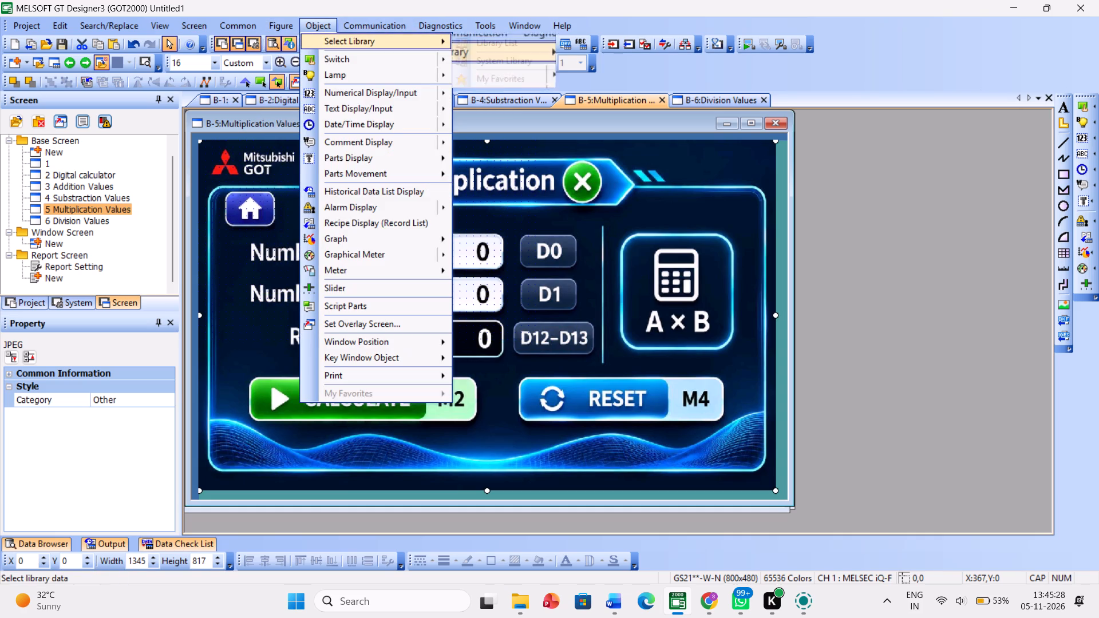
pyautogui.moveTo(357, 41); pyautogui.dragTo(491, 61)
pyautogui.click(491, 61)
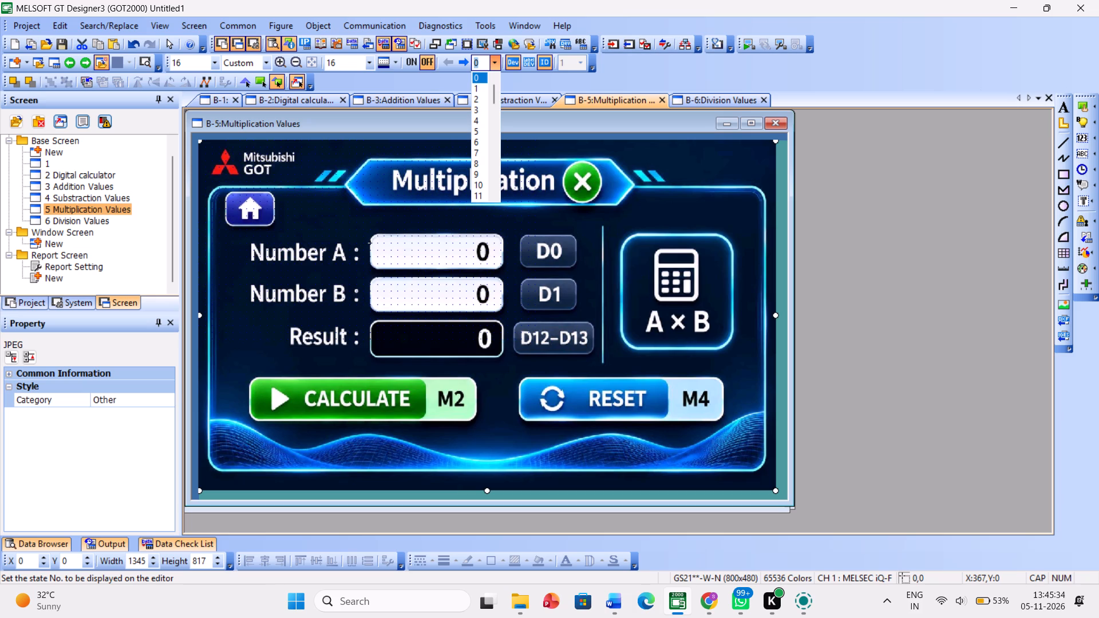
pyautogui.click(309, 23)
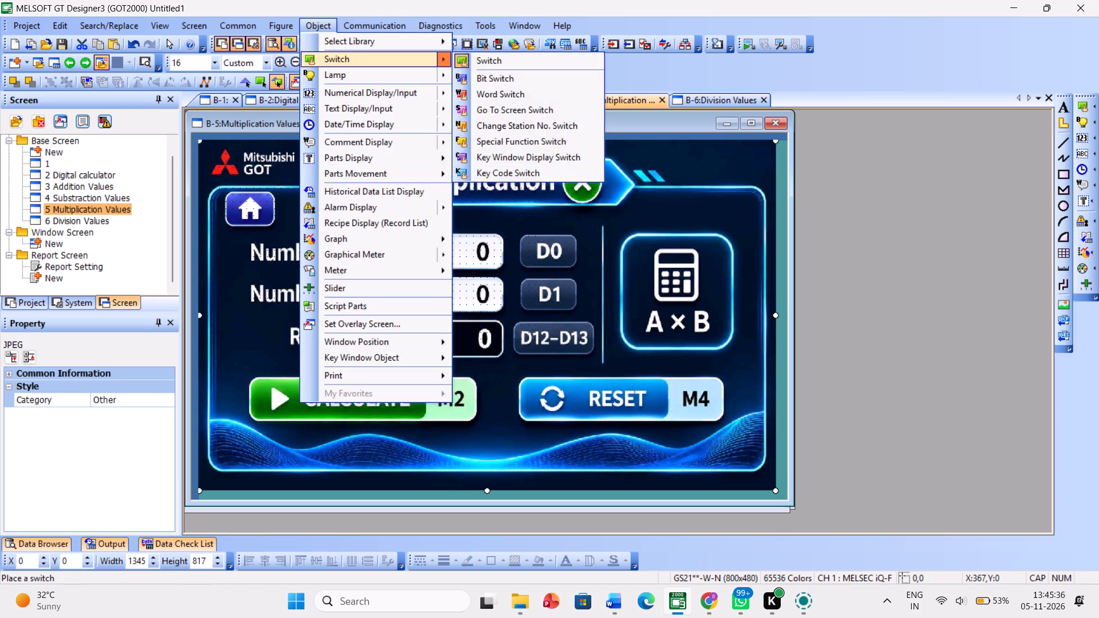
pyautogui.click(353, 57)
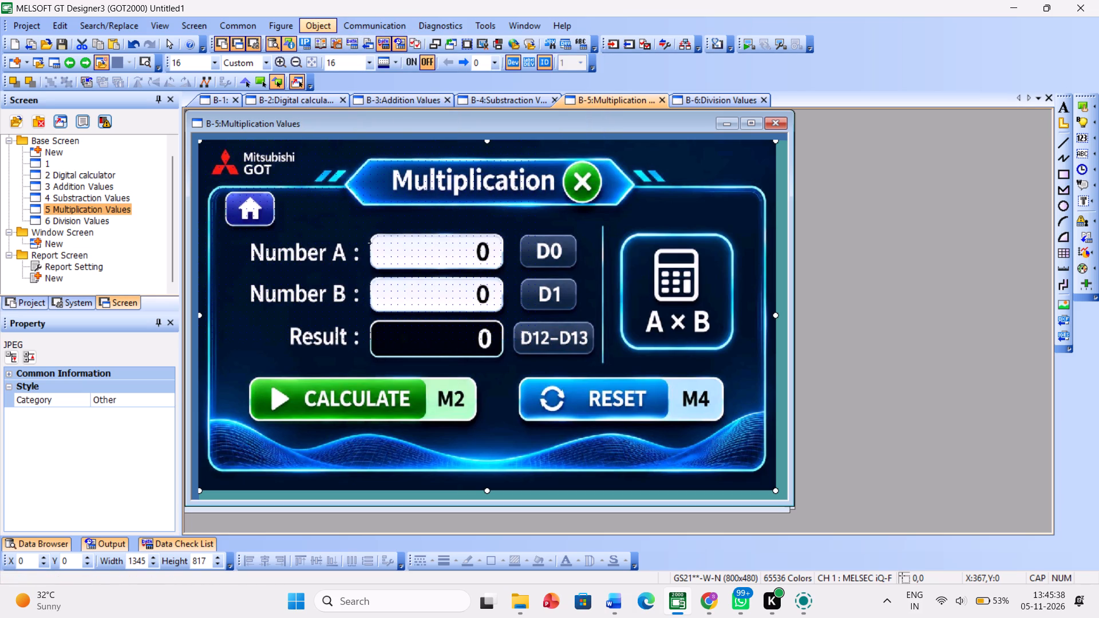
pyautogui.moveTo(321, 23); pyautogui.dragTo(485, 59)
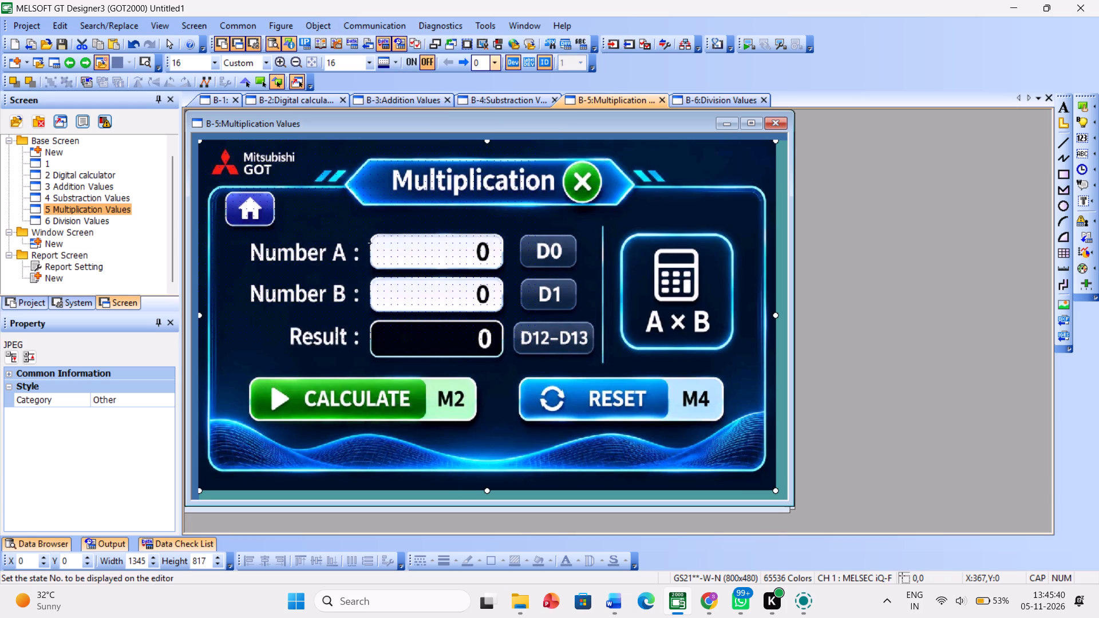
pyautogui.click(485, 59)
pyautogui.click(320, 26)
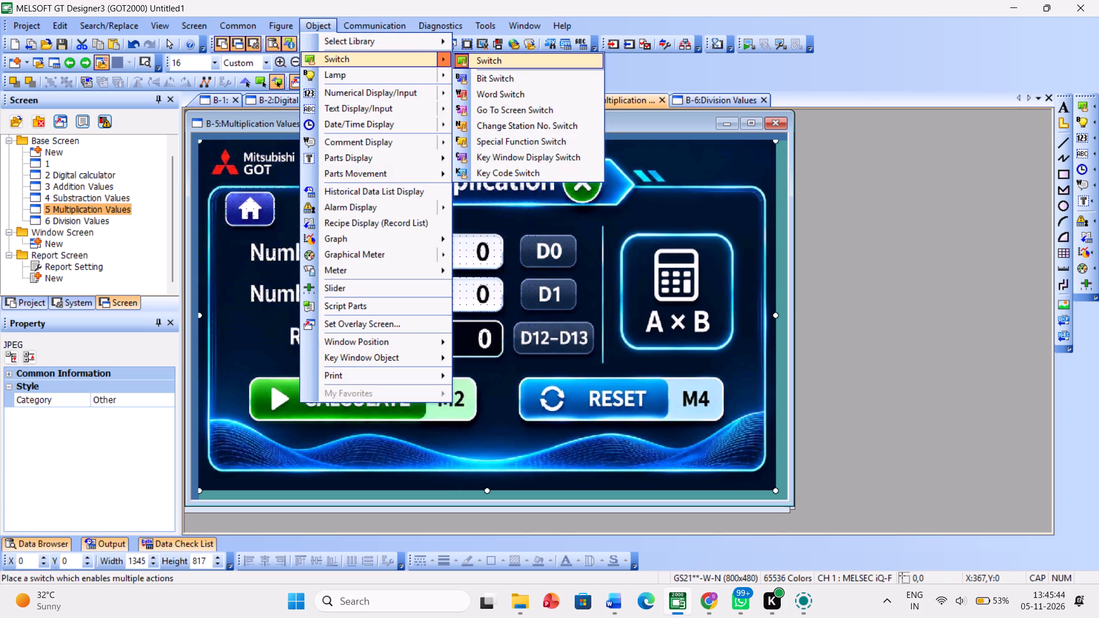
pyautogui.click(477, 54)
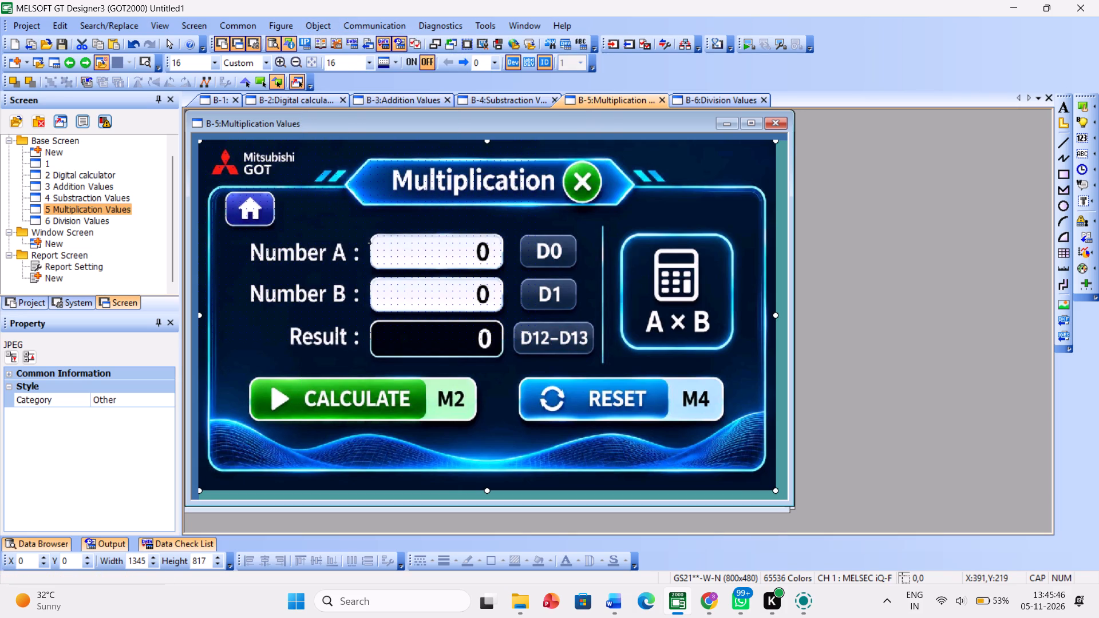
pyautogui.moveTo(368, 234); pyautogui.dragTo(481, 263)
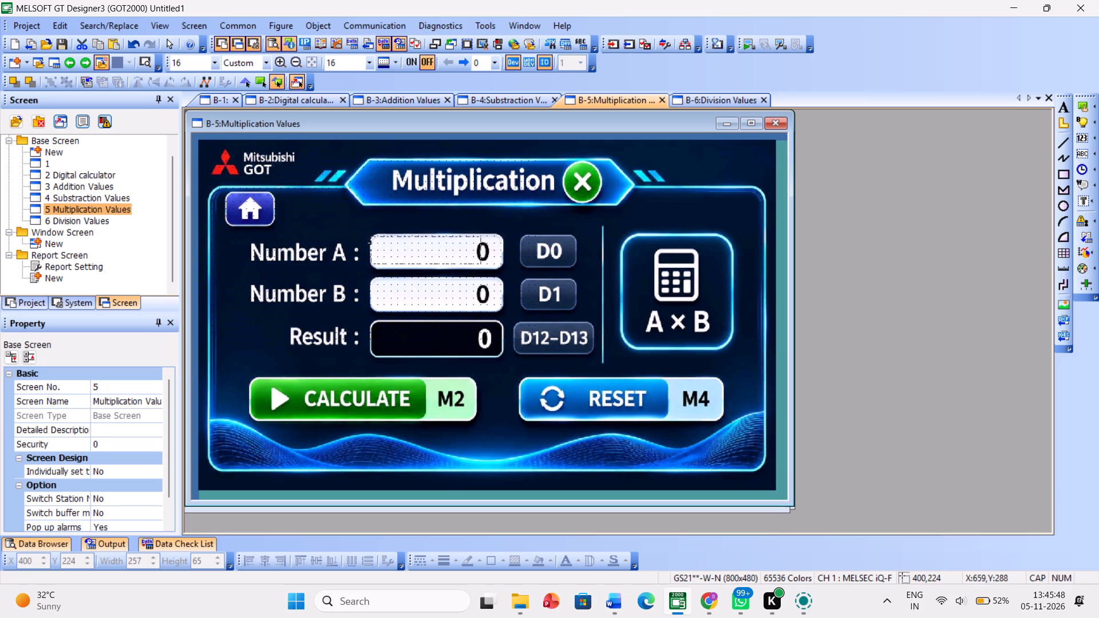
pyautogui.moveTo(481, 263); pyautogui.dragTo(485, 264)
pyautogui.moveTo(485, 264); pyautogui.dragTo(502, 262)
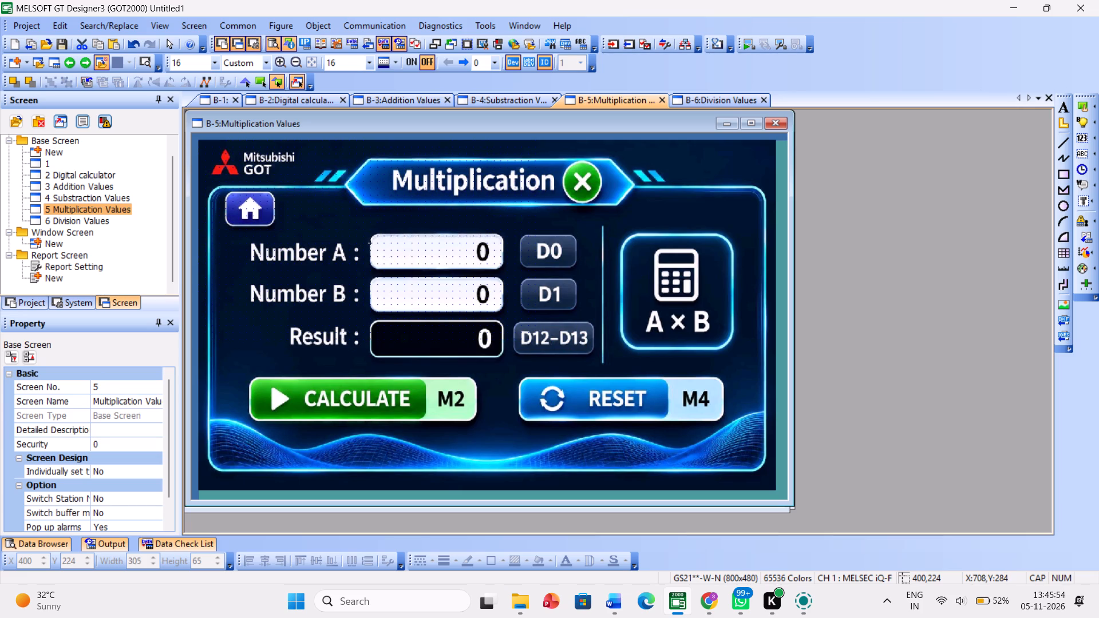
pyautogui.moveTo(502, 262); pyautogui.dragTo(505, 268)
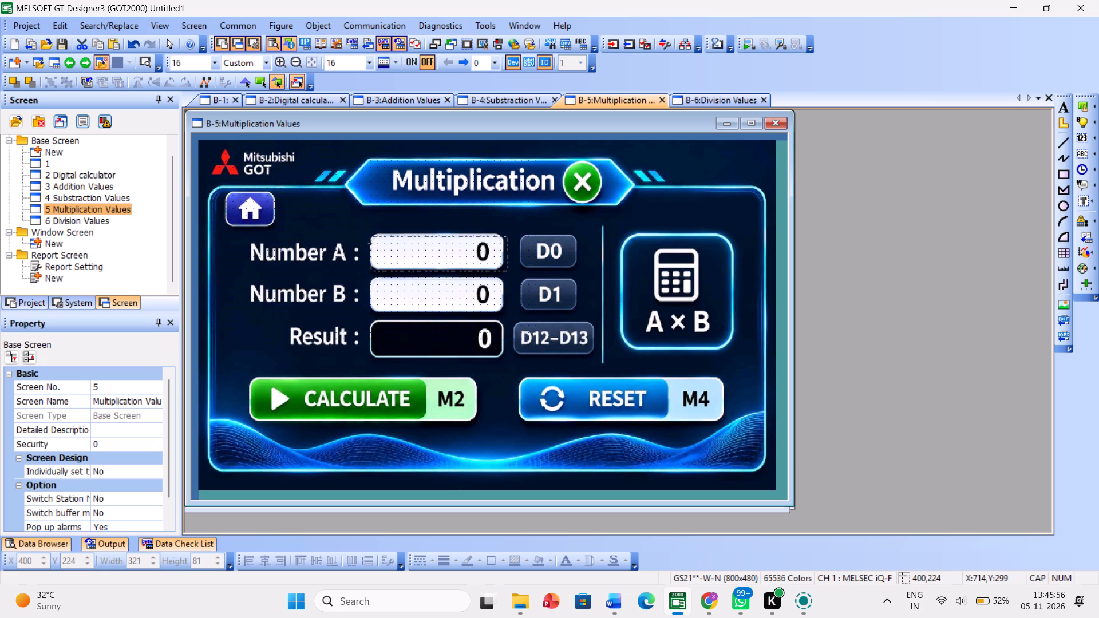
pyautogui.moveTo(505, 268); pyautogui.dragTo(503, 269)
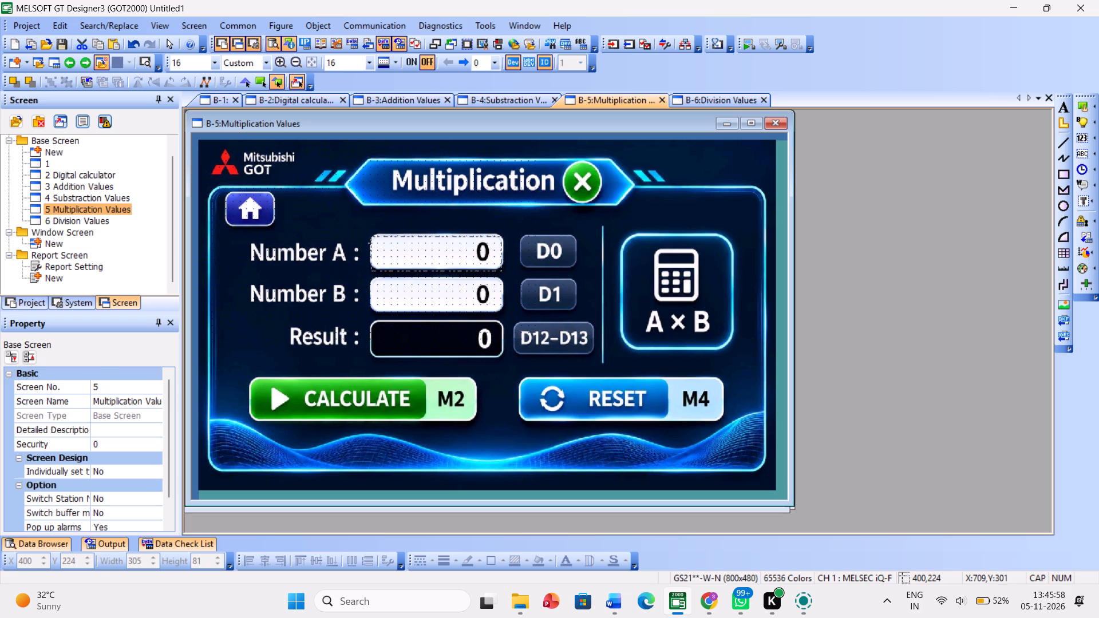
pyautogui.moveTo(503, 269); pyautogui.dragTo(504, 269)
# Duplicate the Number A switch and place the copy over the Number B field, at about X 400, Y 320.
pyautogui.rightClick(426, 251)
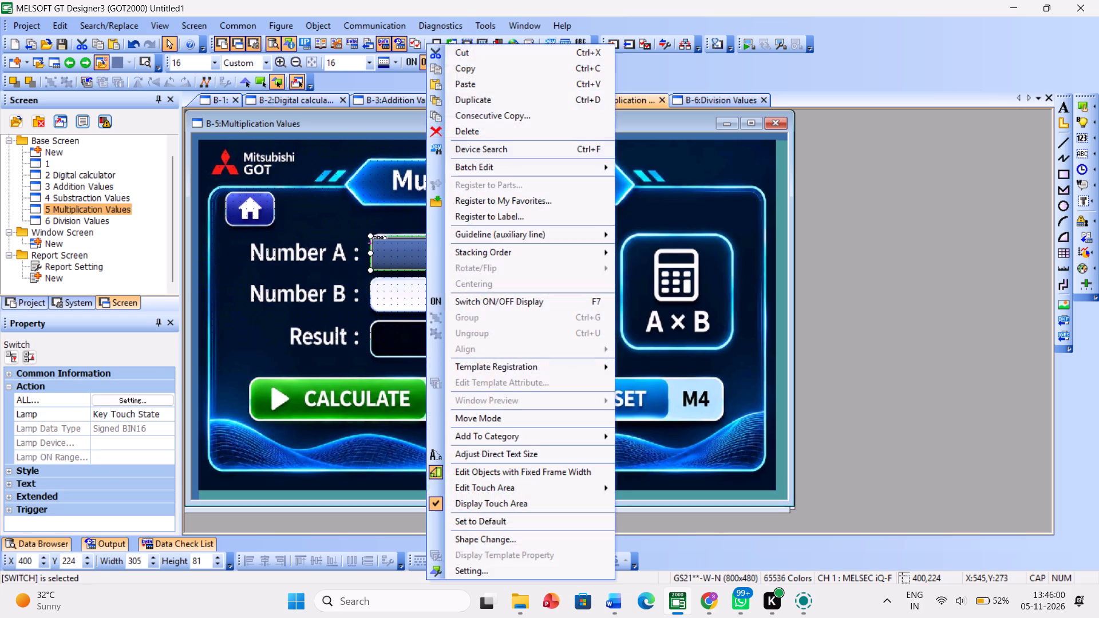
pyautogui.click(463, 101)
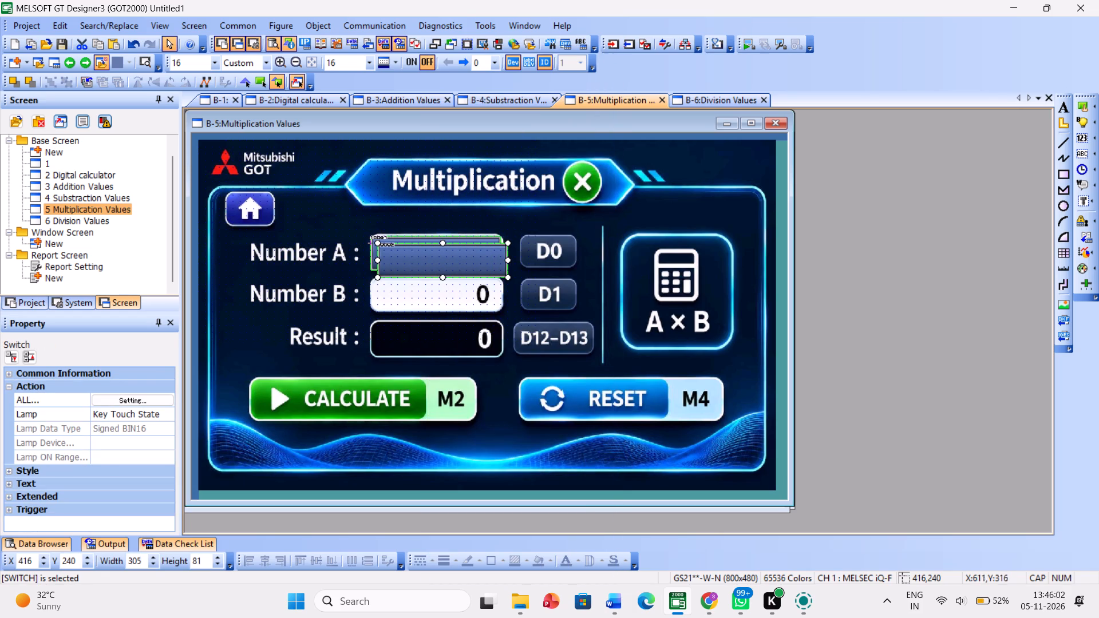
pyautogui.moveTo(432, 263); pyautogui.dragTo(428, 300)
# Duplicate the Number B switch so the copy covers the Result field, at about X 400, Y 416.
pyautogui.rightClick(433, 298)
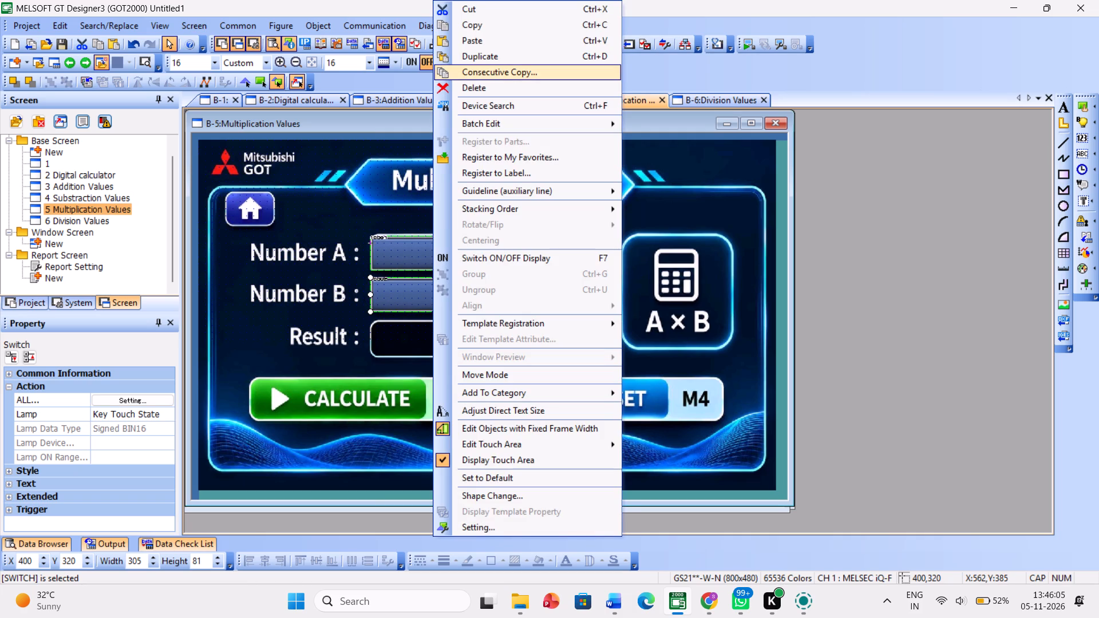
pyautogui.click(482, 61)
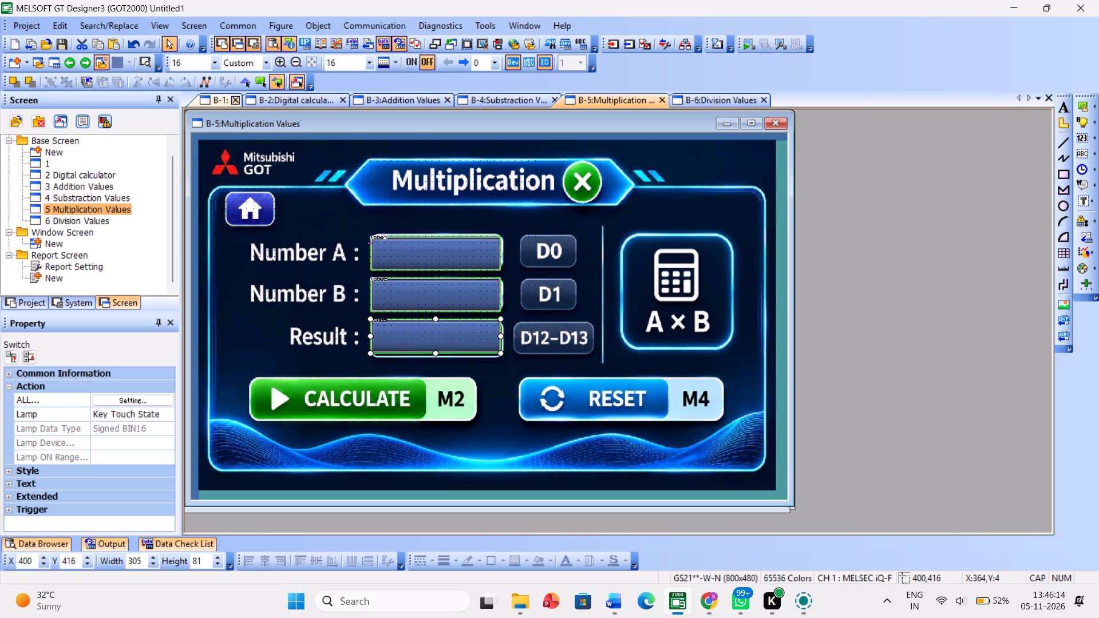
# Capture a screenshot of the B-5 Multiplication Values screen window, including its title bar and the three new switches.
pyautogui.press('Print')
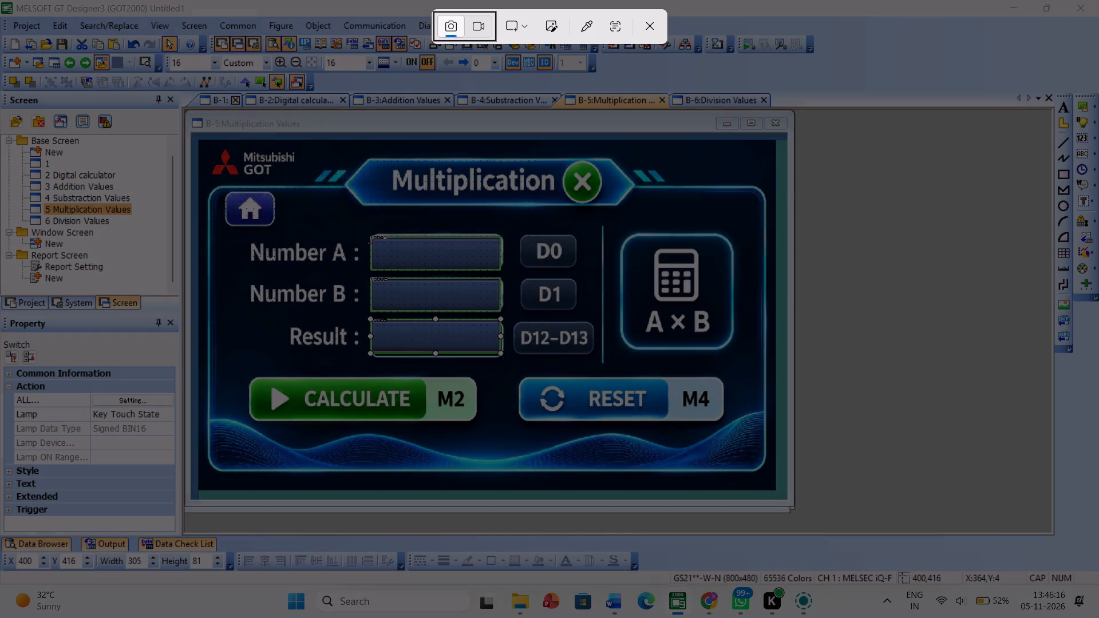
pyautogui.moveTo(178, 104); pyautogui.dragTo(383, 225)
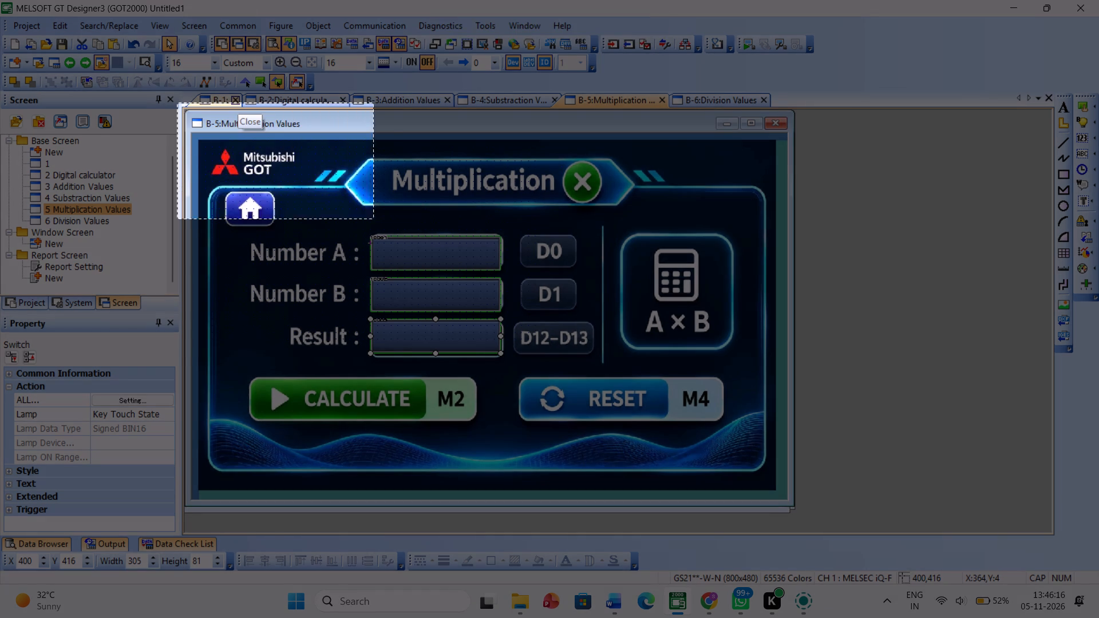
pyautogui.moveTo(383, 225); pyautogui.dragTo(789, 504)
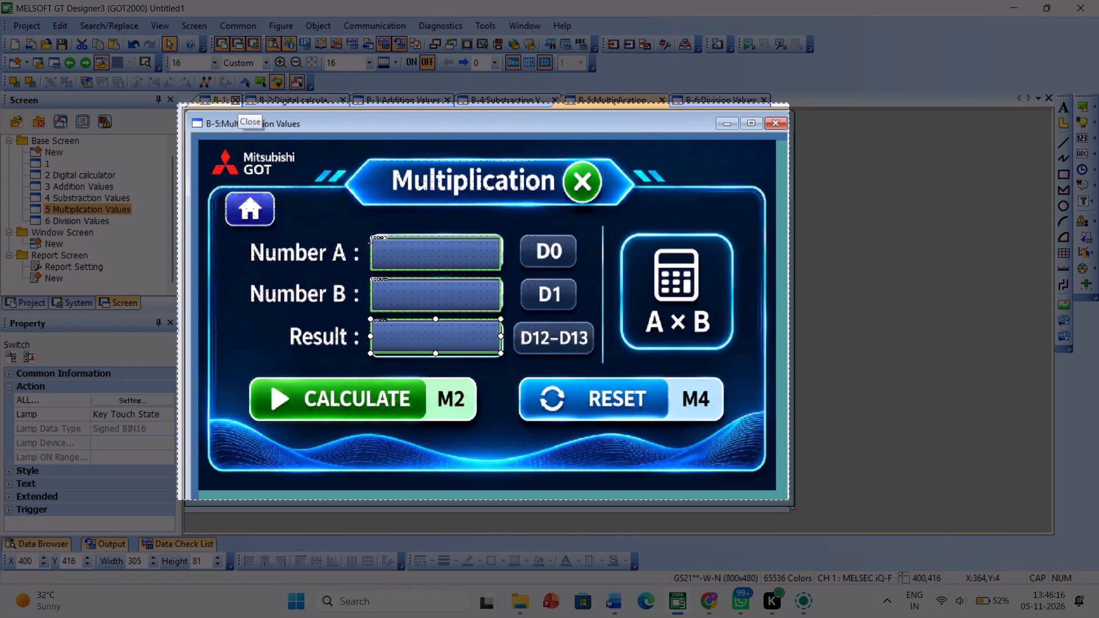
pyautogui.moveTo(789, 504); pyautogui.dragTo(786, 502)
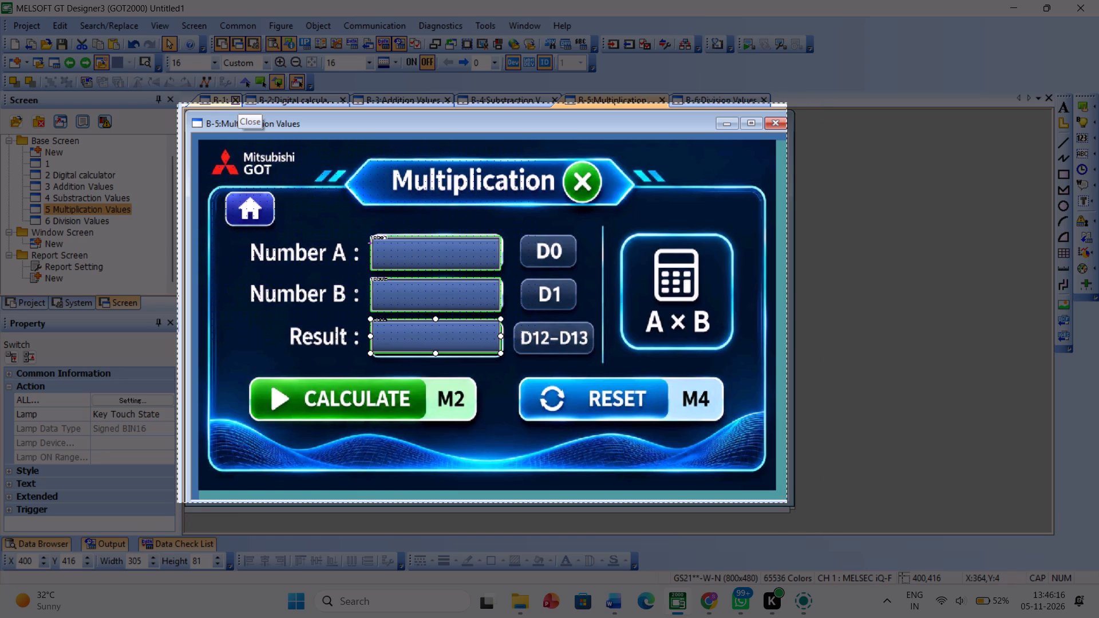
pyautogui.moveTo(786, 502); pyautogui.dragTo(789, 503)
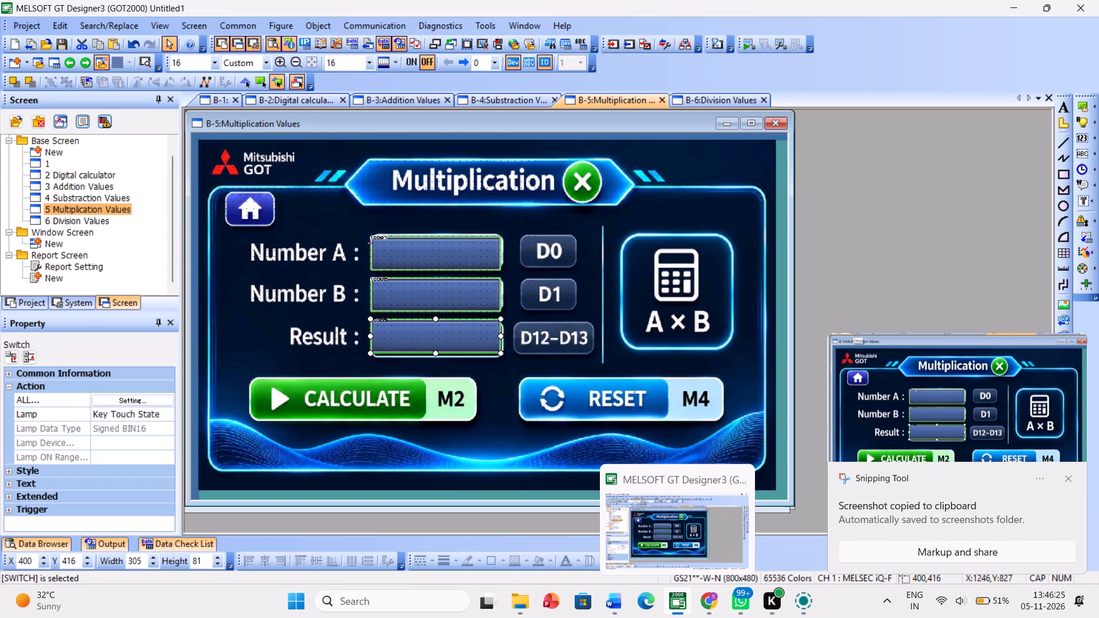
pyautogui.click(617, 603)
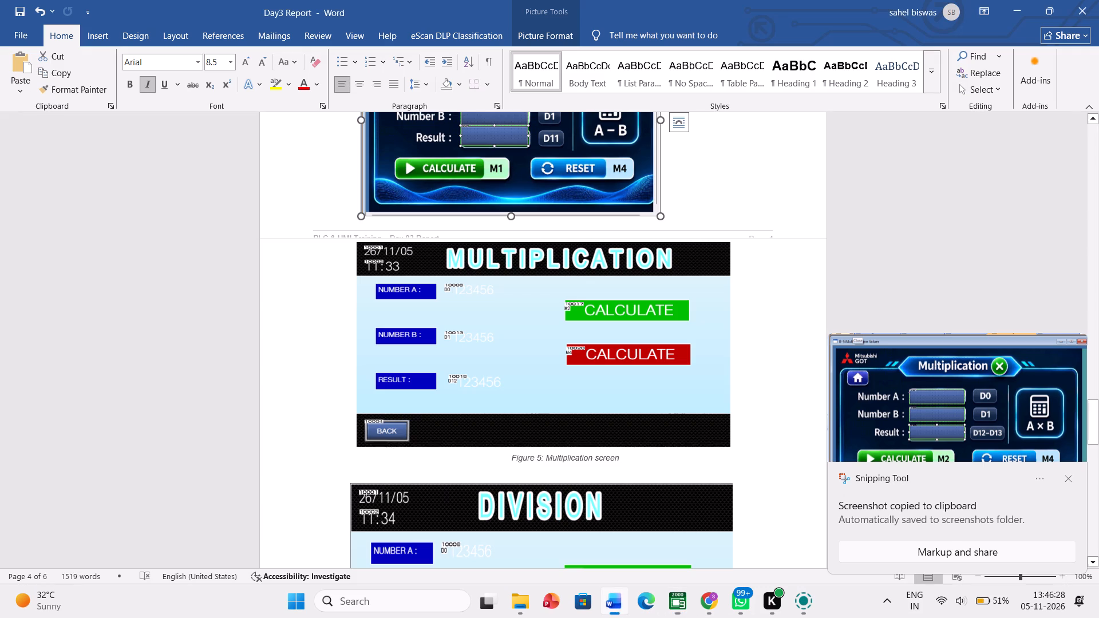
pyautogui.rightClick(500, 302)
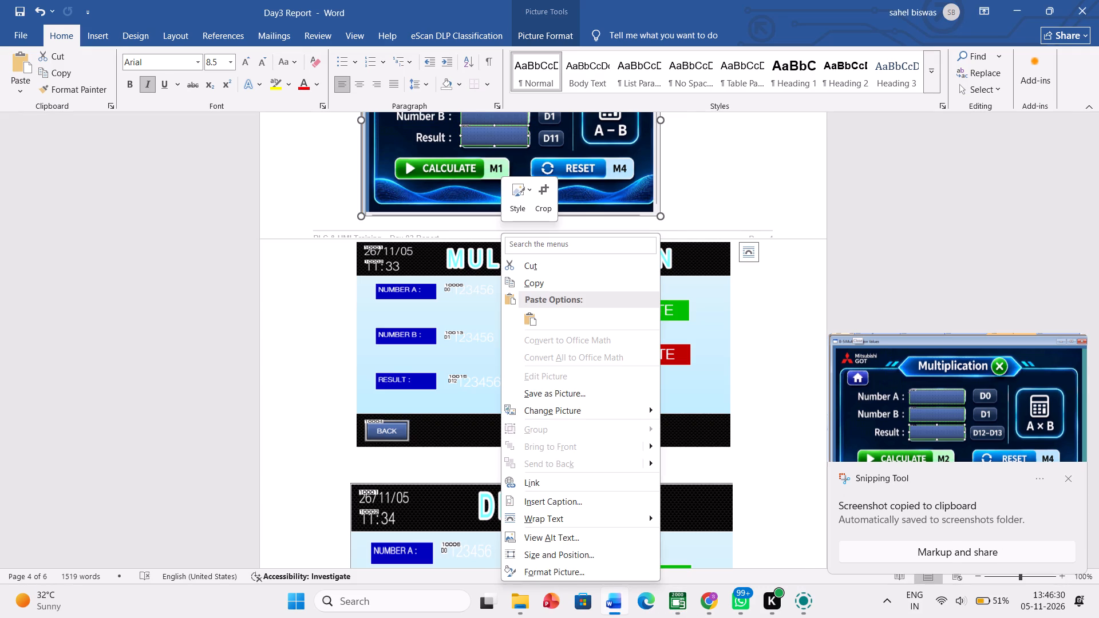
pyautogui.click(545, 413)
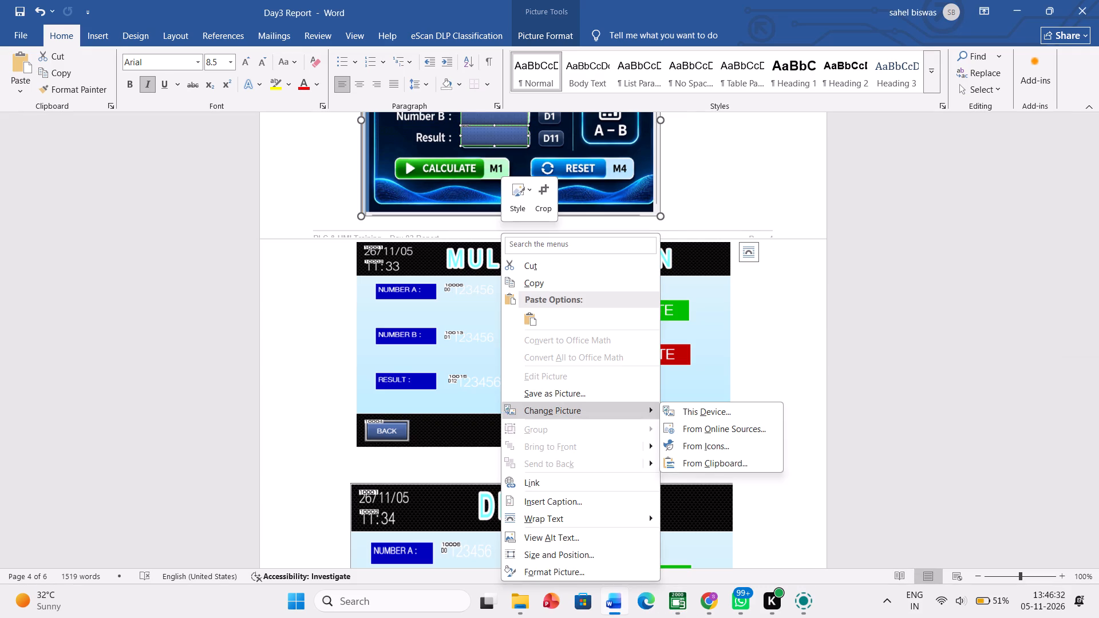
pyautogui.click(675, 405)
pyautogui.scroll(-16, 399, 186)
pyautogui.click(228, 212)
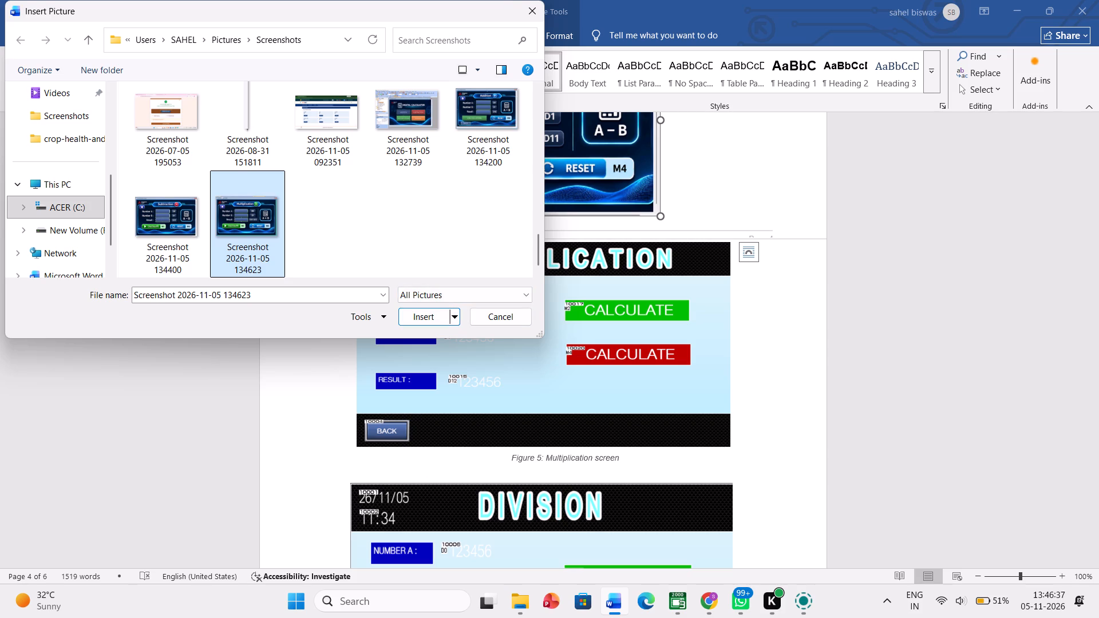
pyautogui.click(412, 315)
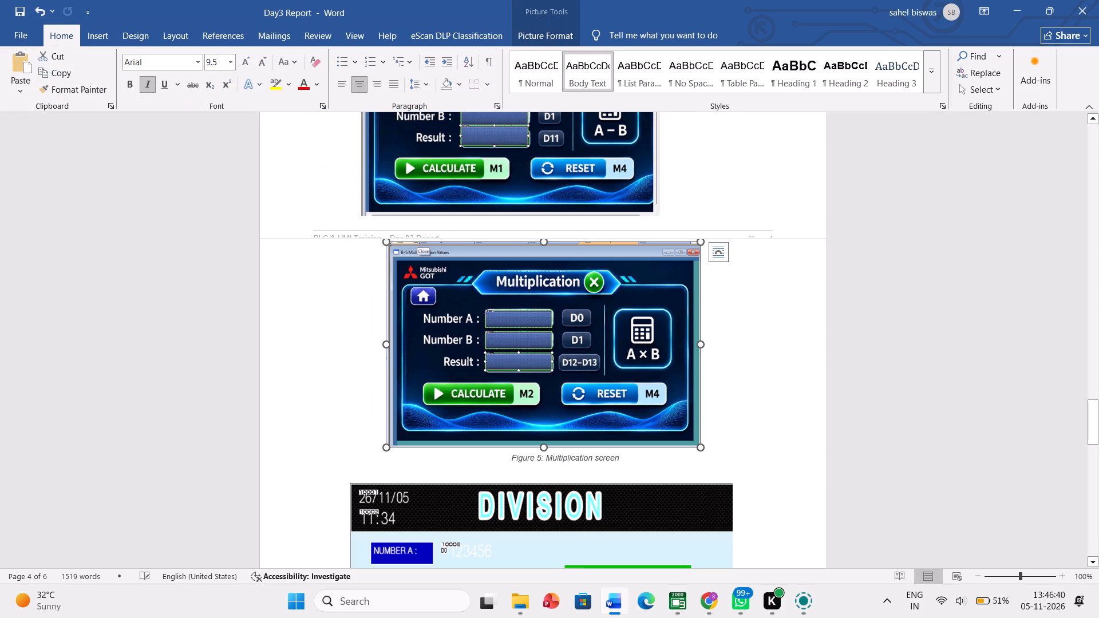
pyautogui.hscroll(1, 515, 355)
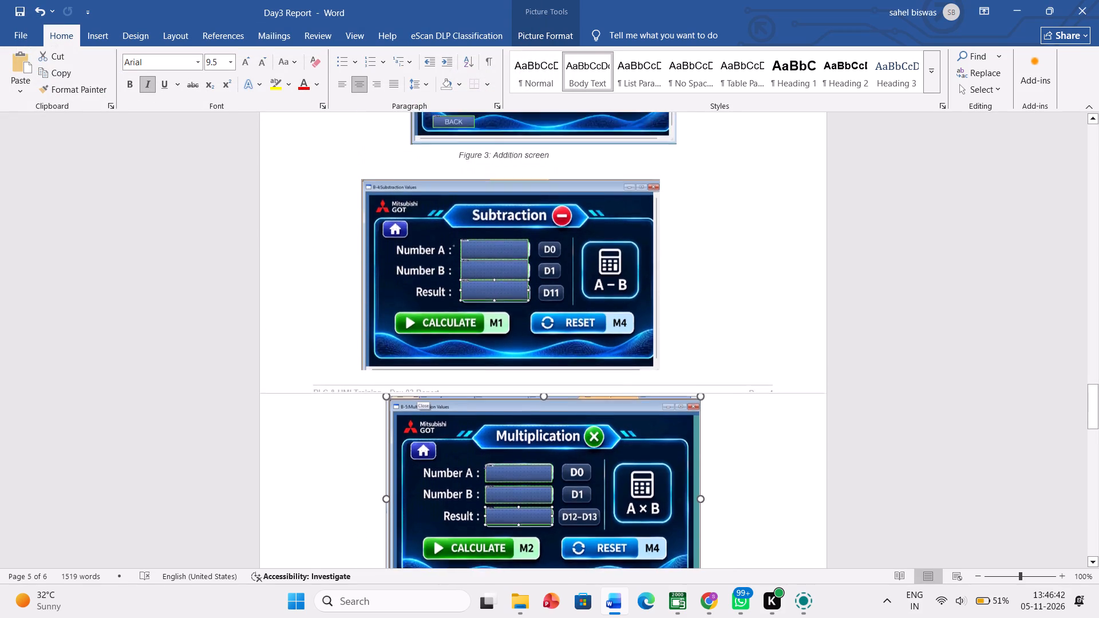
pyautogui.hscroll(1, 515, 355)
pyautogui.scroll(-2, 515, 355)
pyautogui.click(520, 292)
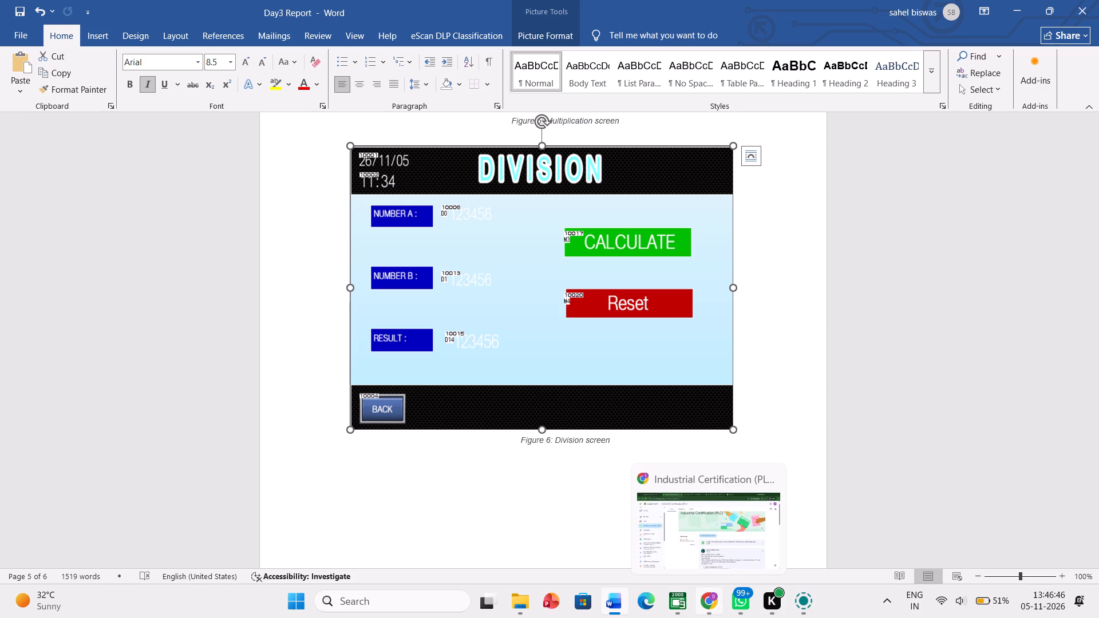
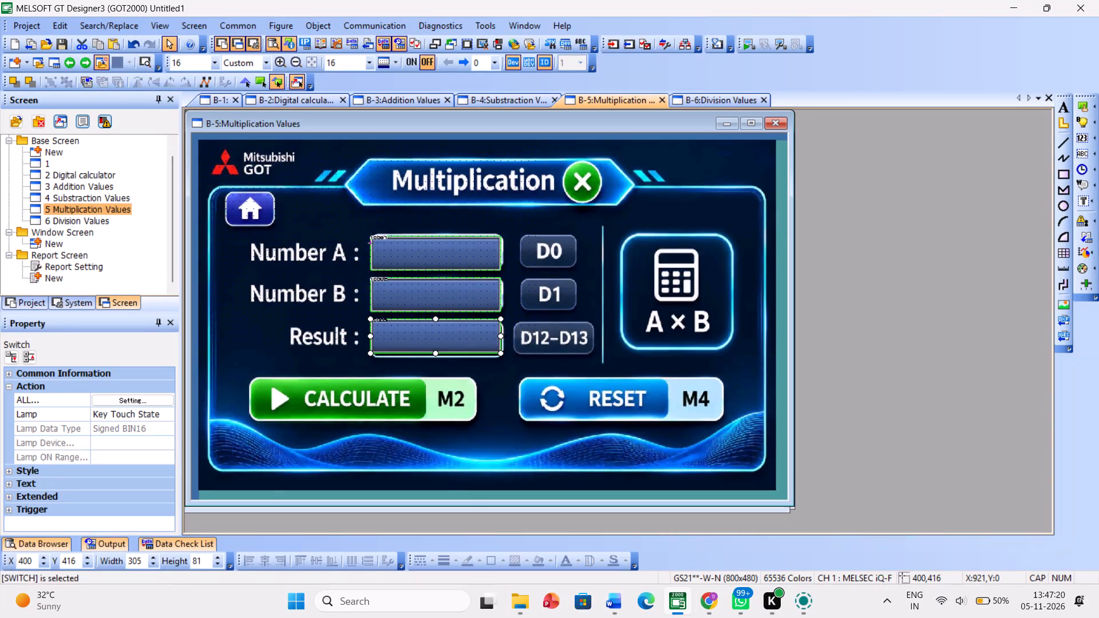
# Switch to the B-6 Division Values screen and start importing an image file as its picture.
pyautogui.click(733, 104)
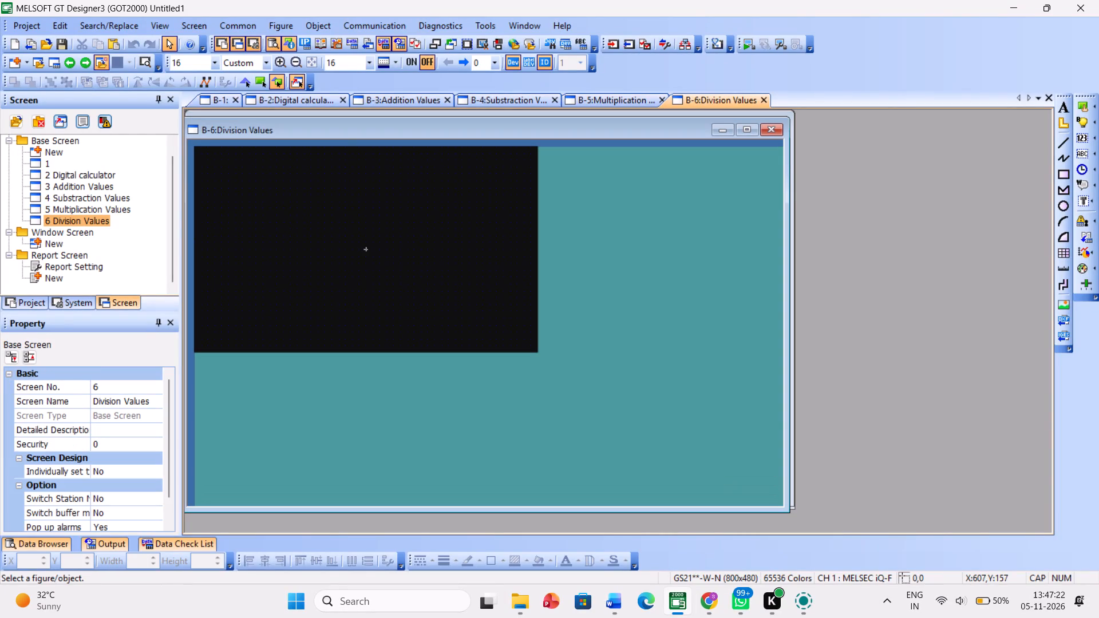
pyautogui.click(1067, 302)
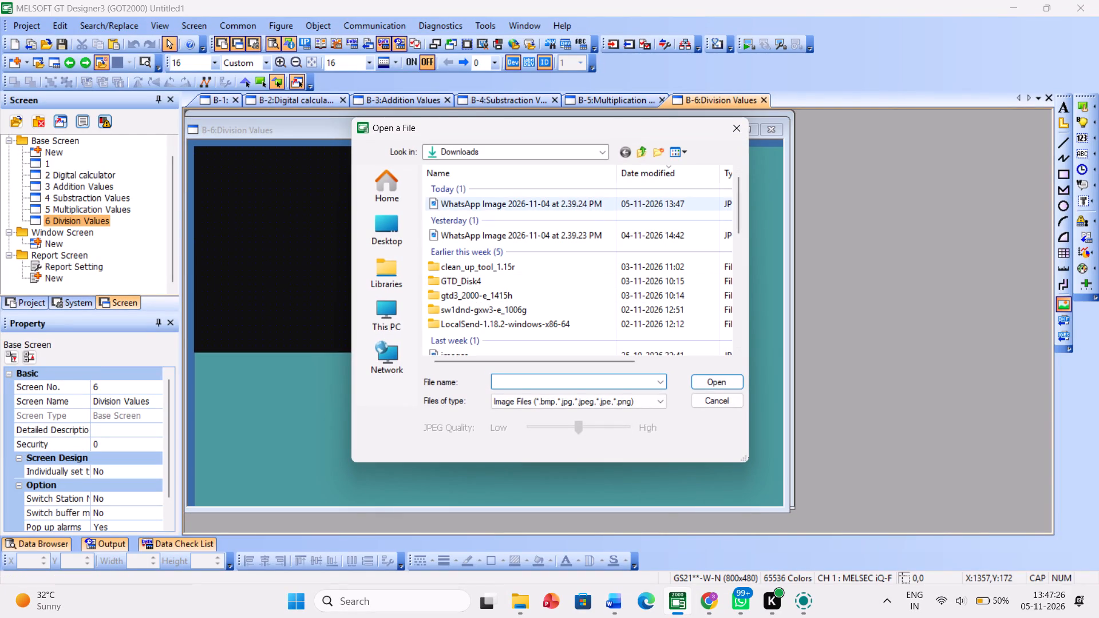
# Place the image WhatsApp Image 2026-11-04 at 2.39.24 PM at the origin of the Division Values screen and enlarge it to about 1361 × 817.
pyautogui.click(522, 201)
pyautogui.click(722, 379)
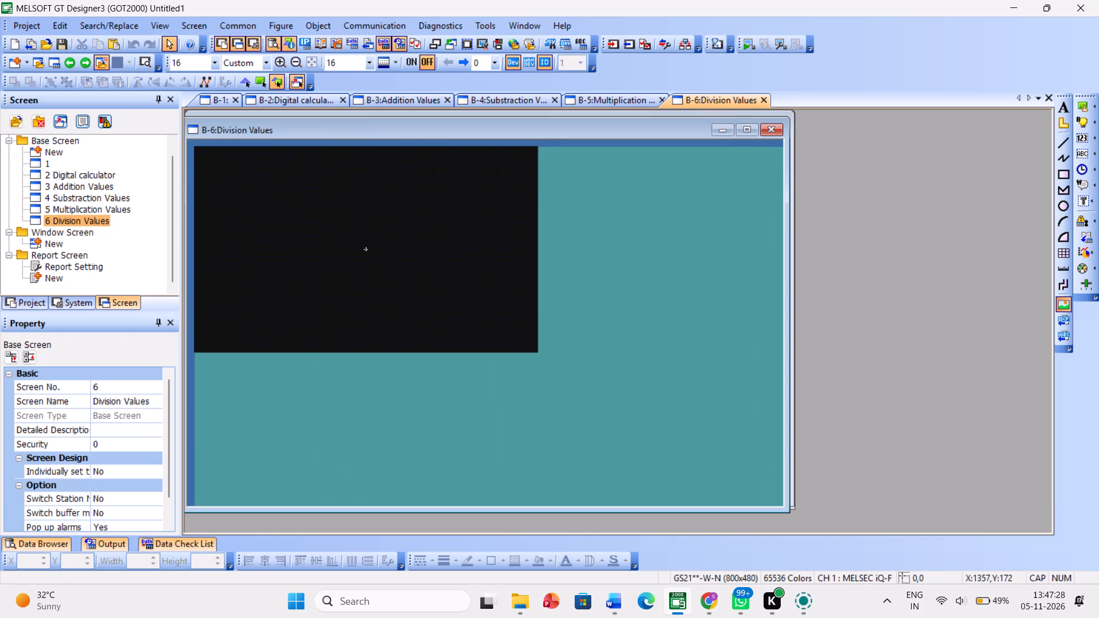
pyautogui.click(196, 148)
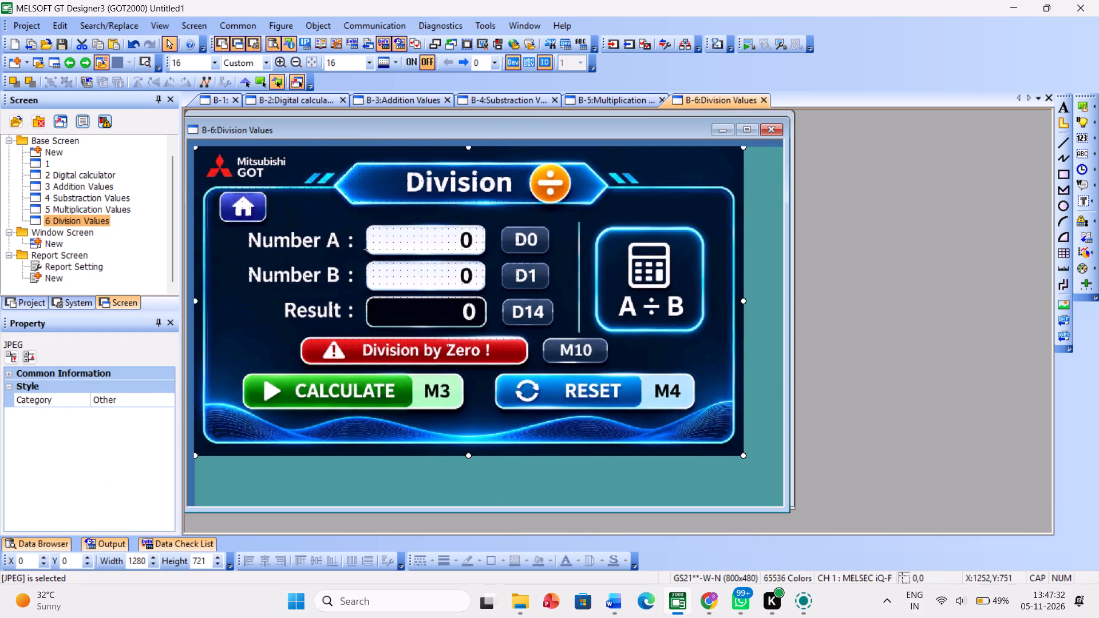
pyautogui.moveTo(742, 457); pyautogui.dragTo(757, 473)
pyautogui.moveTo(757, 473); pyautogui.dragTo(778, 497)
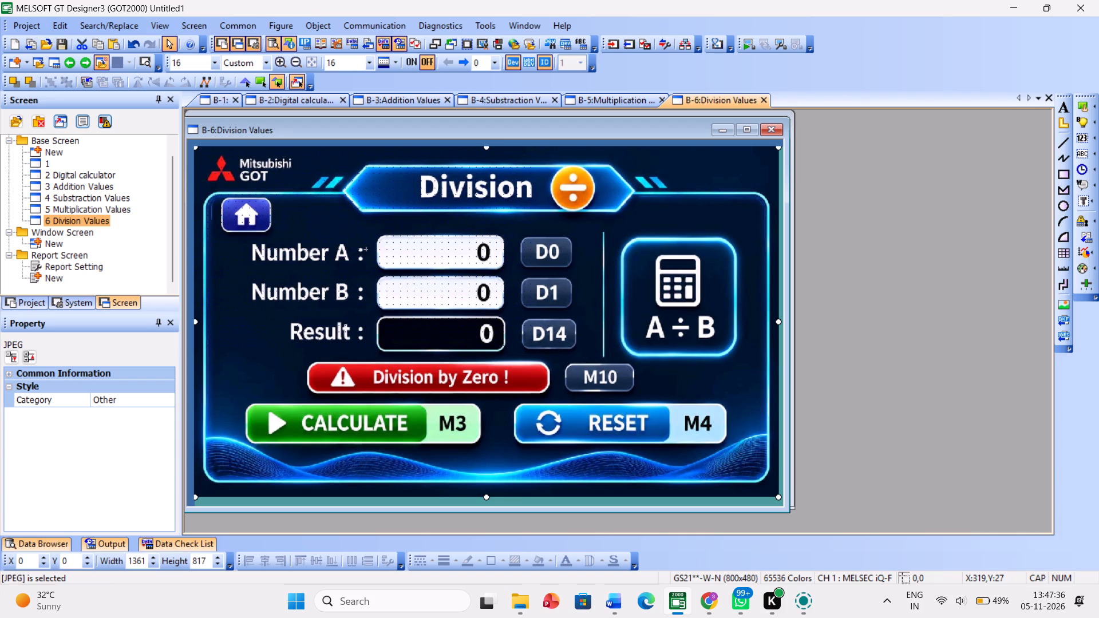
# Draw a switch over the Number A field of the Division screen, at X 416, Y 208, about 305 × 81 in size.
pyautogui.click(319, 22)
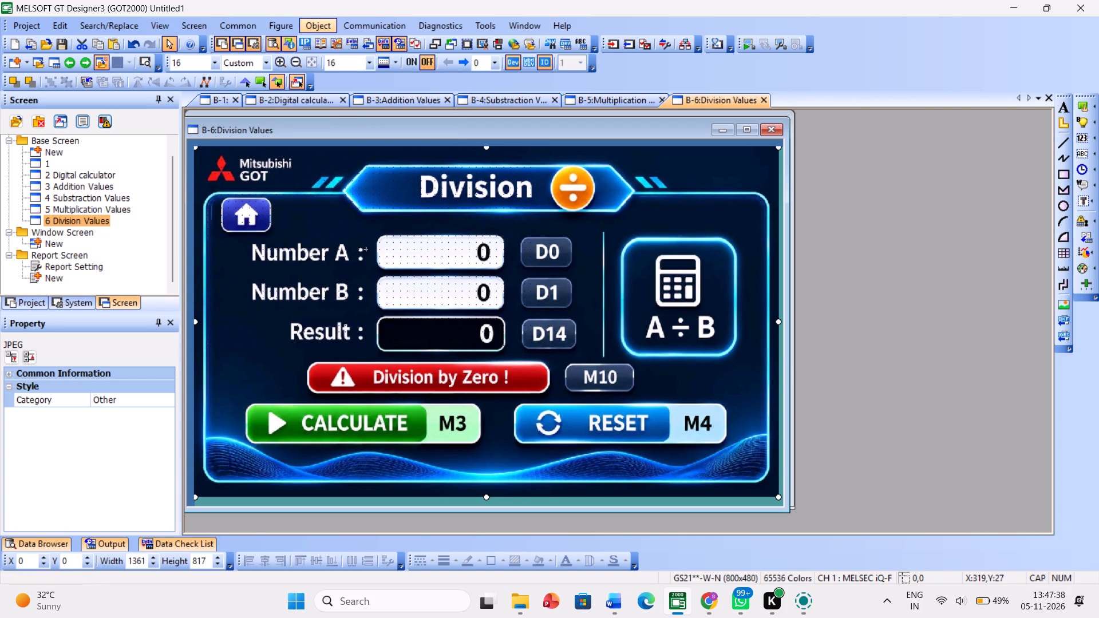
pyautogui.moveTo(346, 50); pyautogui.dragTo(349, 59)
pyautogui.click(349, 59)
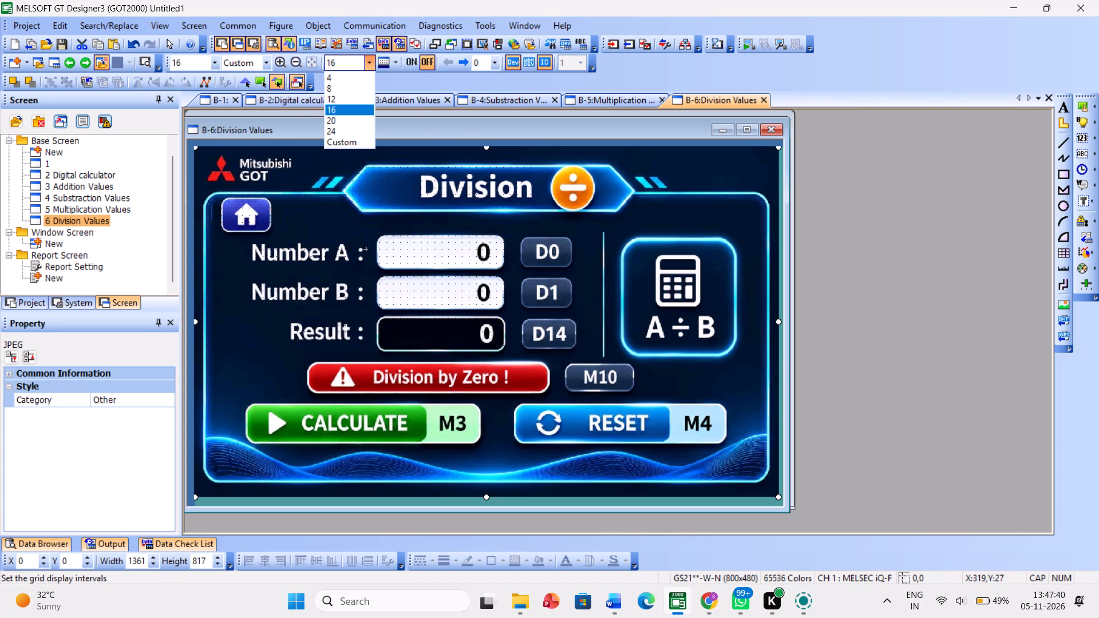
pyautogui.click(311, 22)
pyautogui.click(333, 57)
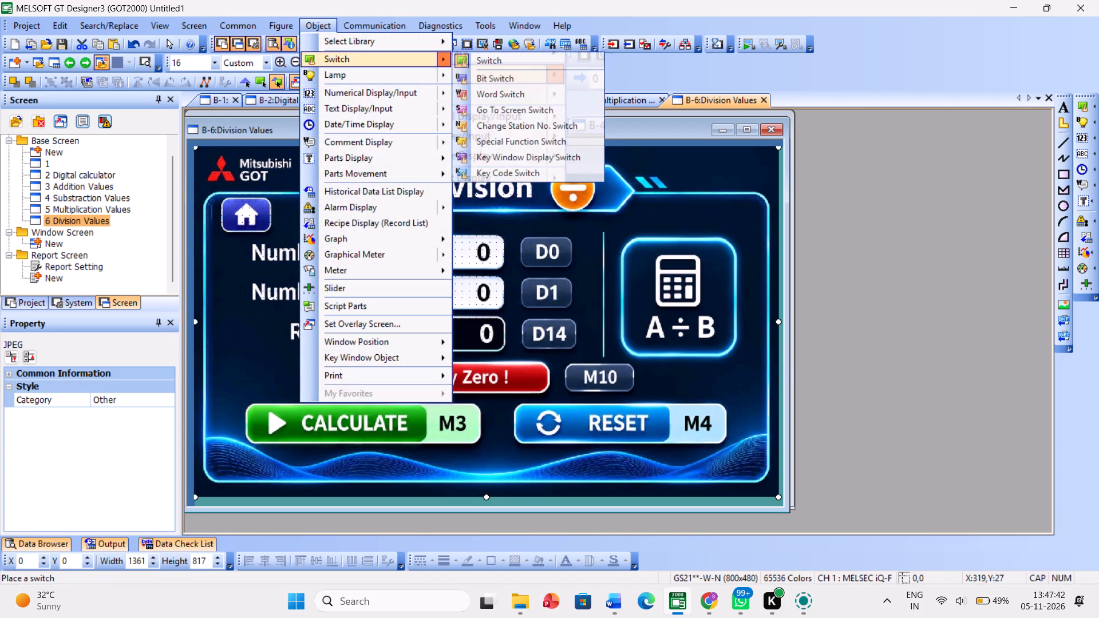
pyautogui.click(320, 25)
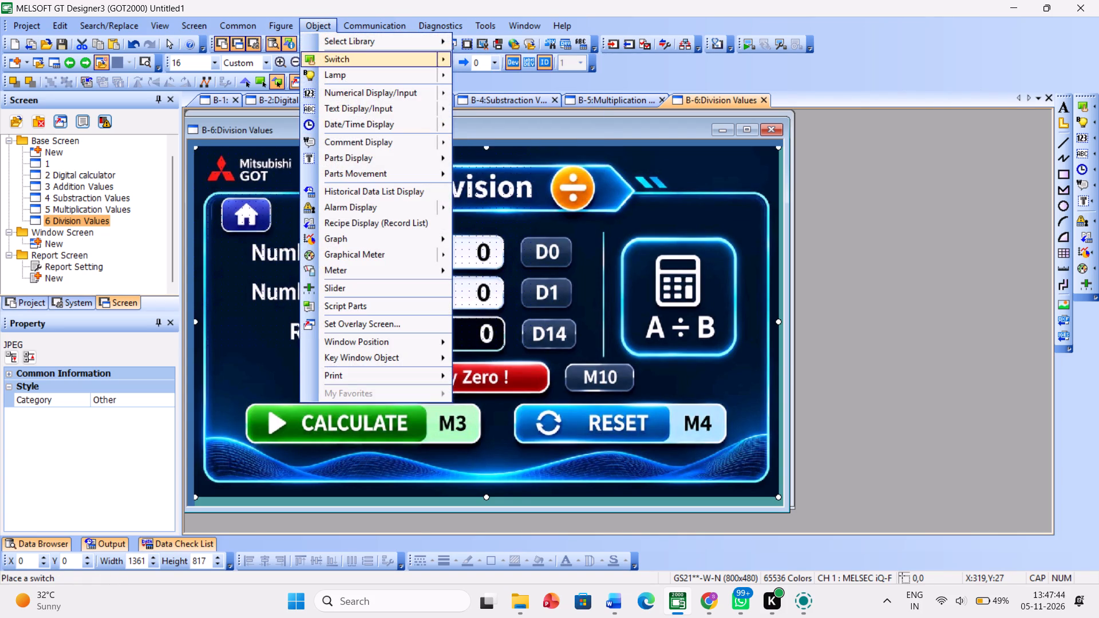
pyautogui.click(482, 58)
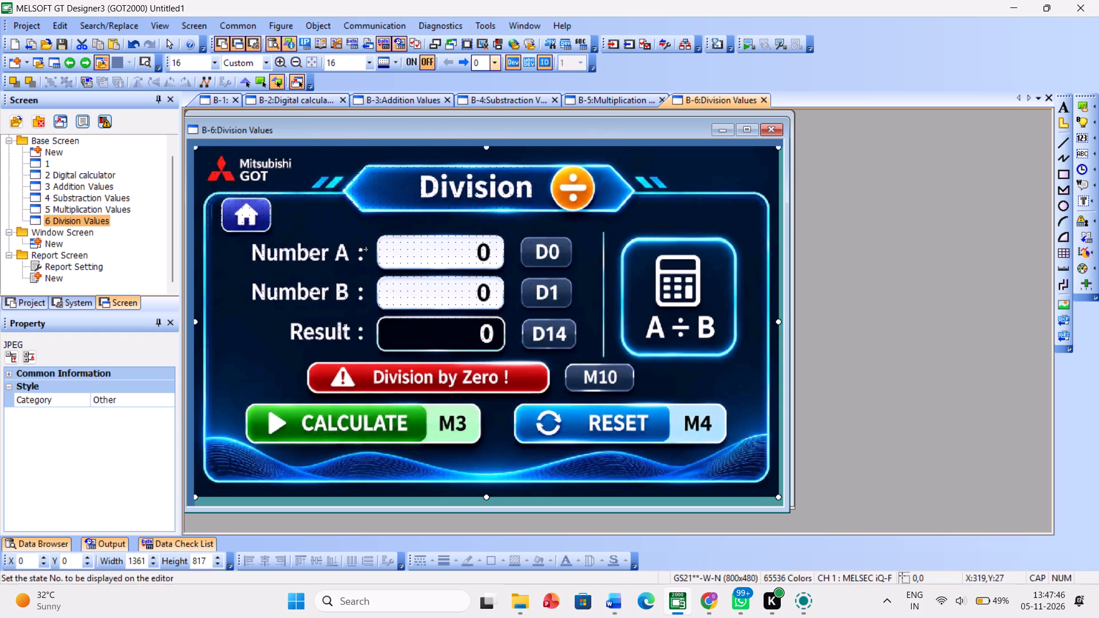
pyautogui.moveTo(374, 235); pyautogui.dragTo(499, 270)
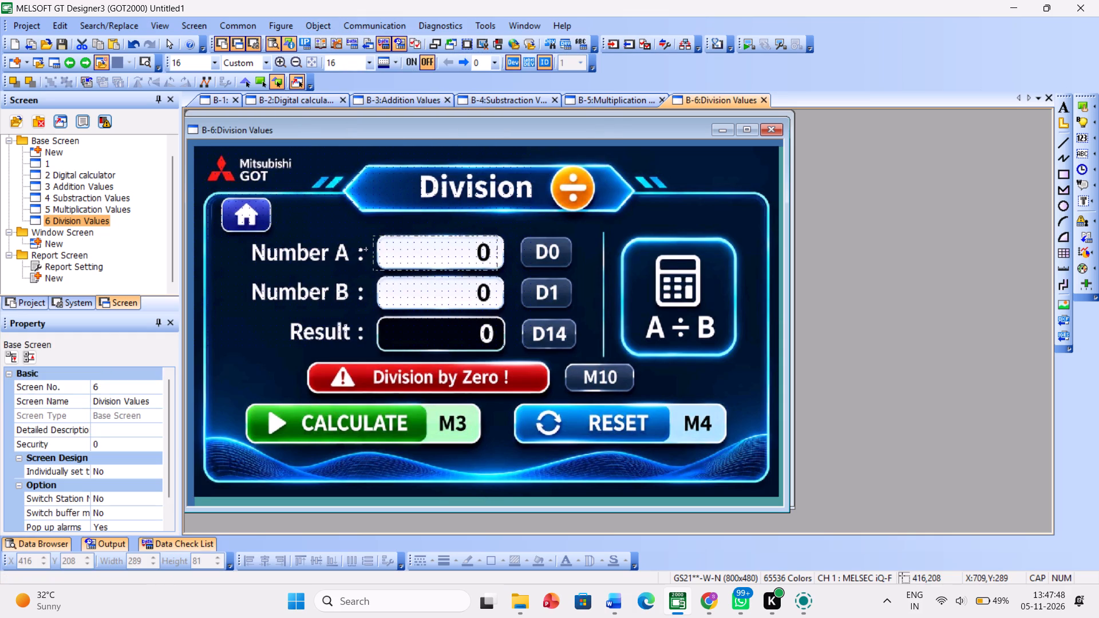
pyautogui.moveTo(499, 270); pyautogui.dragTo(505, 268)
# Duplicate the Number A switch and place the copy over the Number B field, at about X 416, Y 304.
pyautogui.rightClick(462, 264)
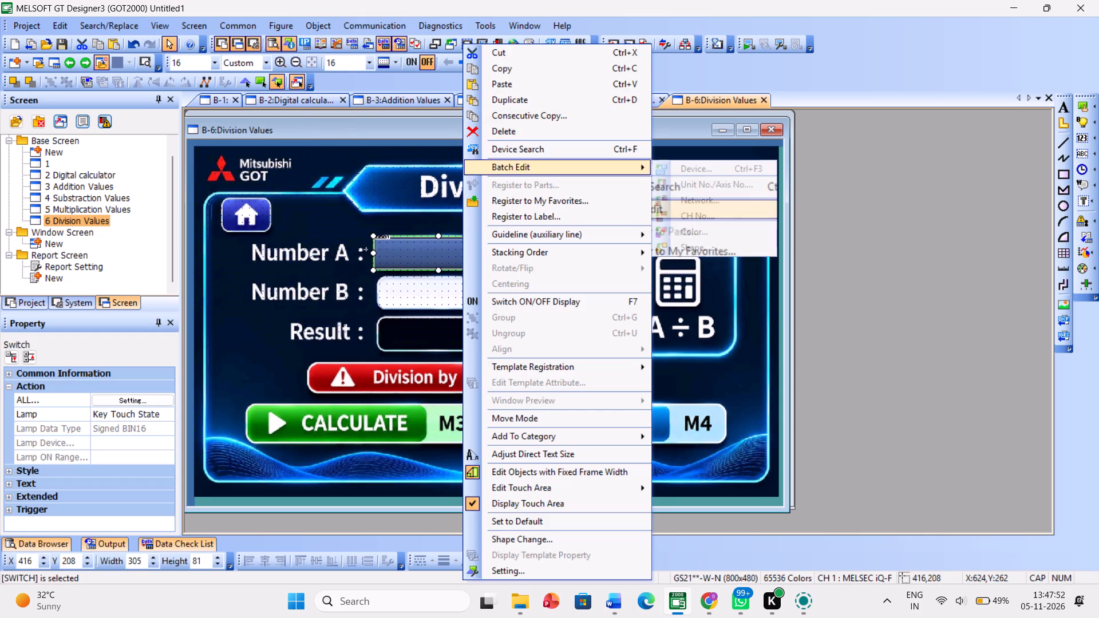
pyautogui.click(551, 97)
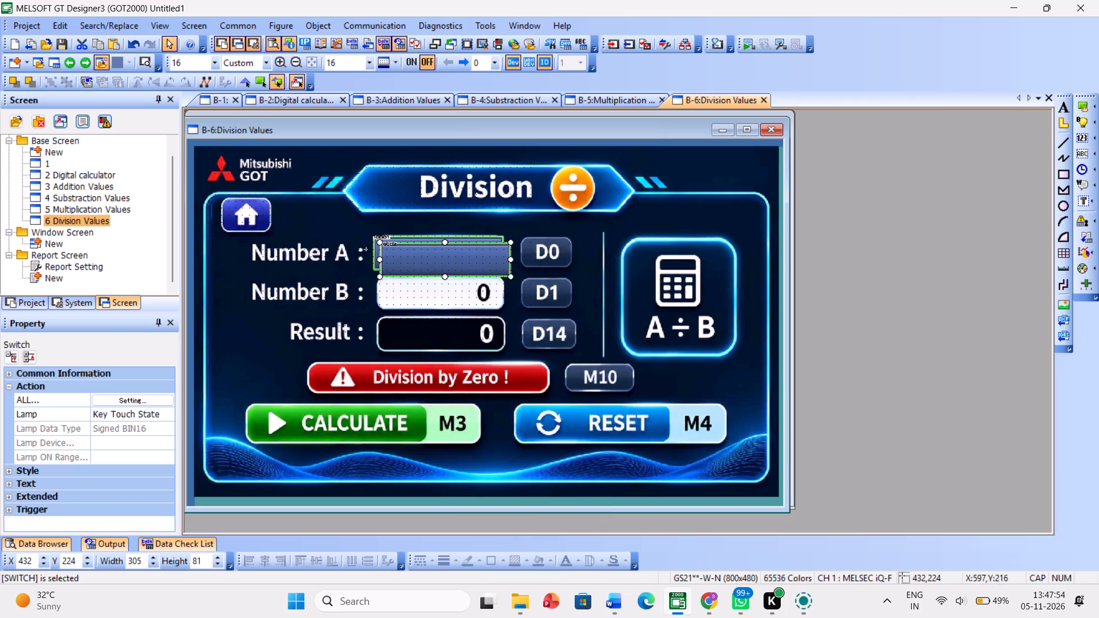
pyautogui.moveTo(446, 259); pyautogui.dragTo(445, 292)
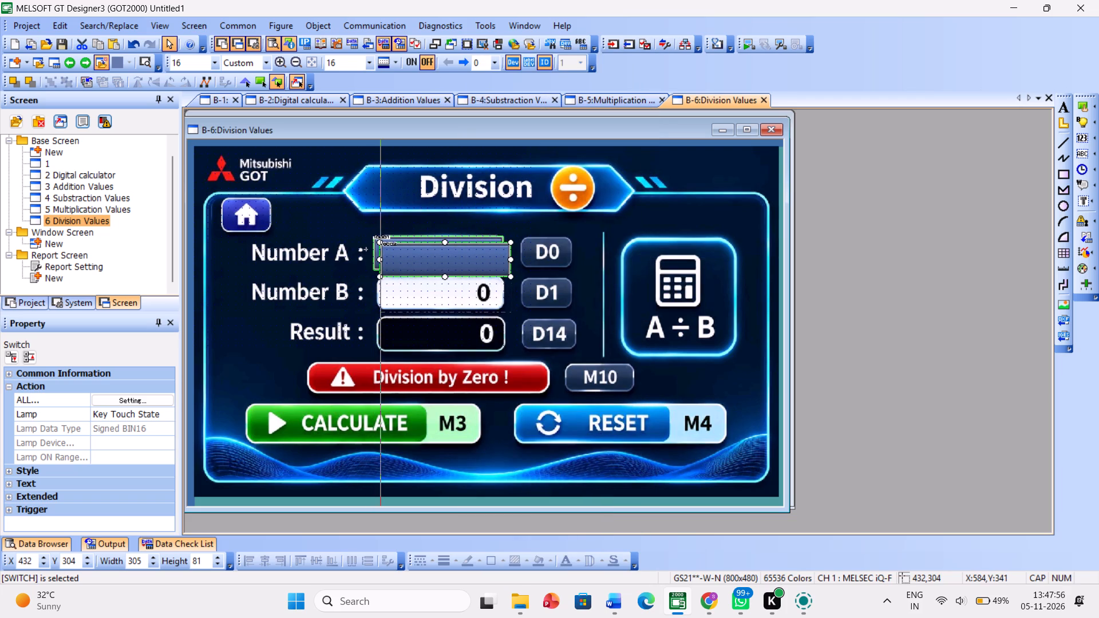
pyautogui.moveTo(445, 292); pyautogui.dragTo(444, 290)
pyautogui.click(443, 291)
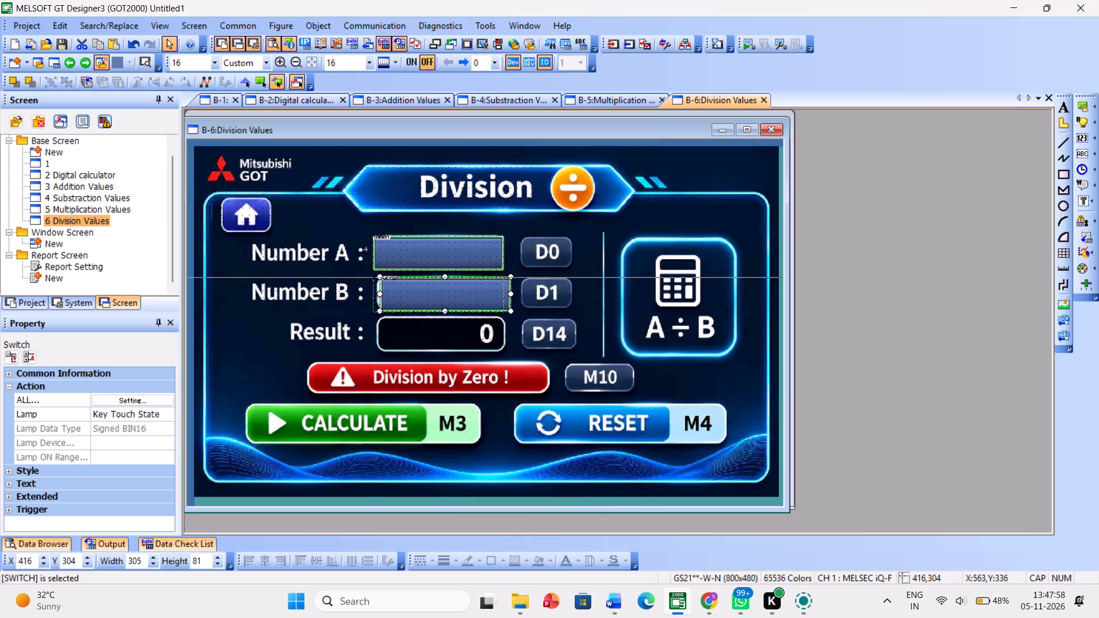
# Duplicate the Number B switch so the copy covers the Result field, at about X 416, Y 400.
pyautogui.rightClick(436, 296)
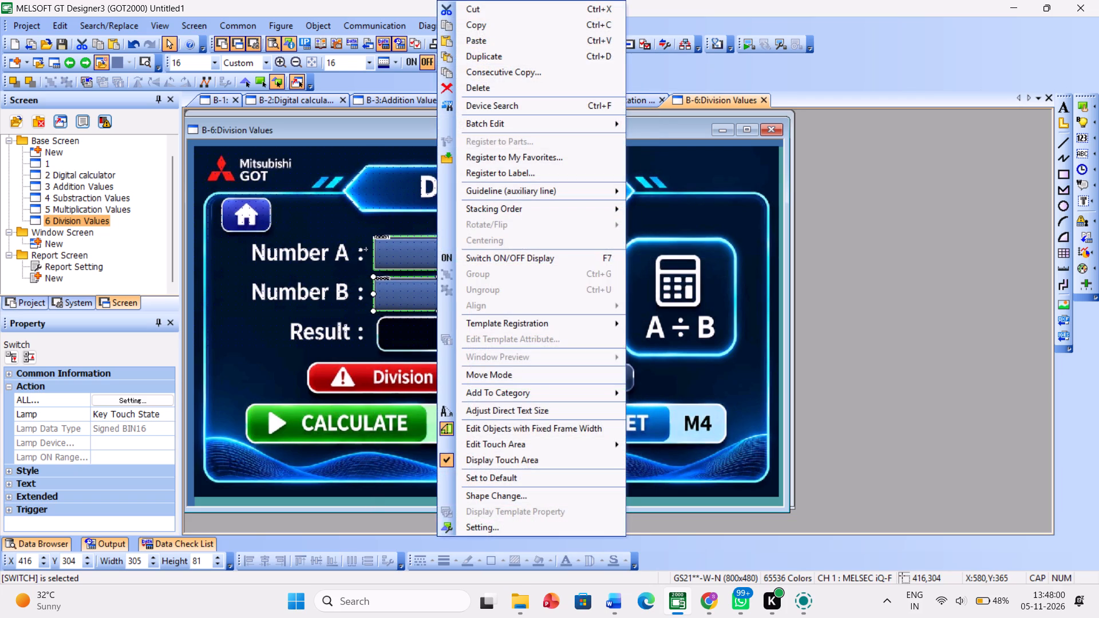
pyautogui.click(497, 60)
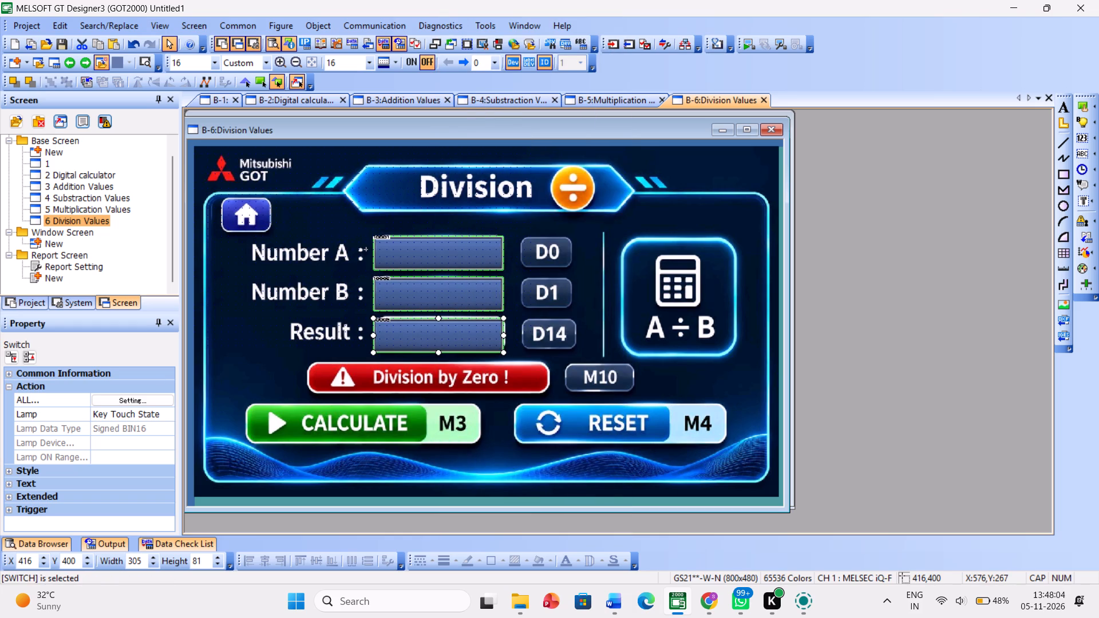
# Capture a screenshot of the B-6 Division Values screen window, including its title bar and the three new switches.
pyautogui.press('Print')
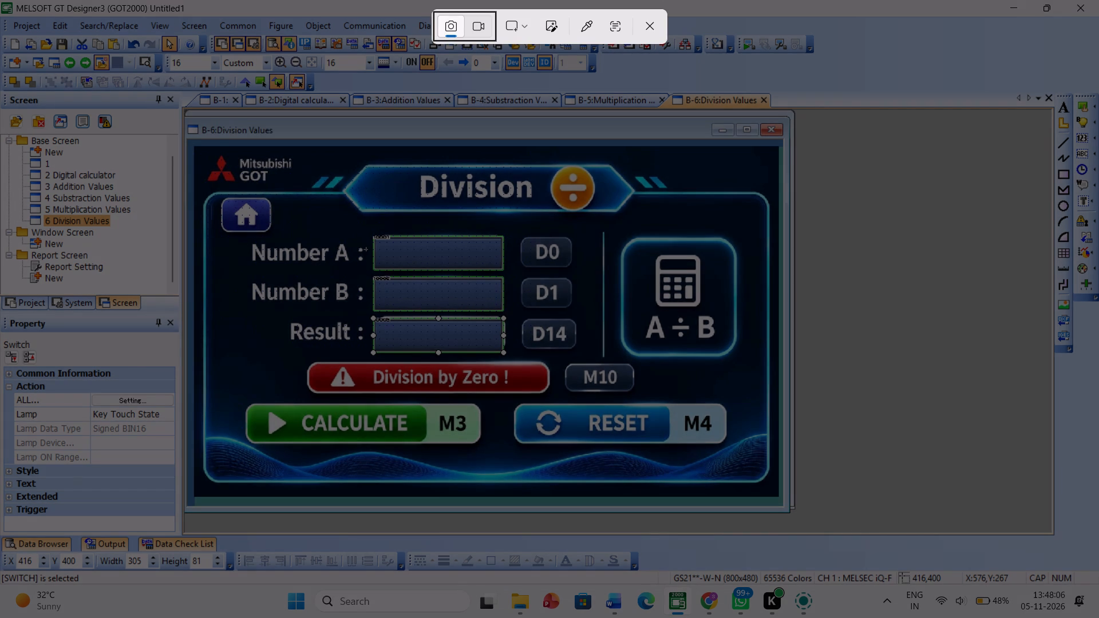
pyautogui.moveTo(180, 116); pyautogui.dragTo(787, 457)
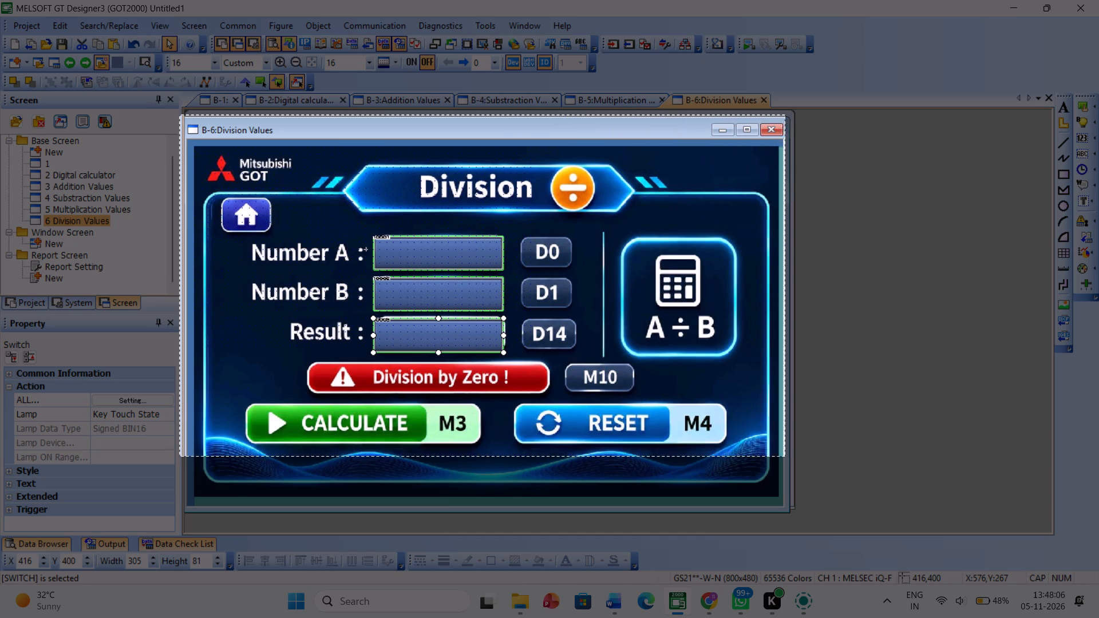
pyautogui.moveTo(787, 457); pyautogui.dragTo(783, 509)
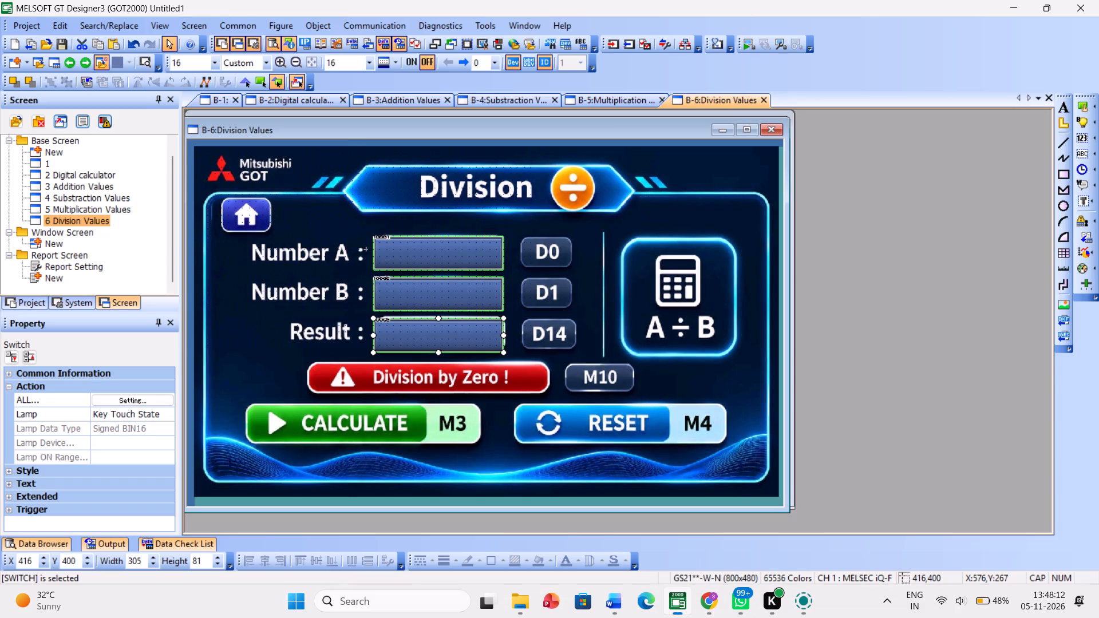
pyautogui.click(620, 593)
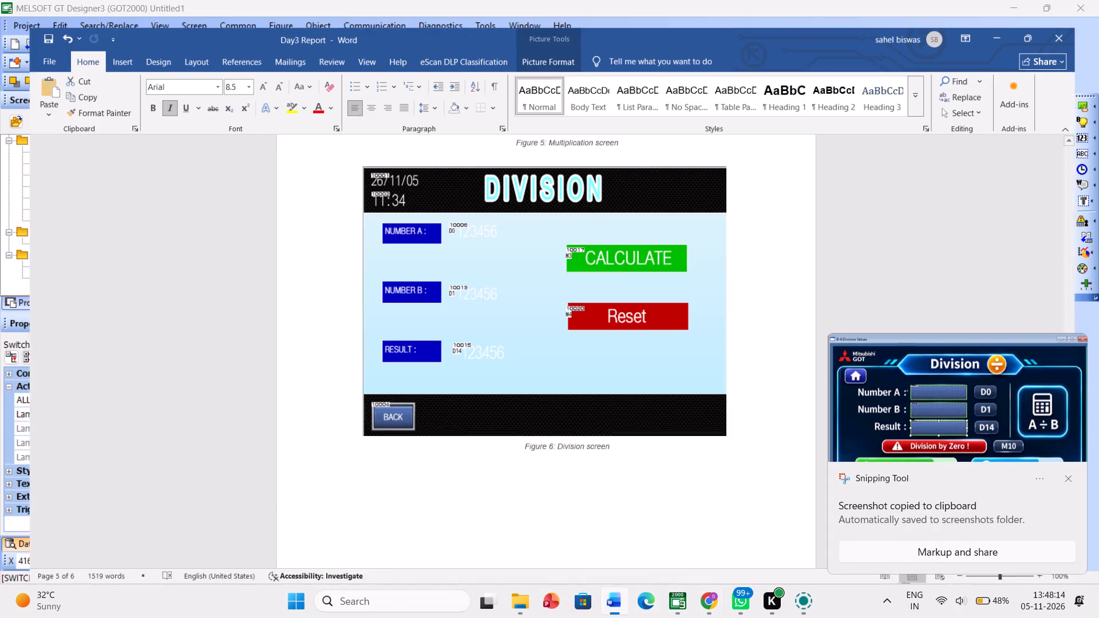
pyautogui.rightClick(556, 331)
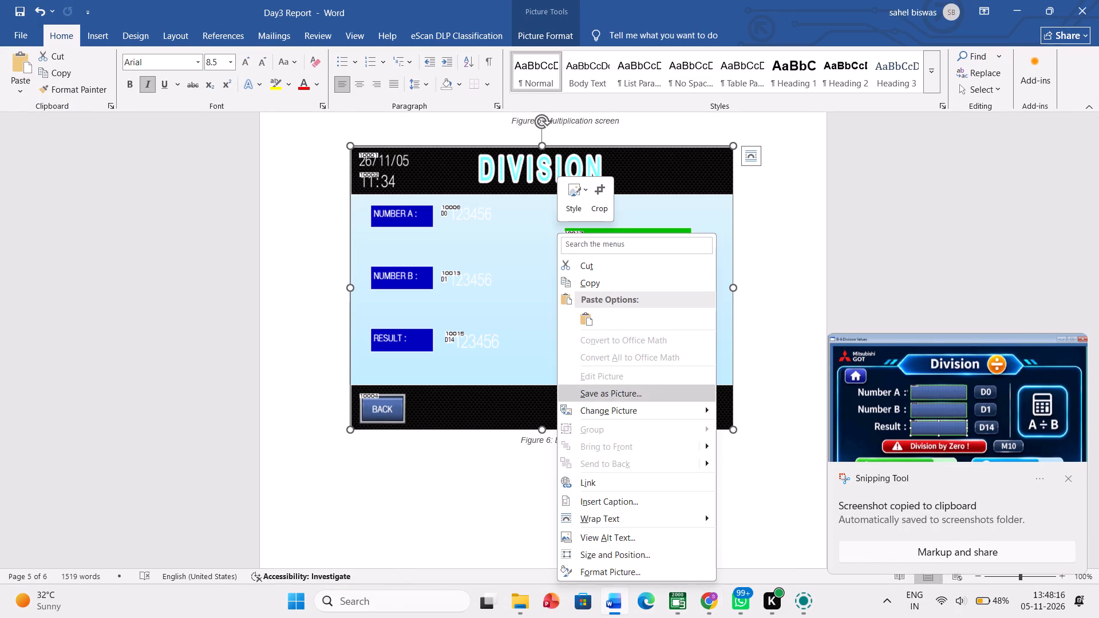
pyautogui.click(619, 415)
pyautogui.click(730, 407)
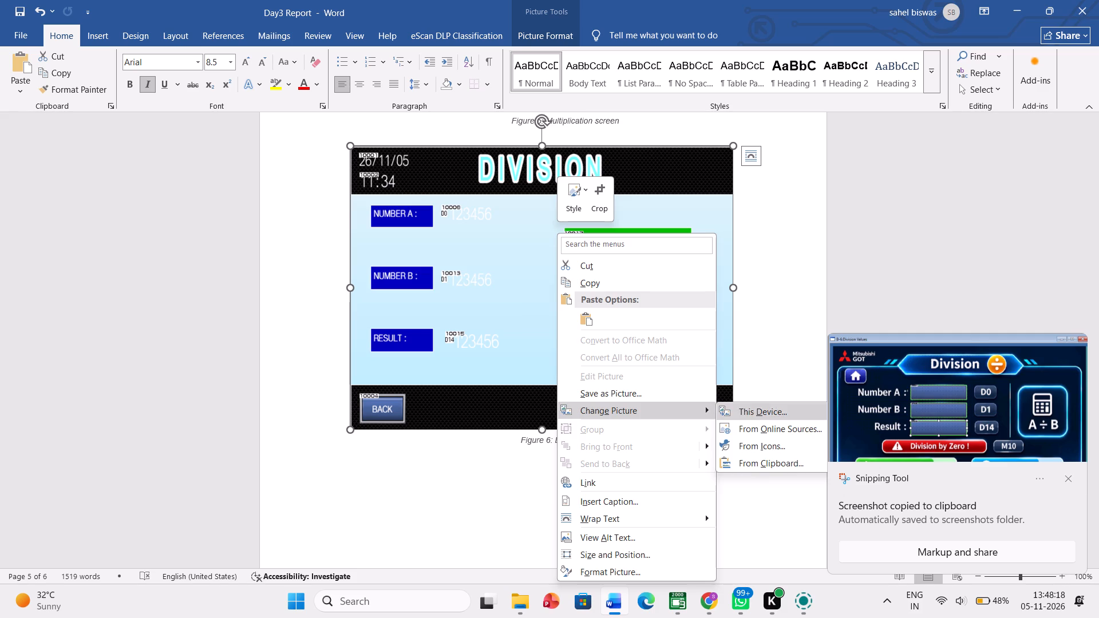
pyautogui.scroll(-11, 401, 192)
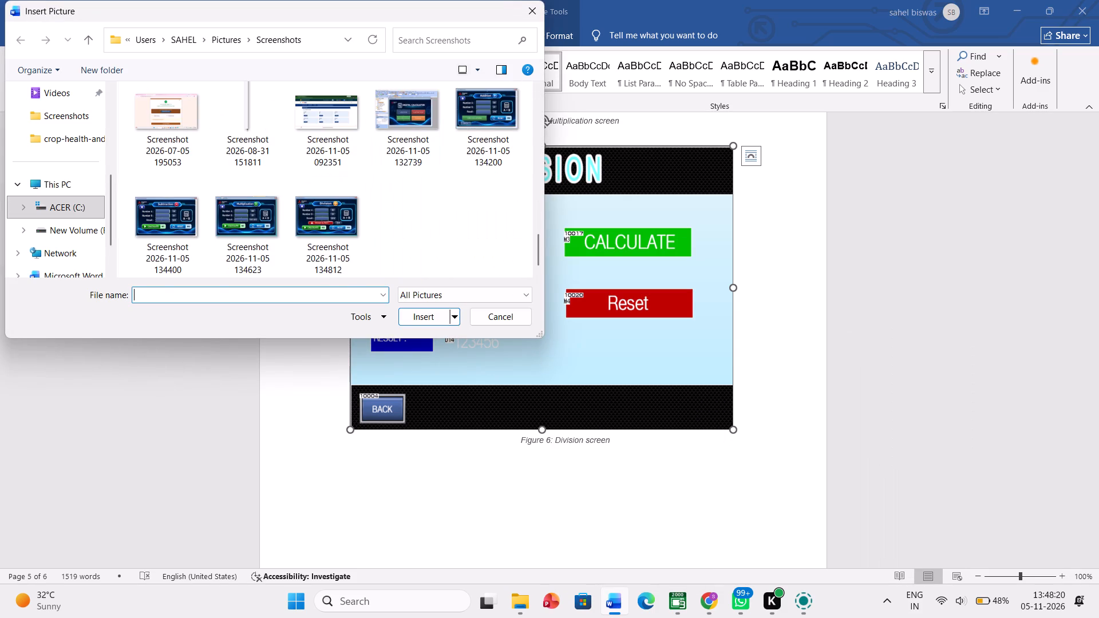
pyautogui.click(312, 225)
pyautogui.click(415, 315)
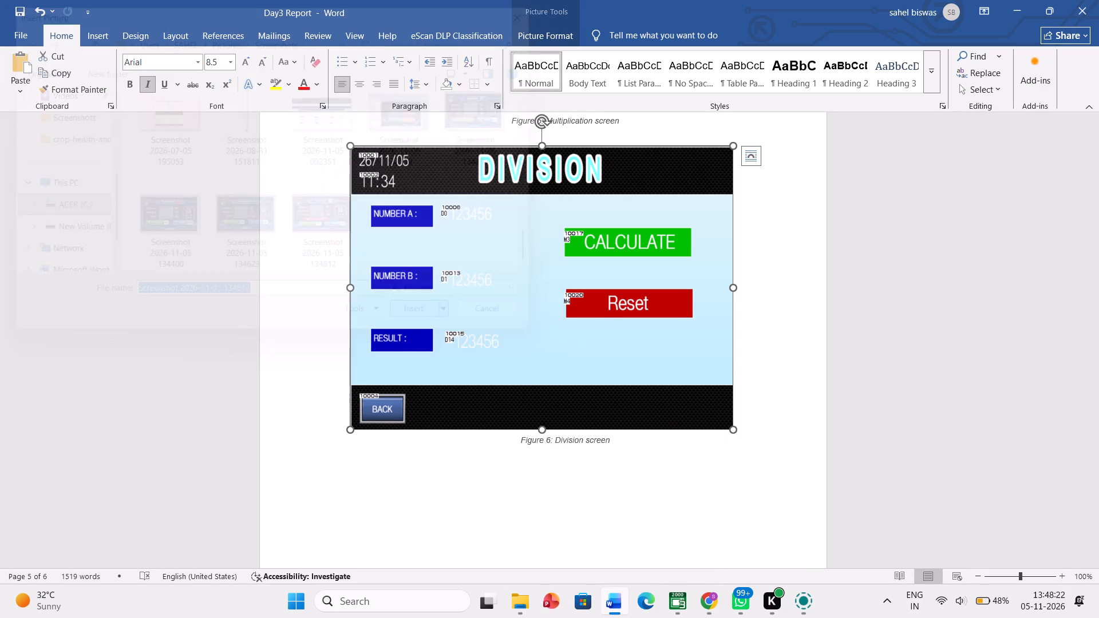
# Look through the report from the Conclusion back to the first page, checking the replaced screen figures.
pyautogui.scroll(-10, 576, 418)
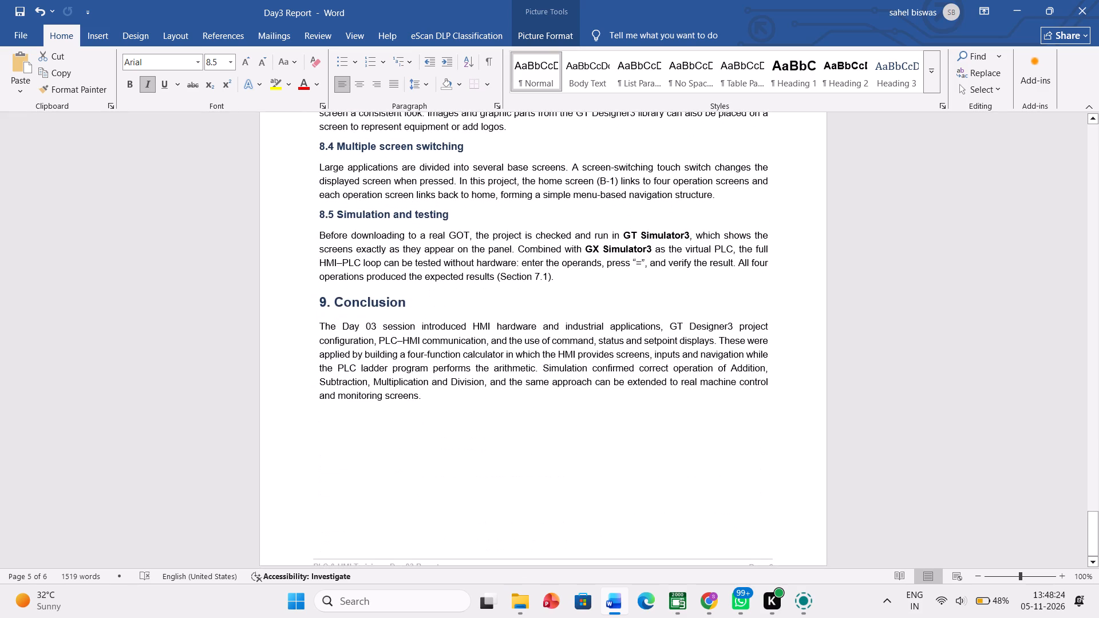
pyautogui.scroll(-6, 576, 418)
pyautogui.scroll(10, 576, 418)
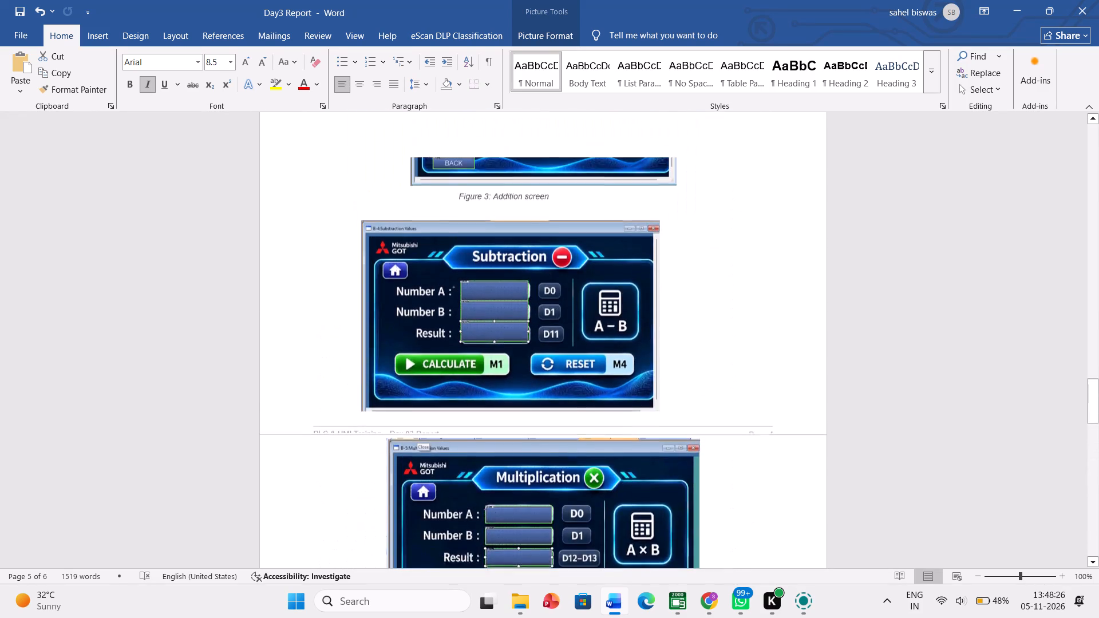
pyautogui.scroll(5, 576, 418)
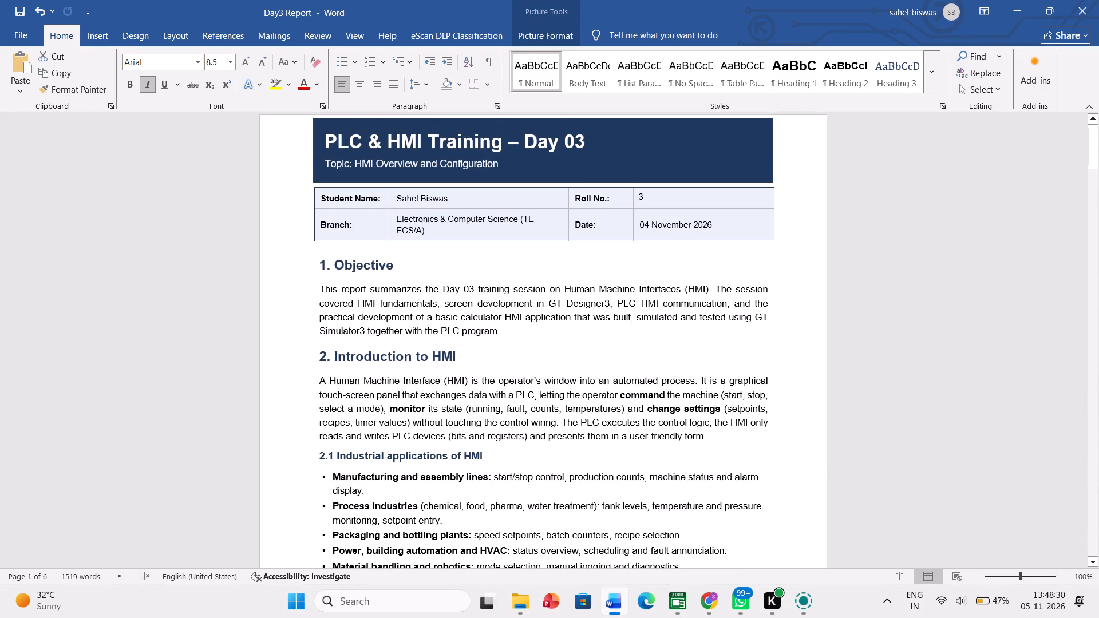
# Save the updated Day3 Report document.
pyautogui.click(6, 35)
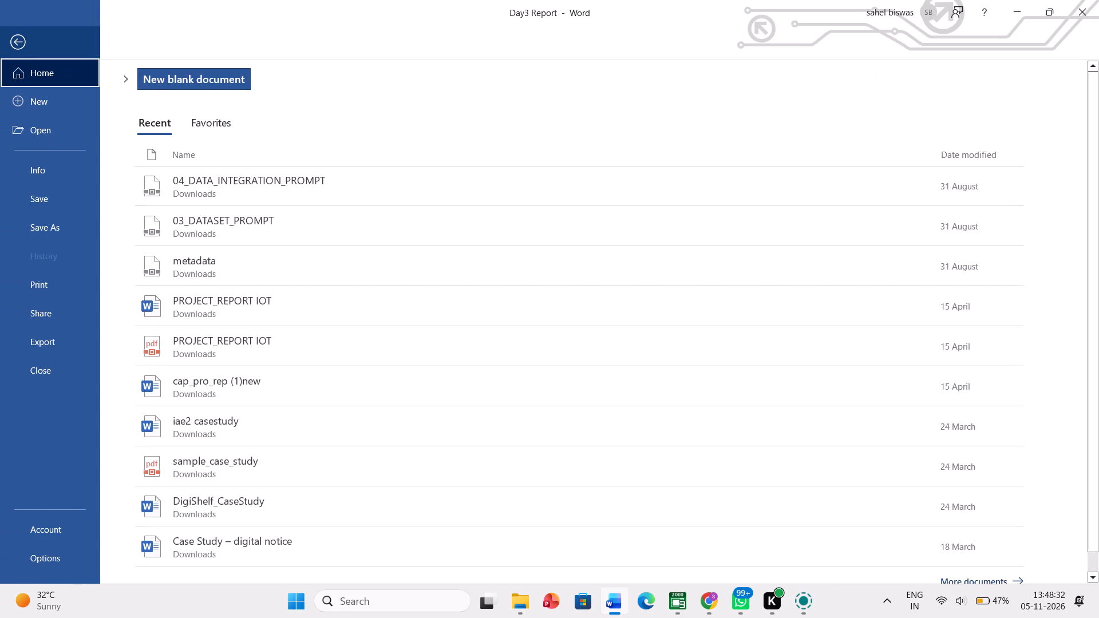
pyautogui.click(17, 43)
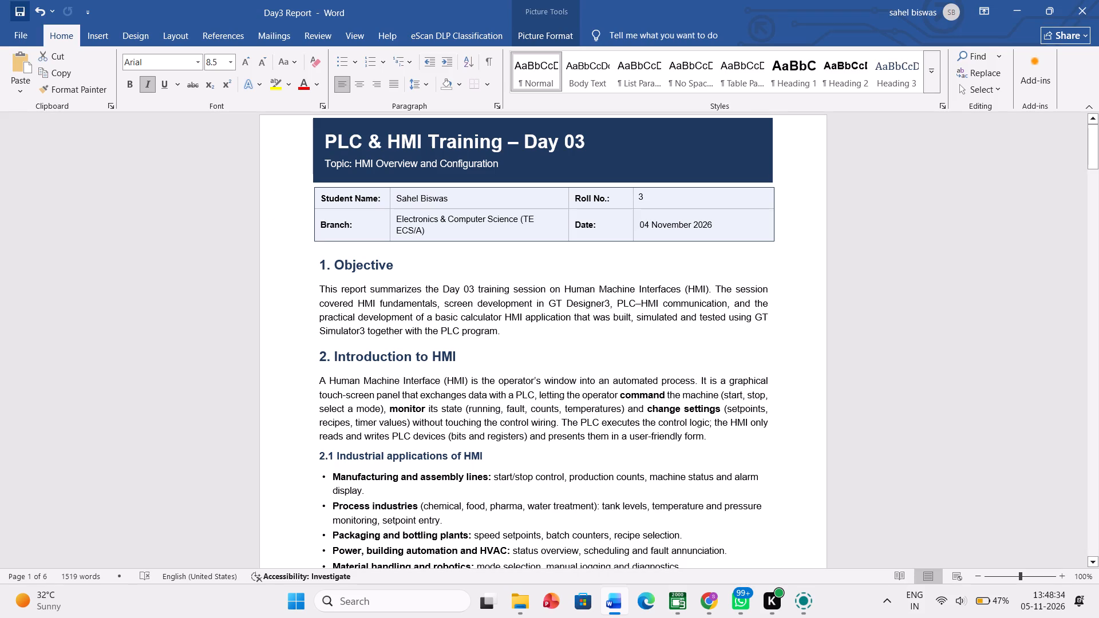
pyautogui.click(12, 5)
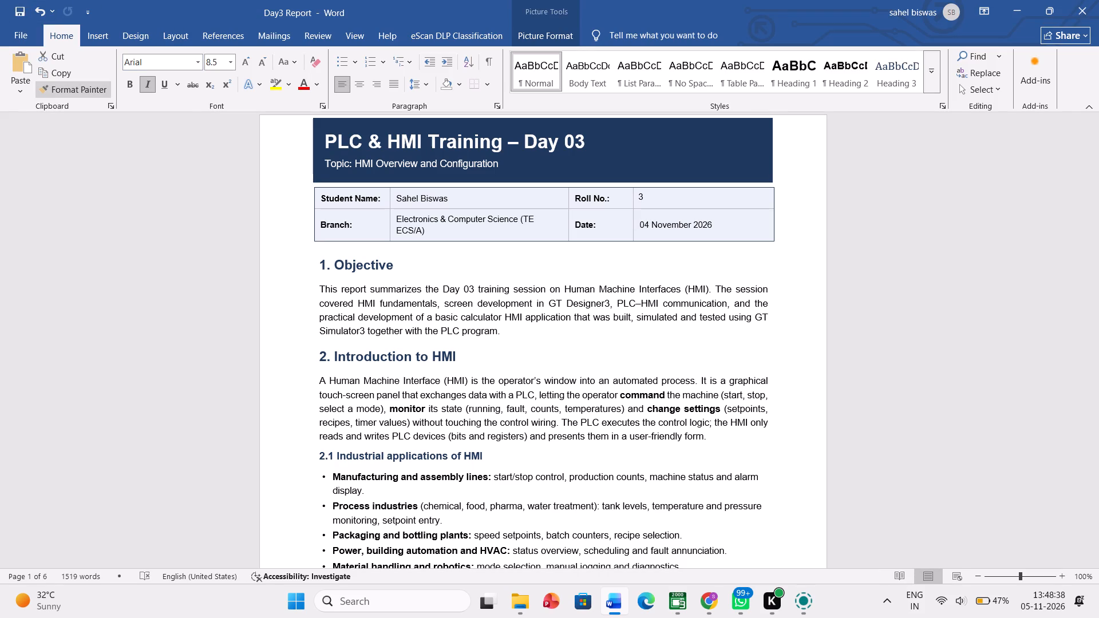
pyautogui.hotkey('ctrl', 's')
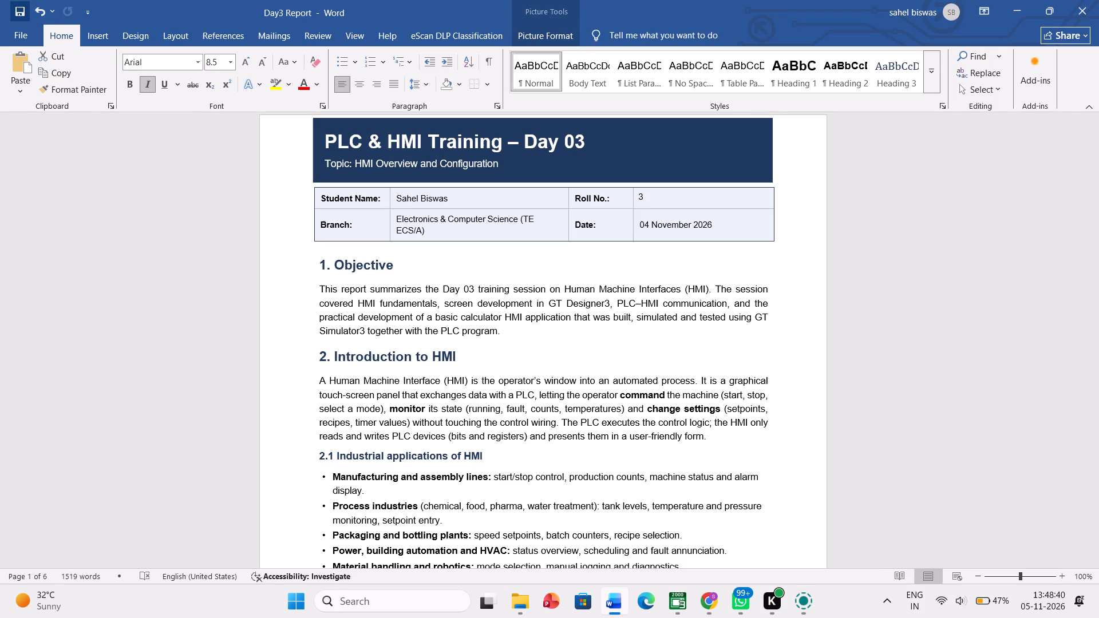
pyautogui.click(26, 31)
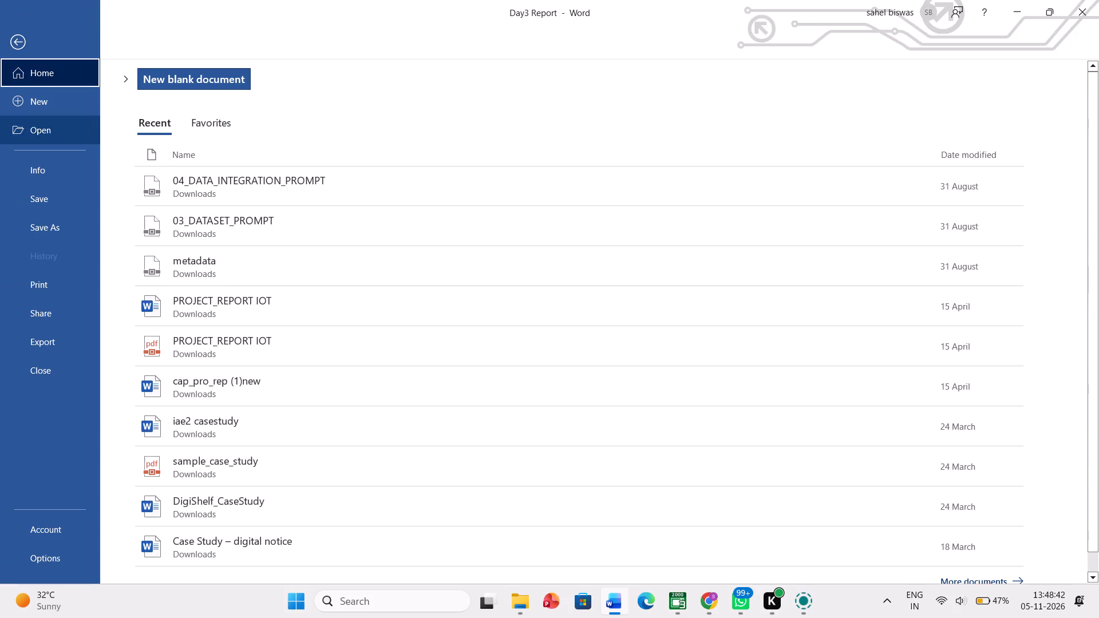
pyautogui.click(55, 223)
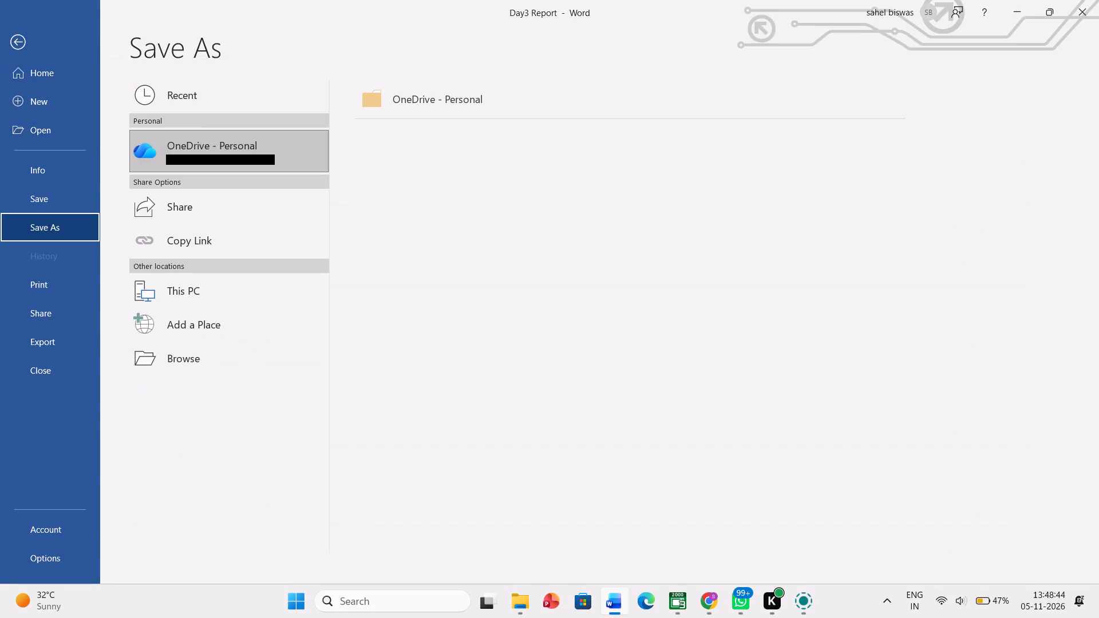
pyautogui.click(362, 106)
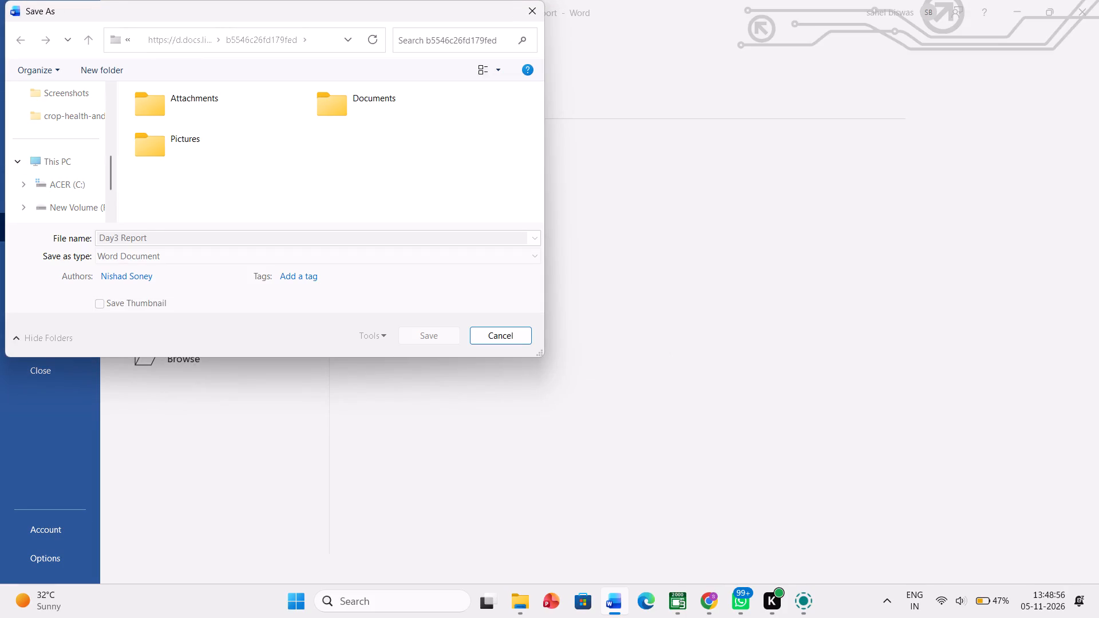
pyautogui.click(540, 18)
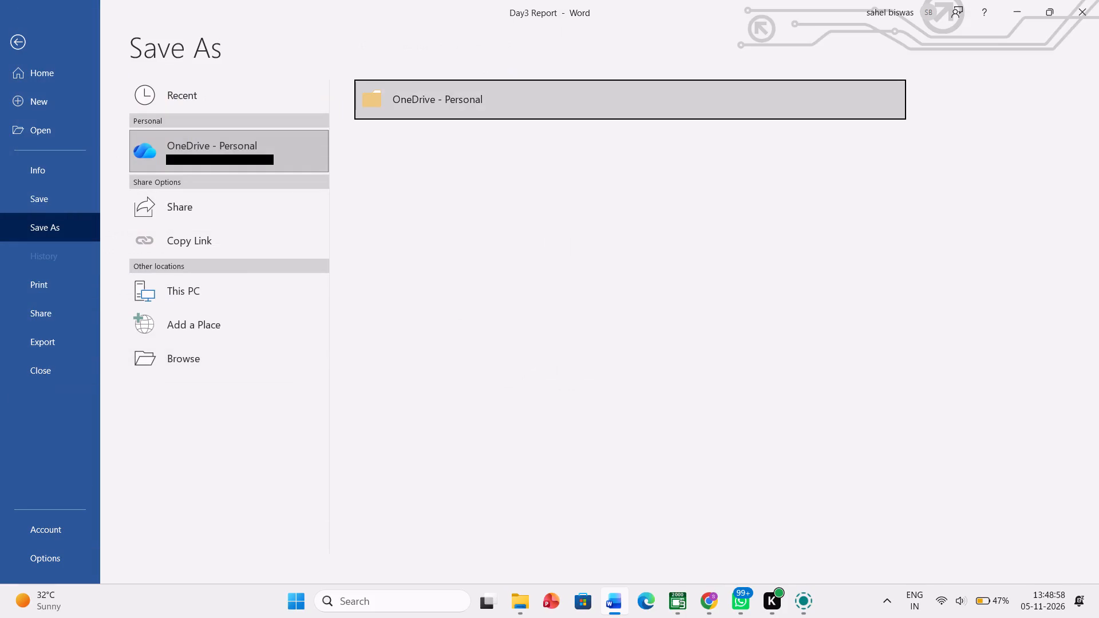
# Return from the Save As page to the Day3 Report document and save it again.
pyautogui.click(46, 221)
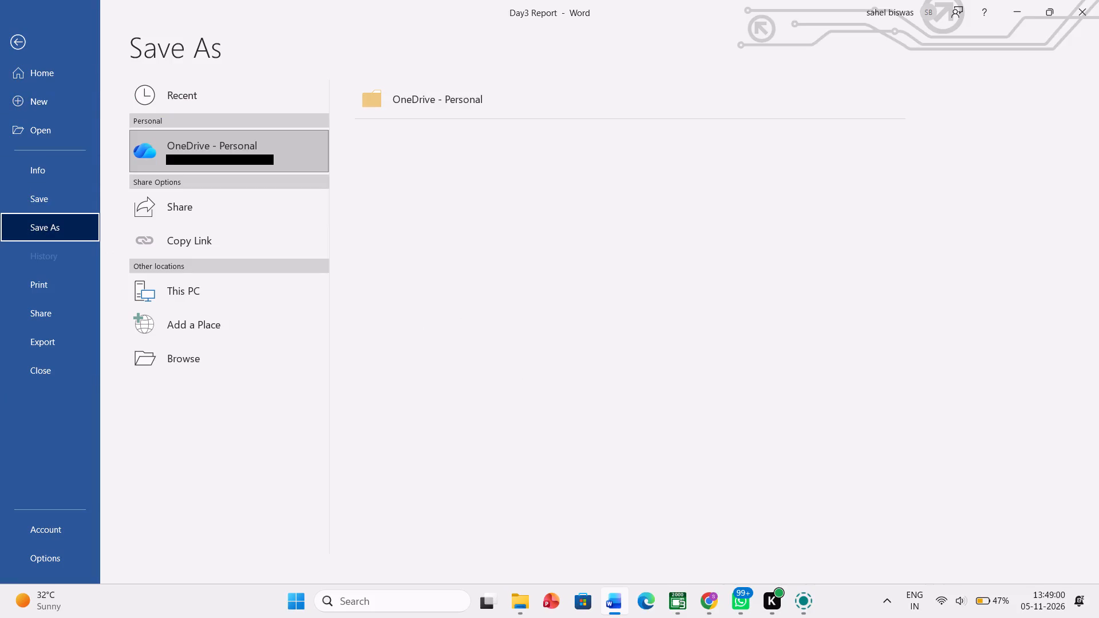
pyautogui.click(15, 51)
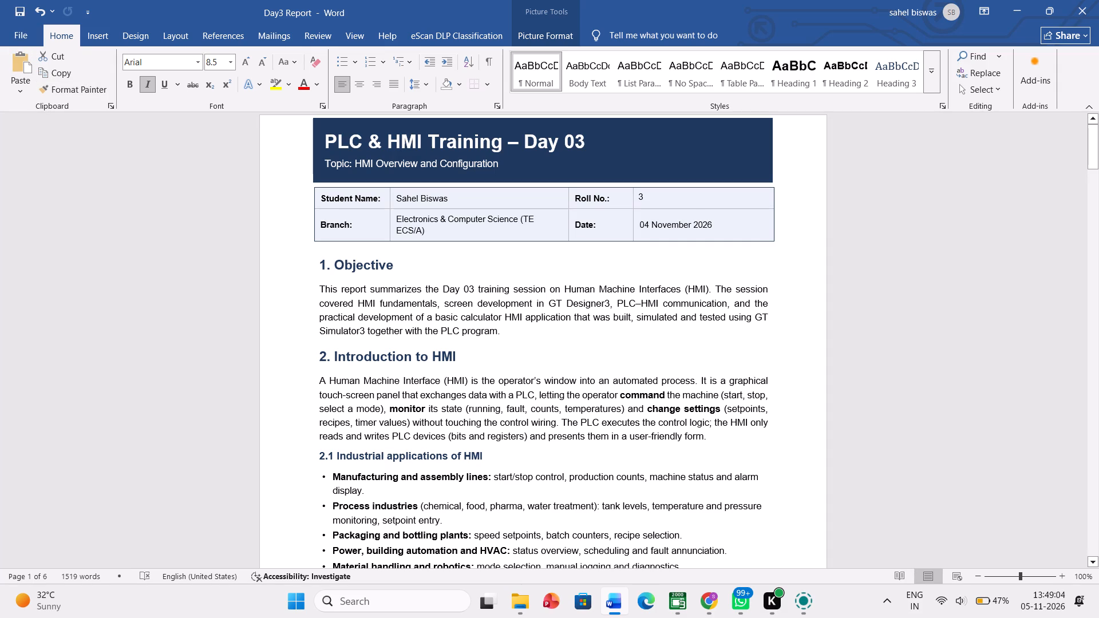
pyautogui.hotkey('ctrl', 's')
pyautogui.hotkey('ctrl', 's')
# Switch to File Explorer and check the Downloads folder for the report file.
pyautogui.click(517, 594)
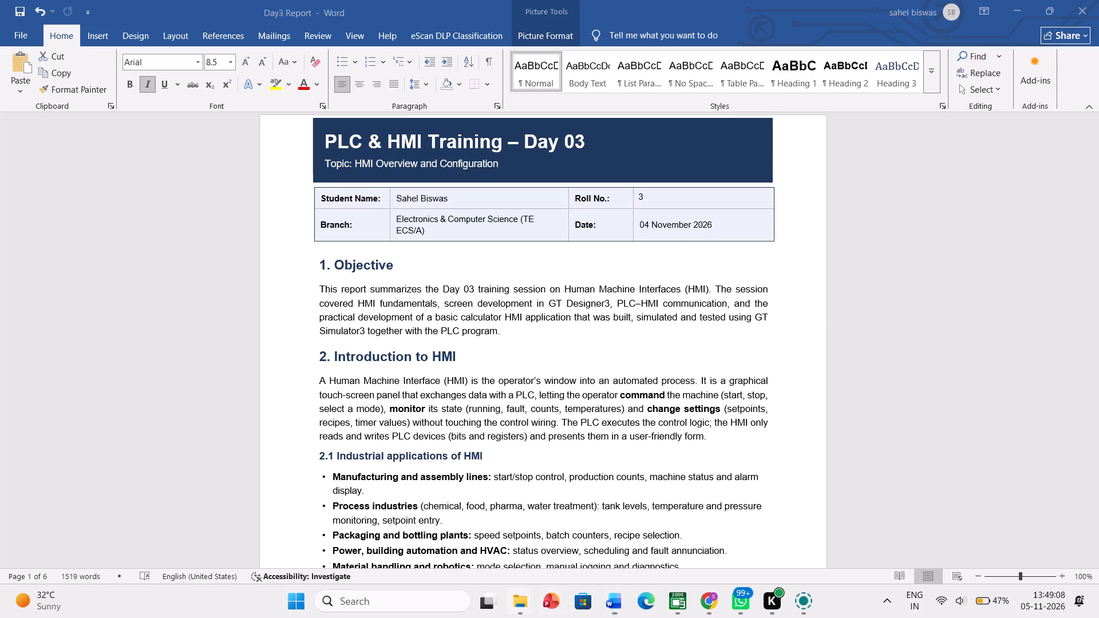
pyautogui.click(477, 517)
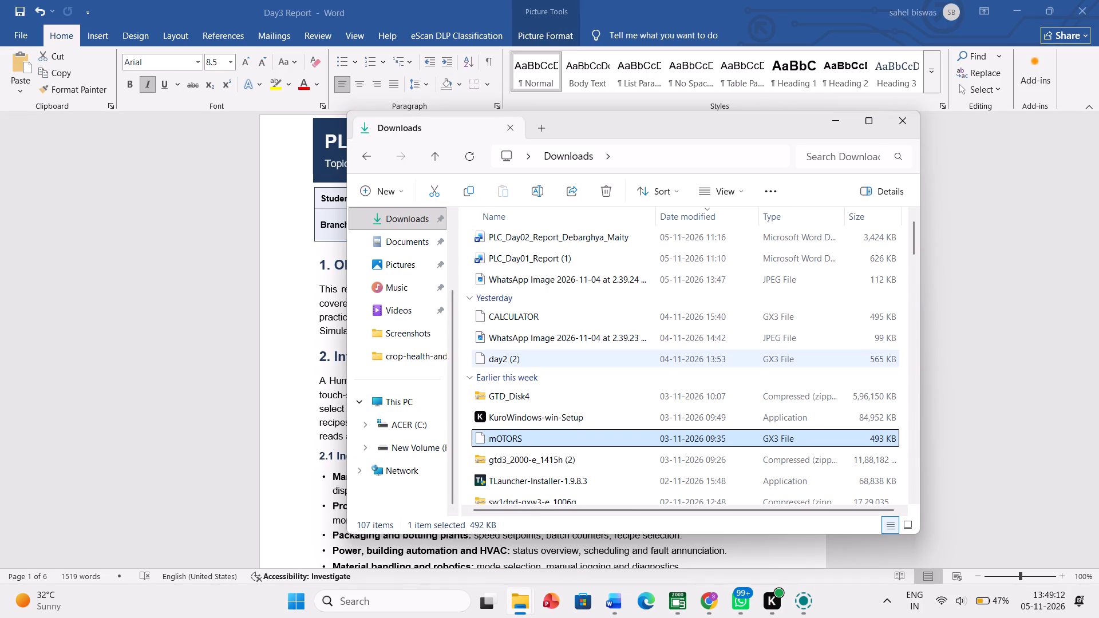
pyautogui.click(904, 117)
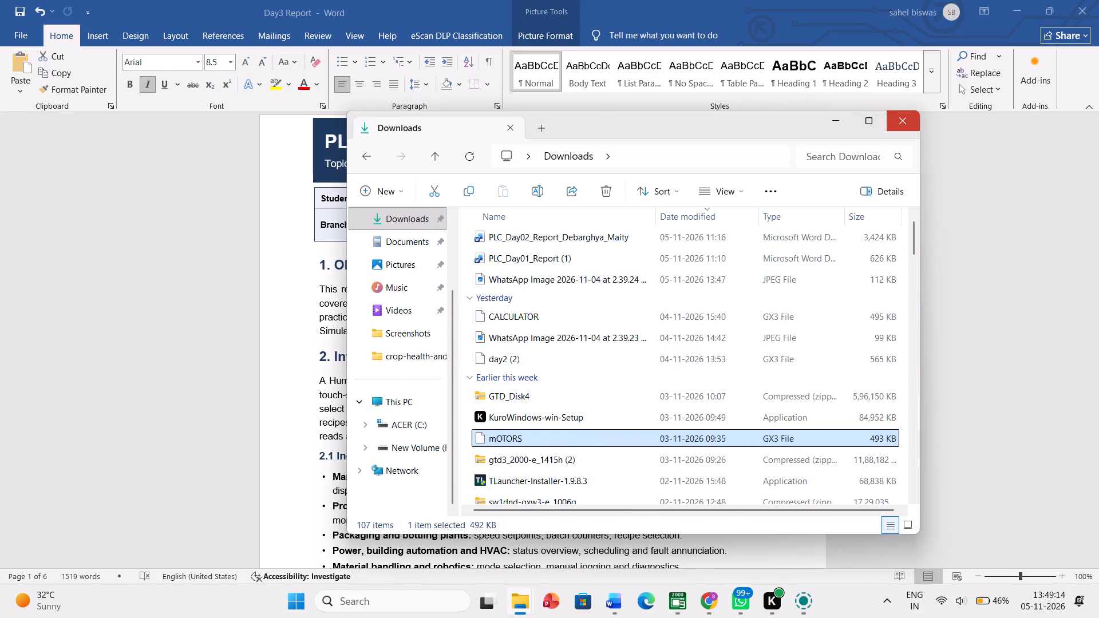
# Save a copy of the report in Word as a Word document named Day3 in the Downloads folder.
pyautogui.click(28, 31)
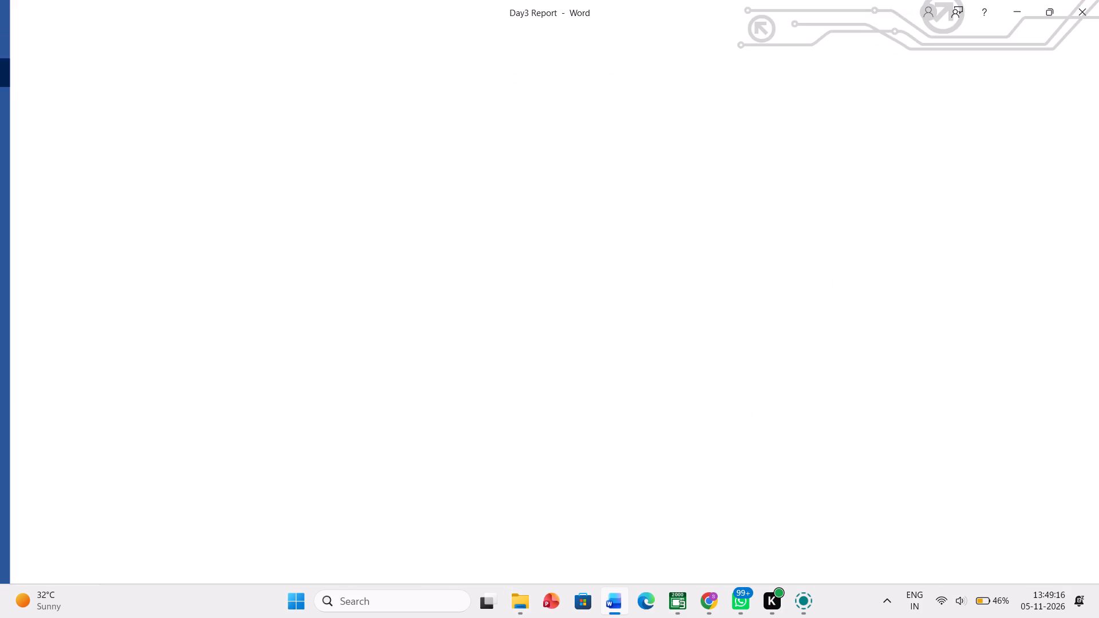
pyautogui.click(40, 235)
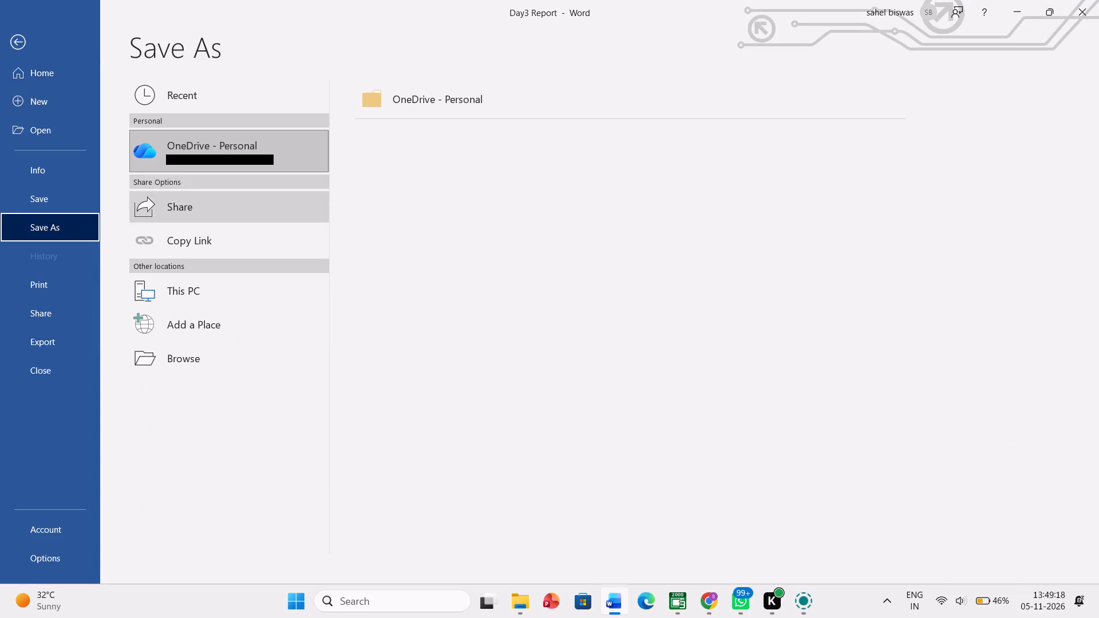
pyautogui.click(197, 160)
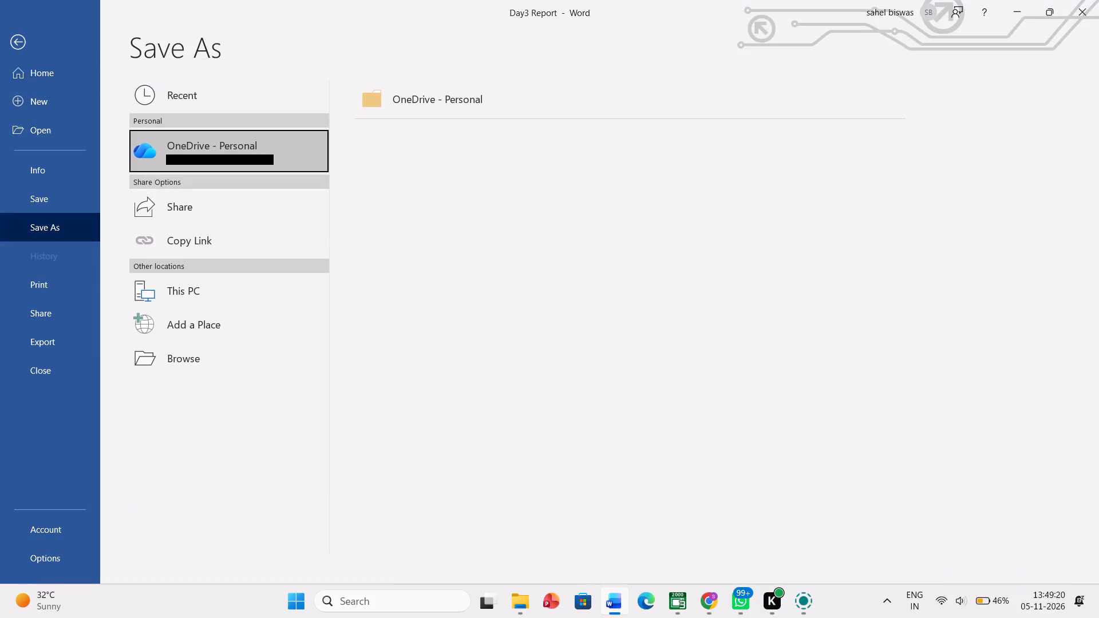
pyautogui.click(198, 303)
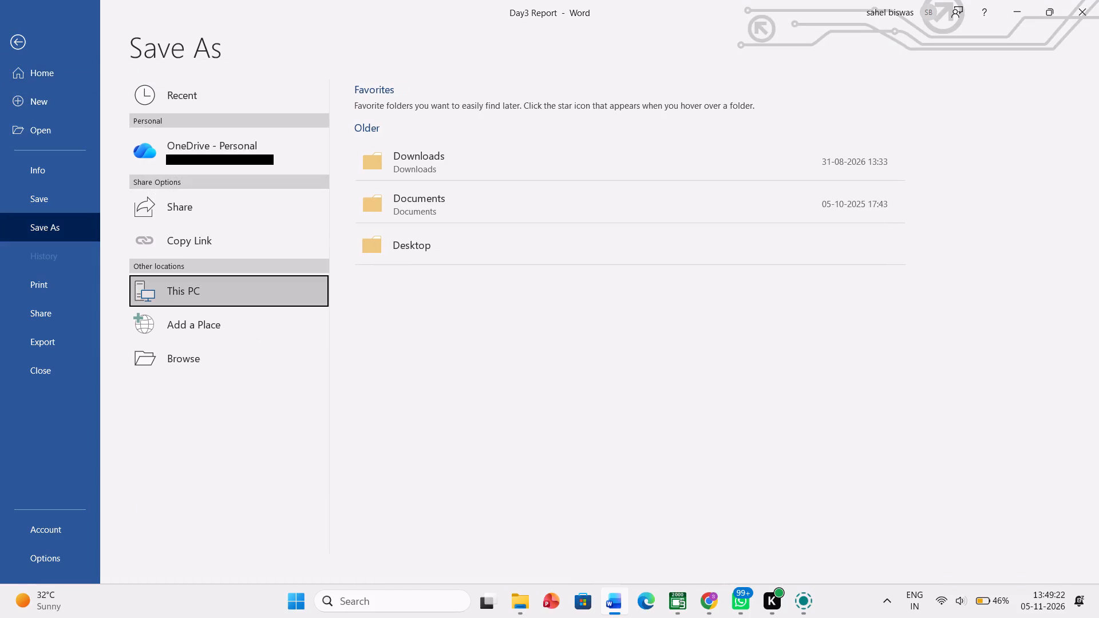
pyautogui.click(410, 165)
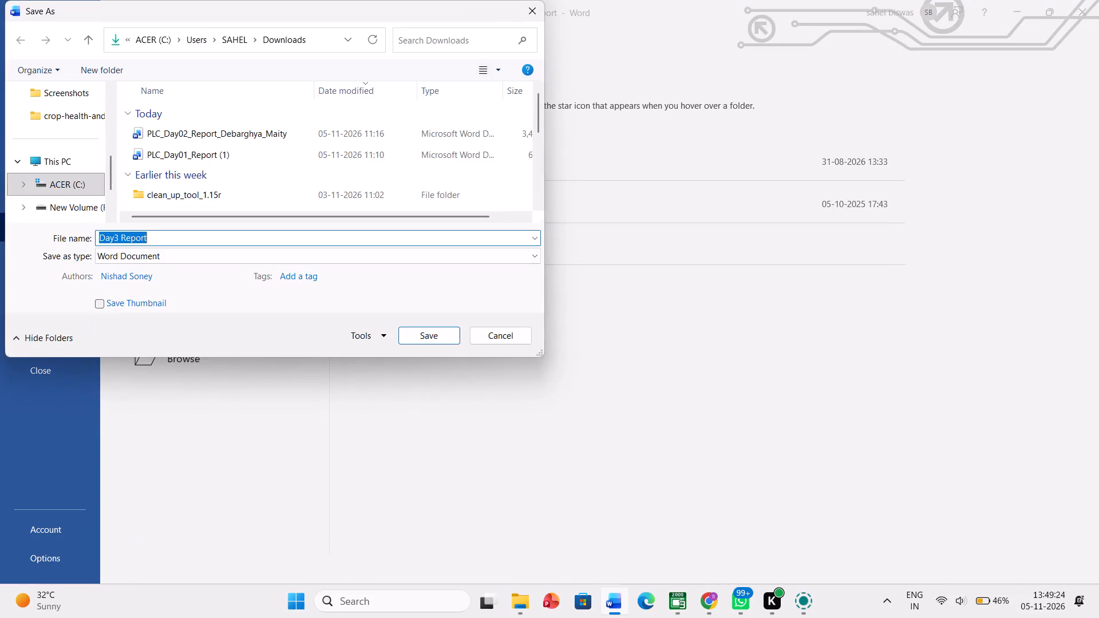
pyautogui.click(224, 238)
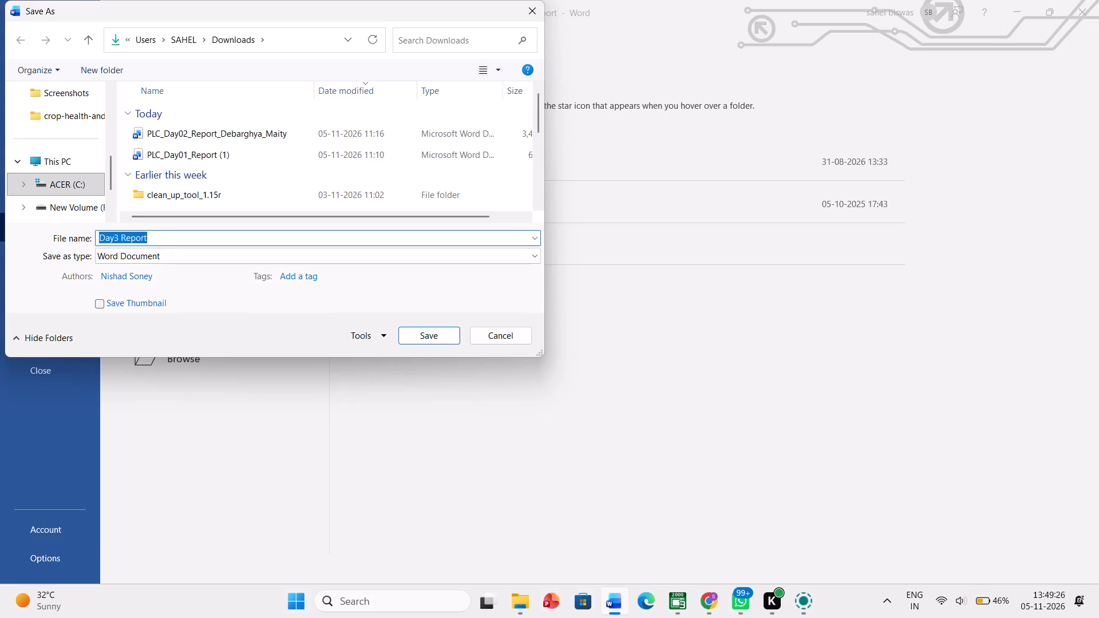
pyautogui.press('BackSpace')
pyautogui.press('BackSpace')
pyautogui.press('BackSpace')
pyautogui.press('BackSpace')
pyautogui.press('BackSpace')
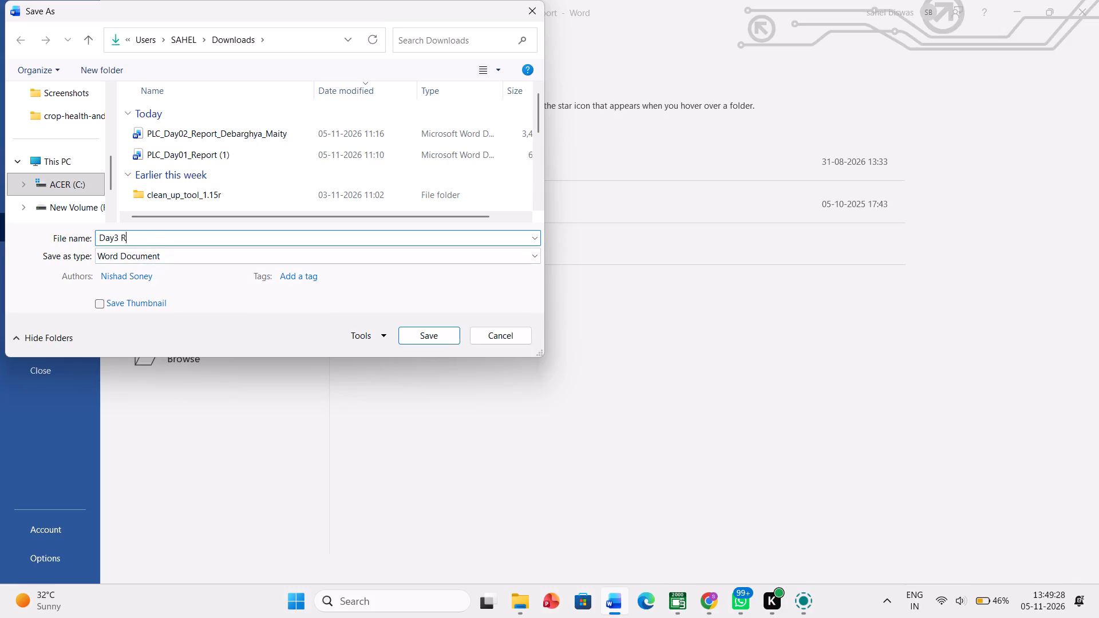
pyautogui.press('BackSpace')
pyautogui.click(430, 337)
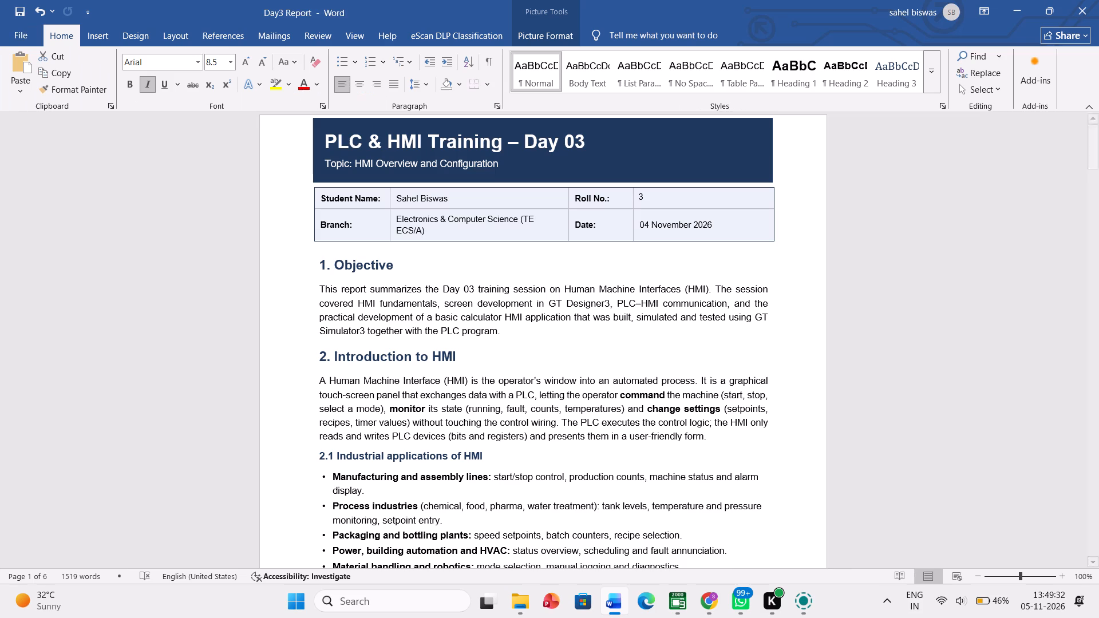
# Switch to Chrome and attach the Day3 Word document from Downloads to the HMI Overview and Configuration assignment.
pyautogui.click(705, 601)
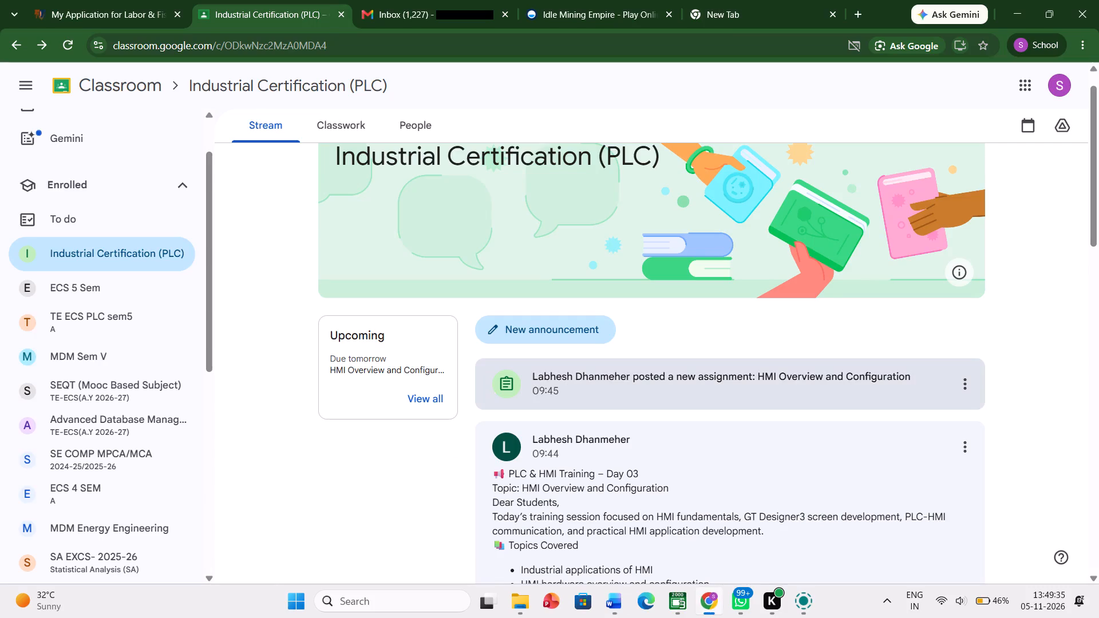
pyautogui.click(737, 396)
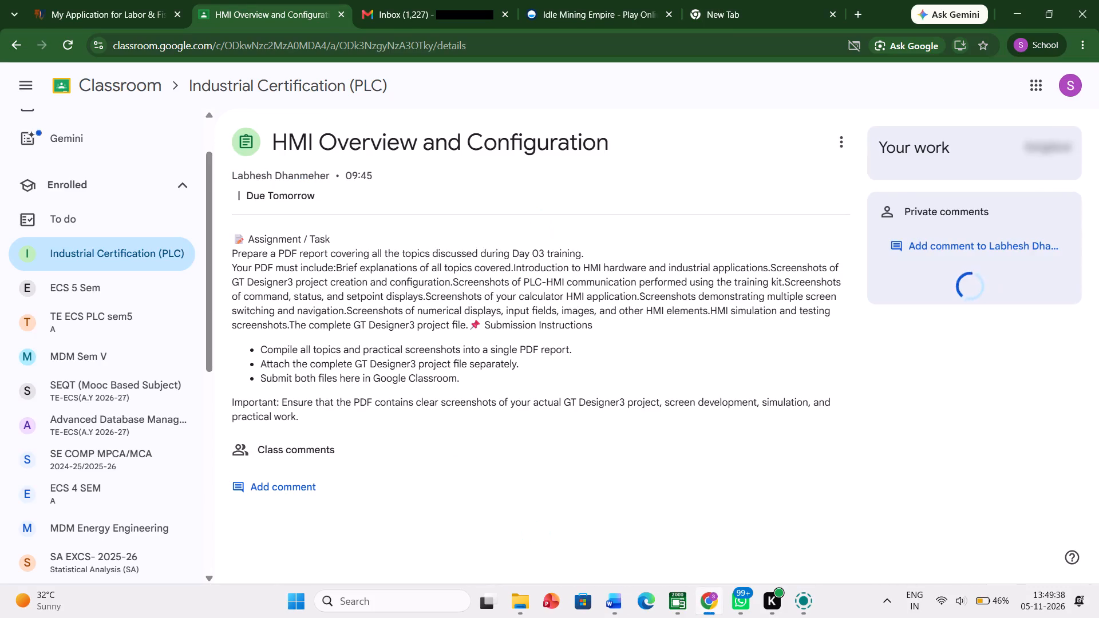
pyautogui.click(977, 183)
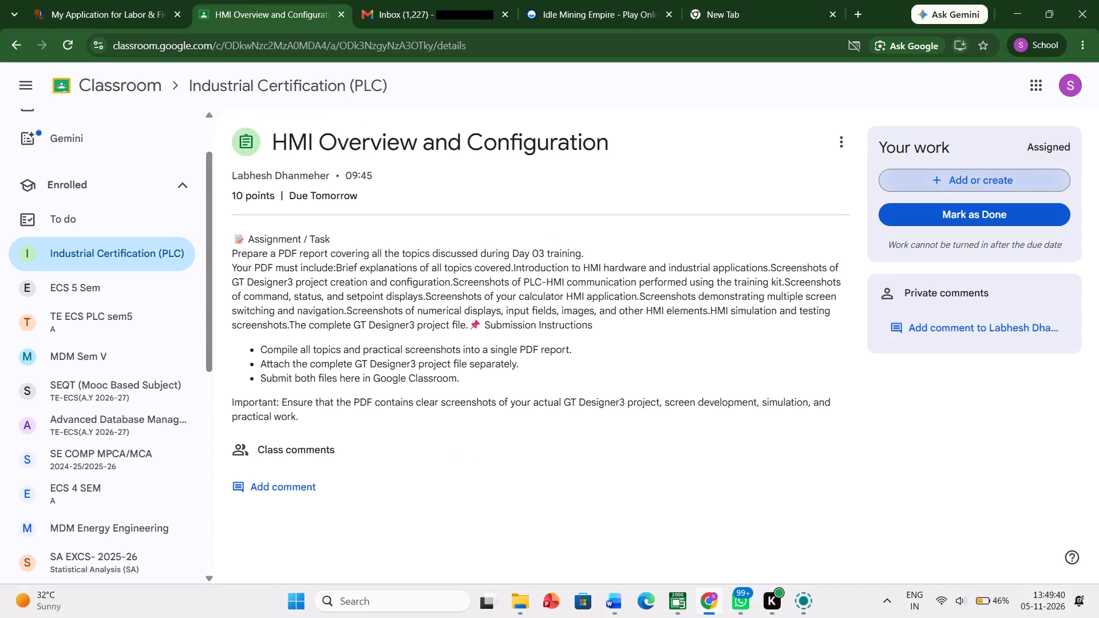
pyautogui.click(941, 219)
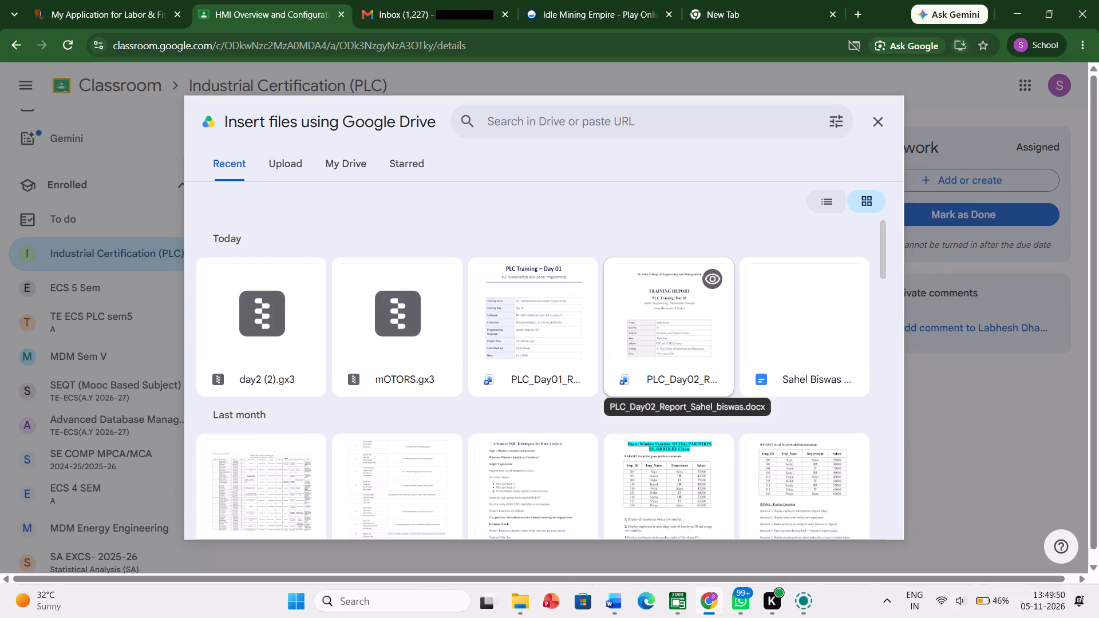
pyautogui.click(778, 371)
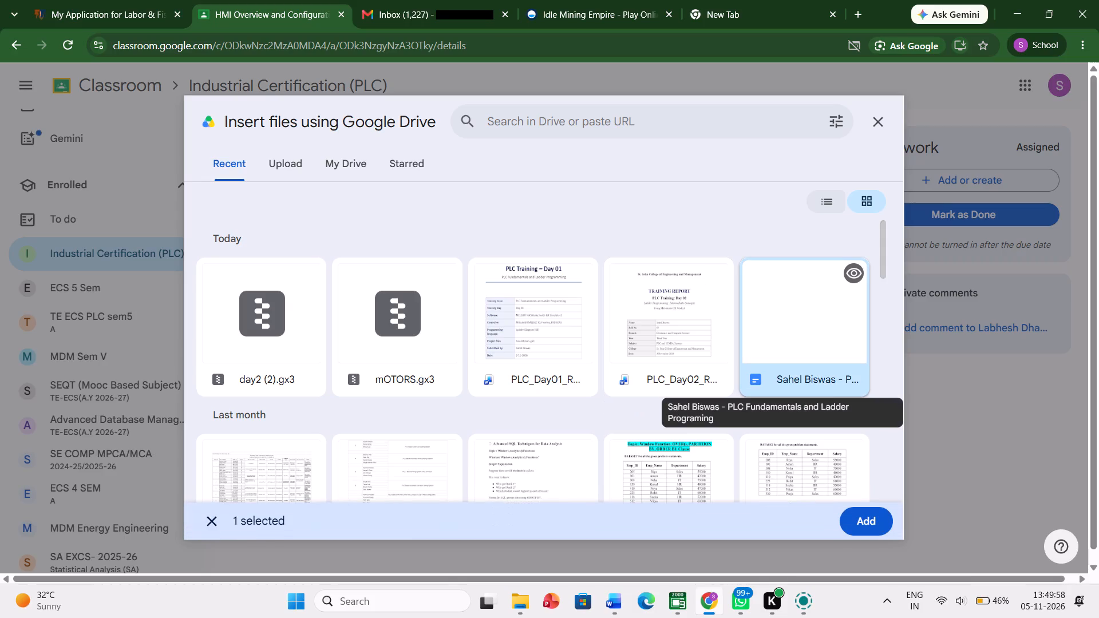
pyautogui.hscroll(1, 665, 379)
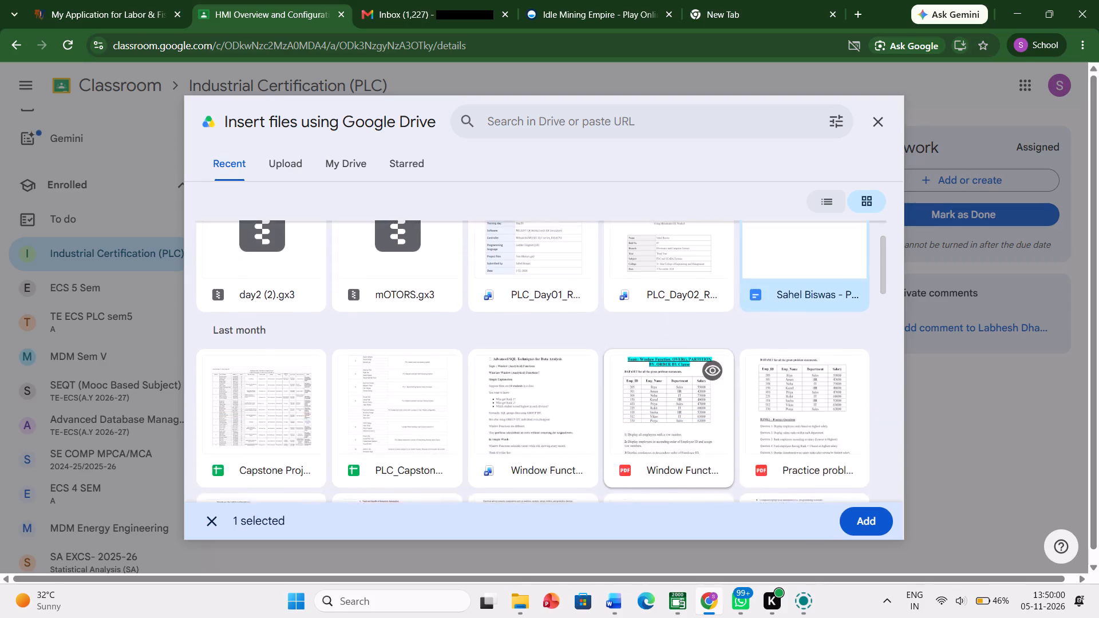
pyautogui.hscroll(1, 665, 379)
pyautogui.click(293, 159)
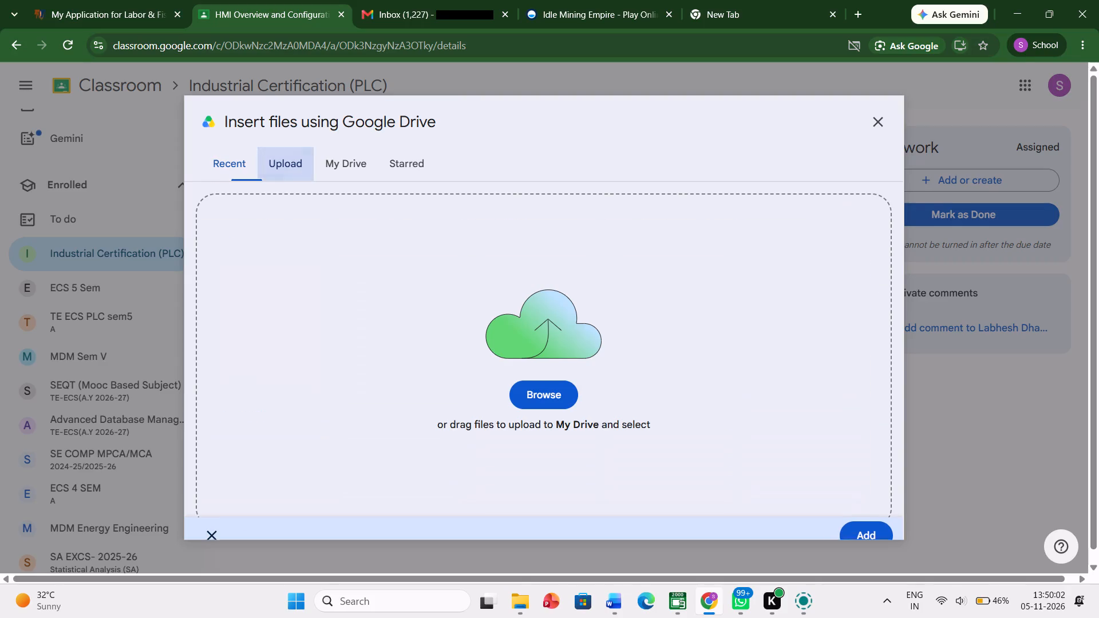
pyautogui.click(535, 399)
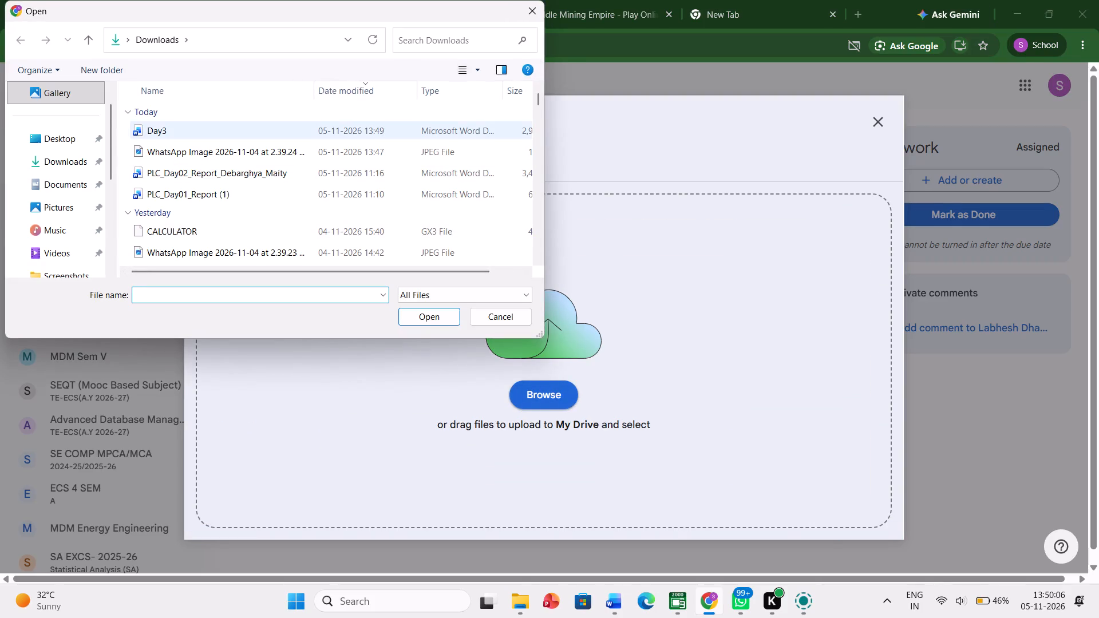
pyautogui.click(189, 135)
pyautogui.click(418, 318)
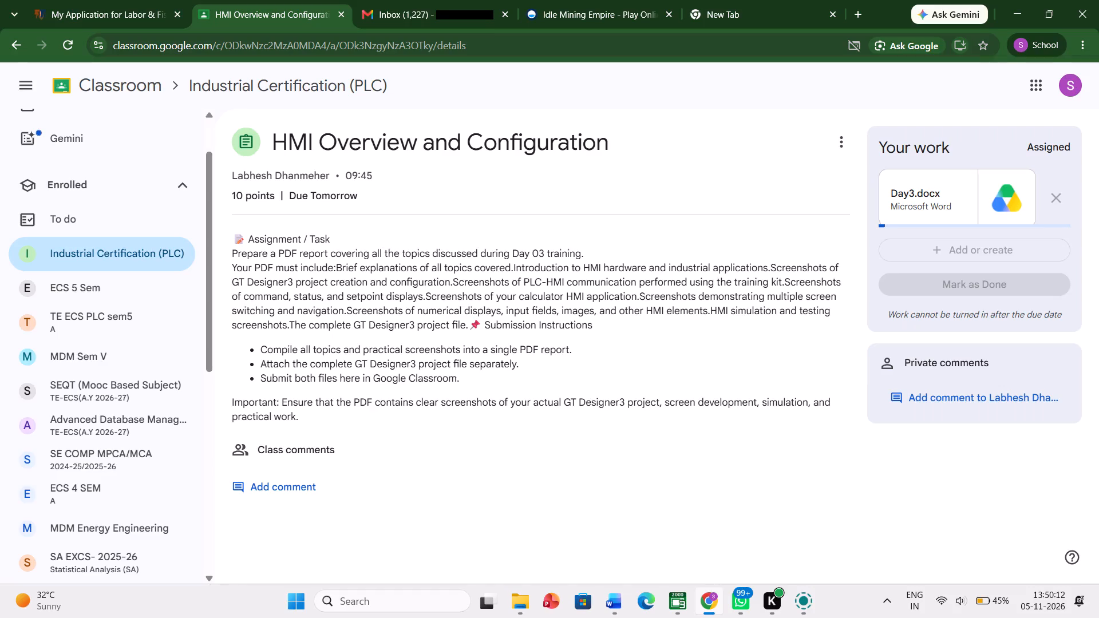
# Find the CALCULATOR GX3 project file in Downloads and attach it to the same assignment in Chrome.
pyautogui.click(508, 601)
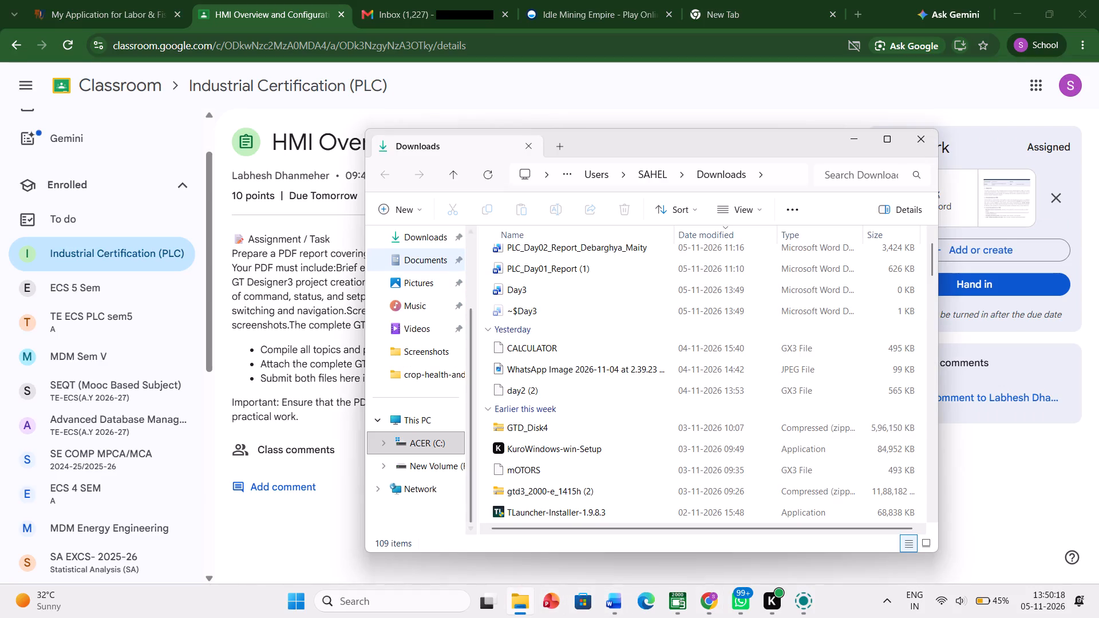
pyautogui.scroll(1, 519, 306)
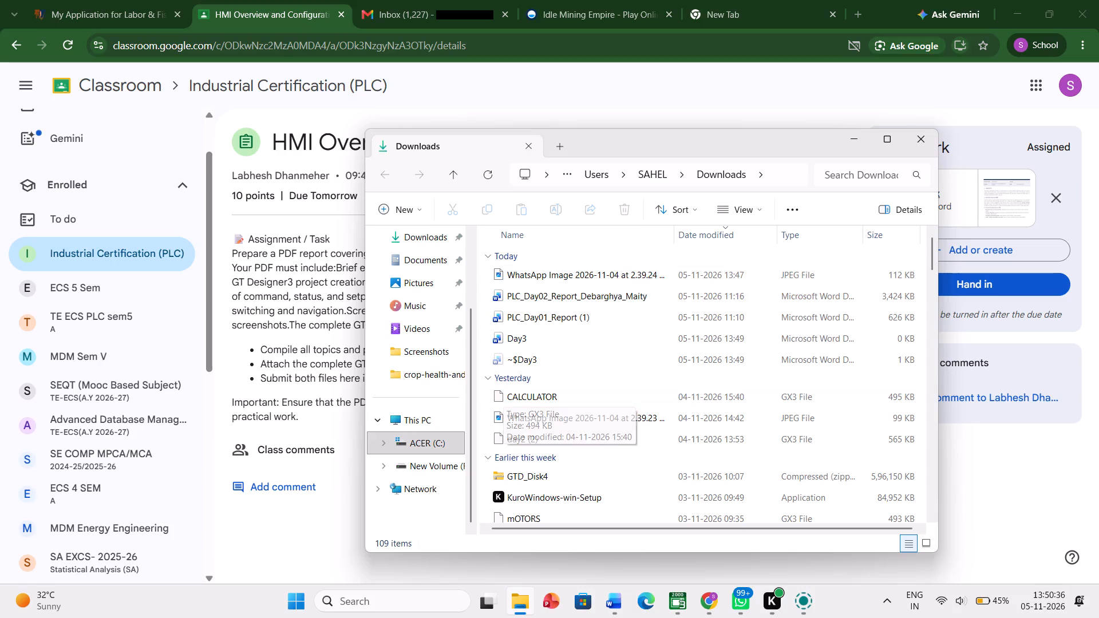
pyautogui.click(702, 599)
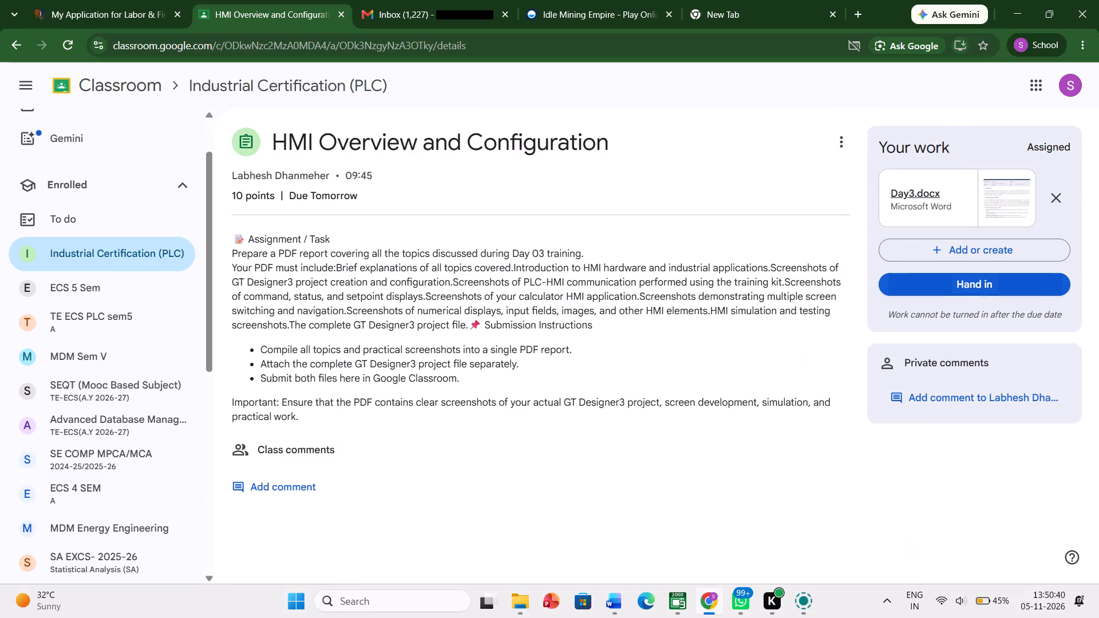
pyautogui.click(975, 253)
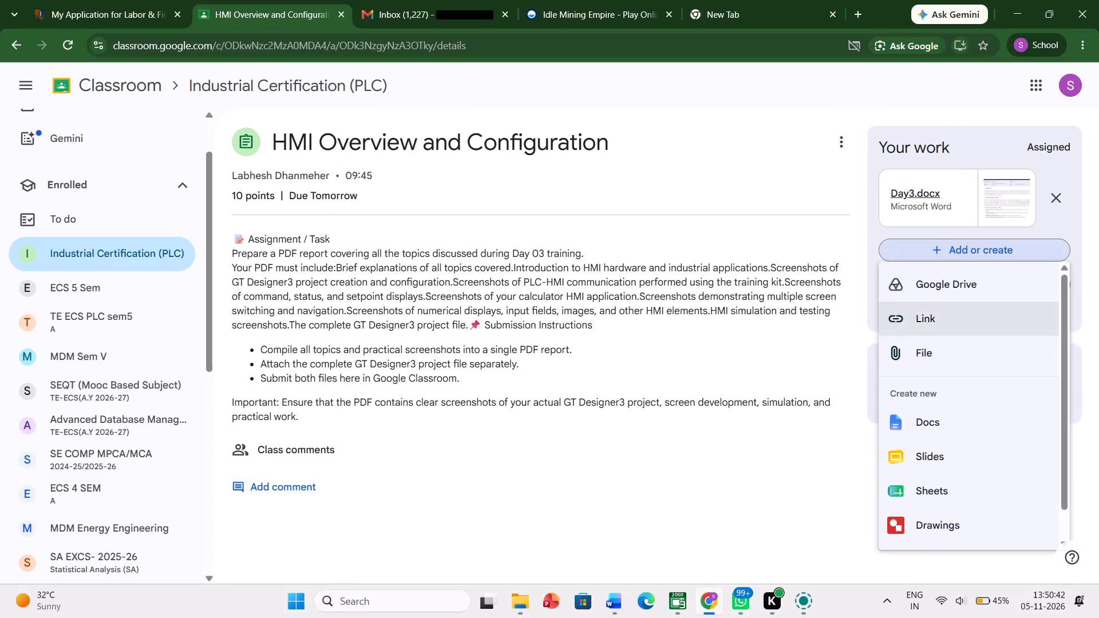
pyautogui.click(932, 283)
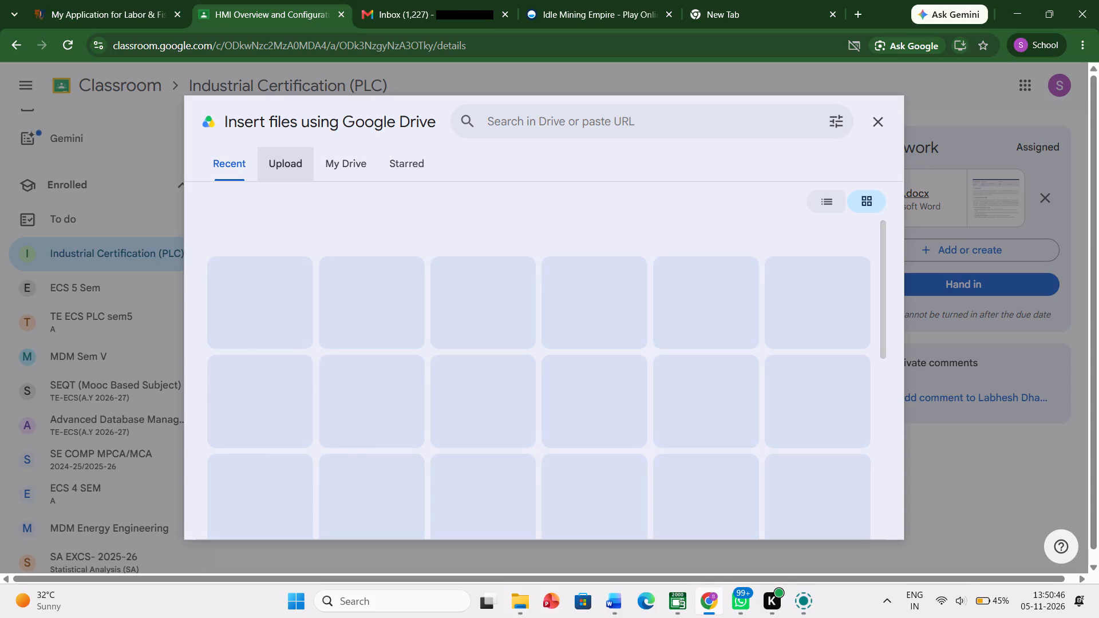
pyautogui.click(272, 161)
pyautogui.click(527, 387)
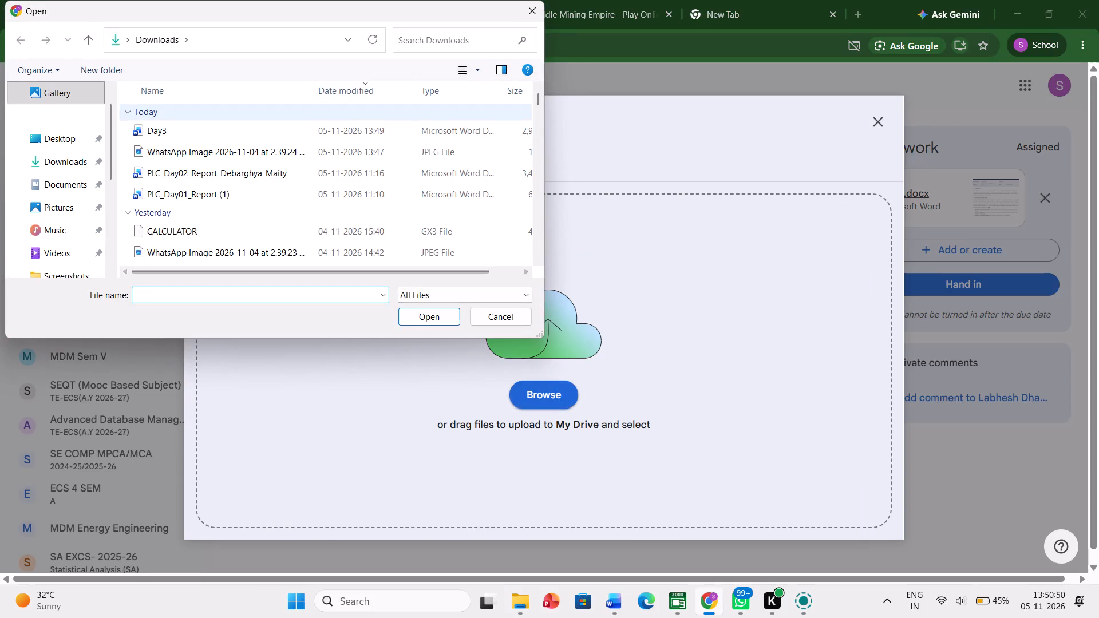
pyautogui.click(202, 232)
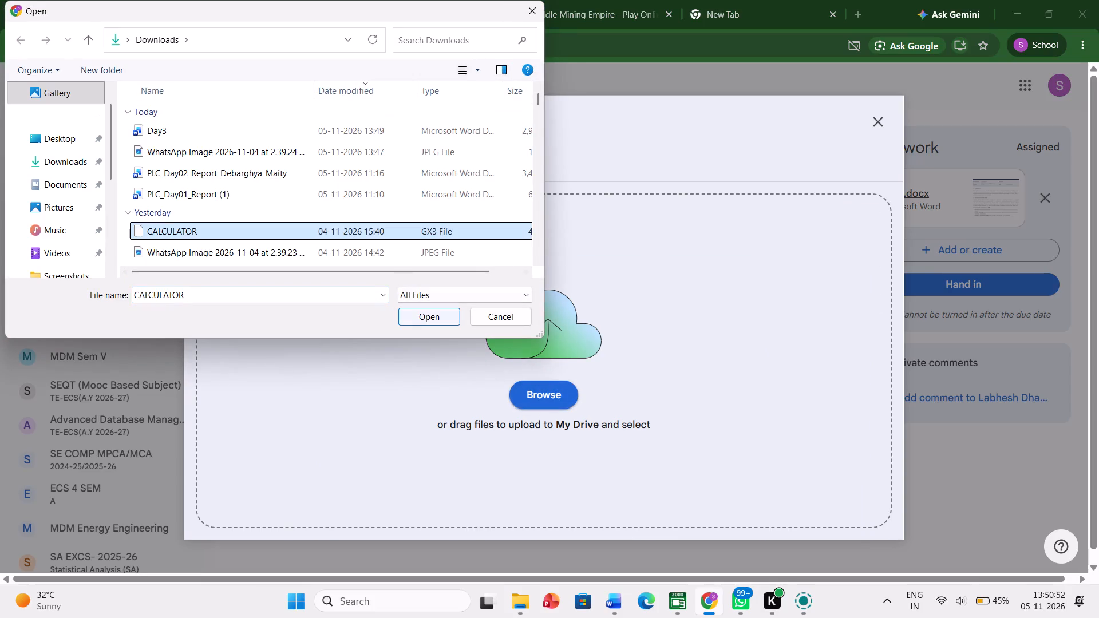
pyautogui.click(422, 314)
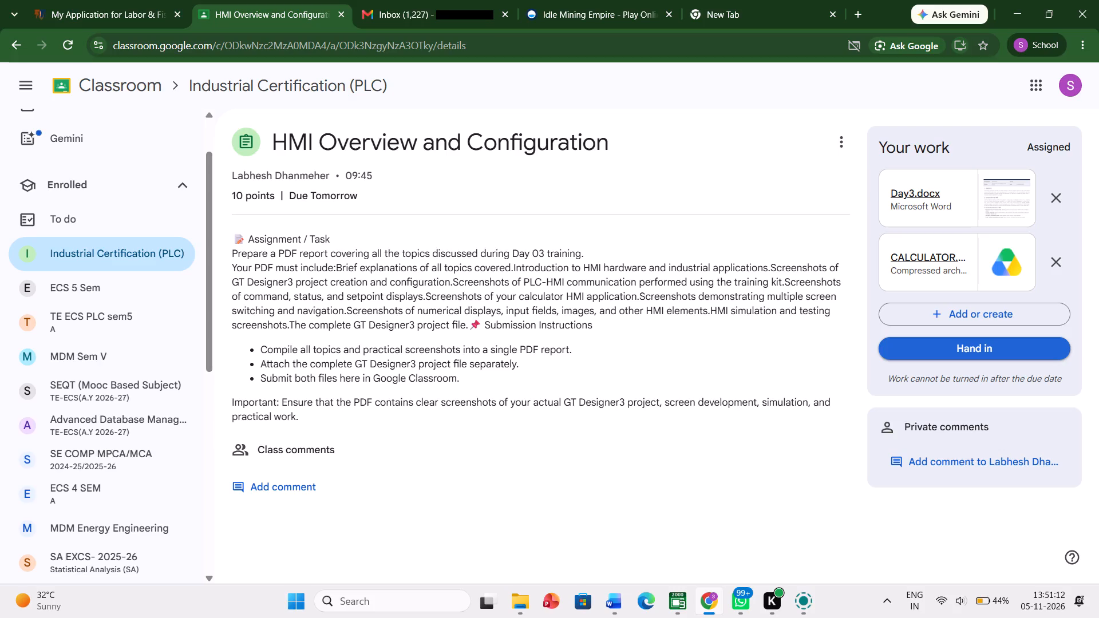
# Hand in the HMI Overview and Configuration assignment with Day3.docx and CALCULATOR.gx3 attached.
pyautogui.click(957, 351)
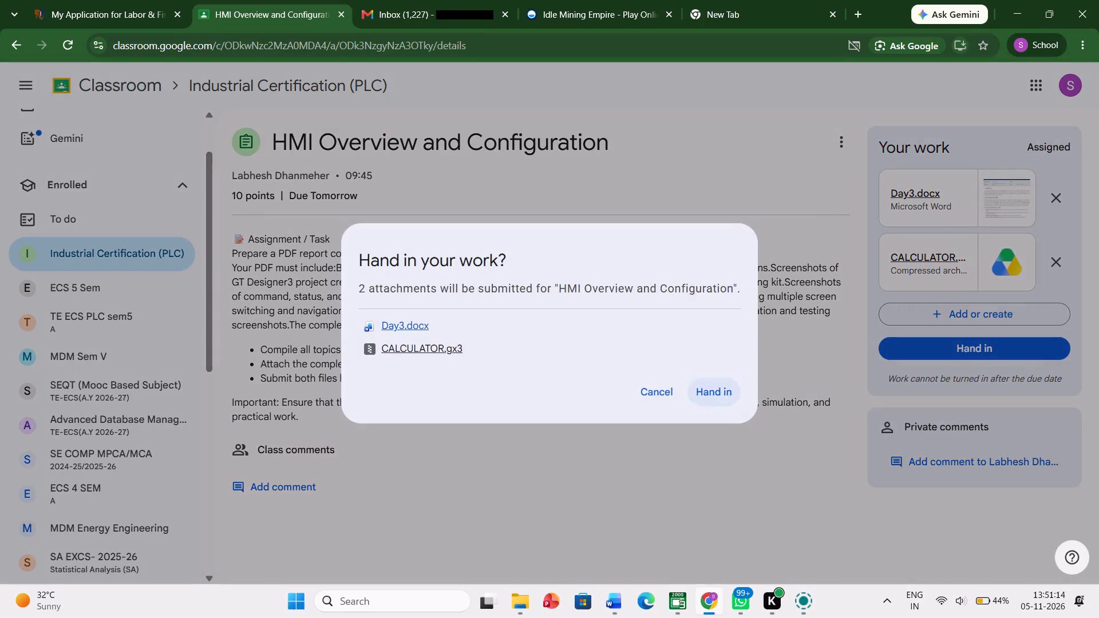
pyautogui.click(705, 396)
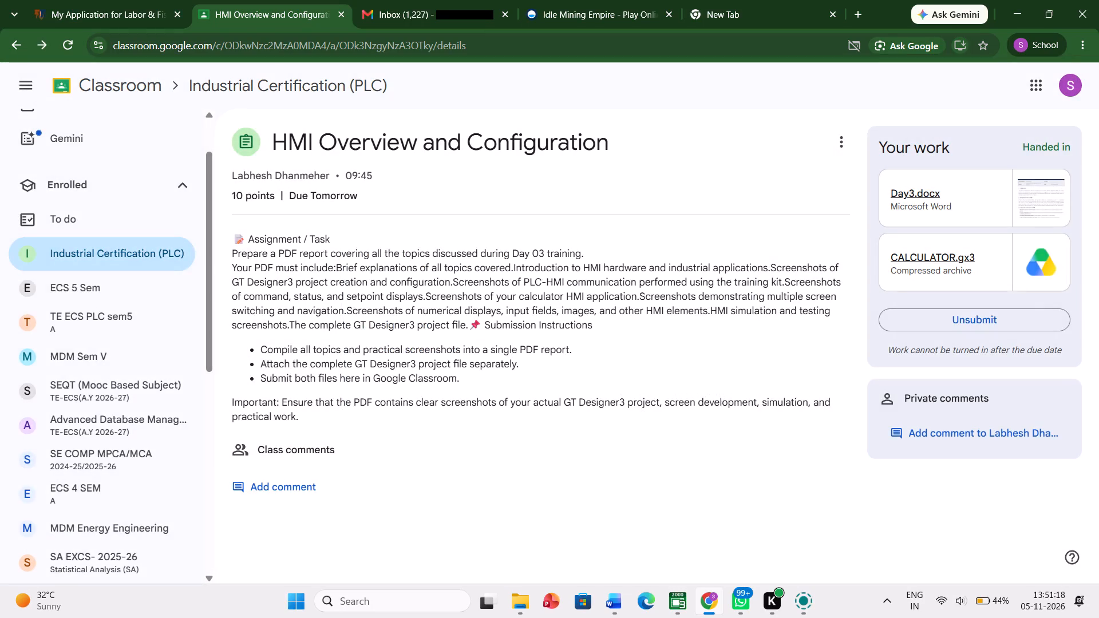
# Switch to Word and review the Day3 report from the title block through the calculator screen figures to the Conclusion.
pyautogui.click(607, 603)
pyautogui.scroll(-1, 635, 426)
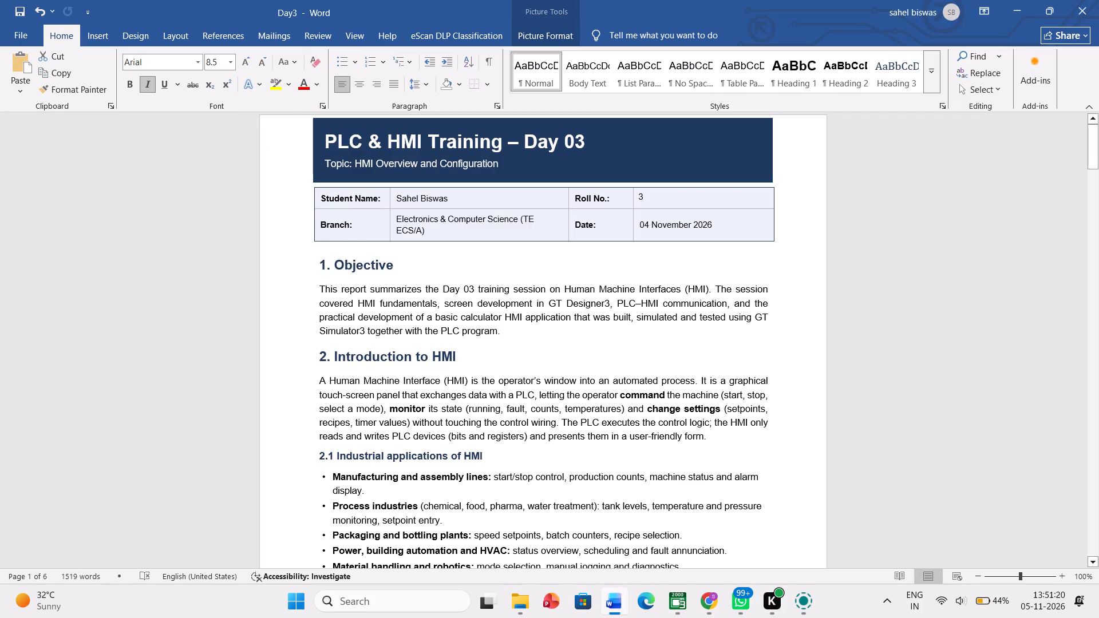
pyautogui.scroll(-7, 635, 426)
pyautogui.scroll(1, 635, 426)
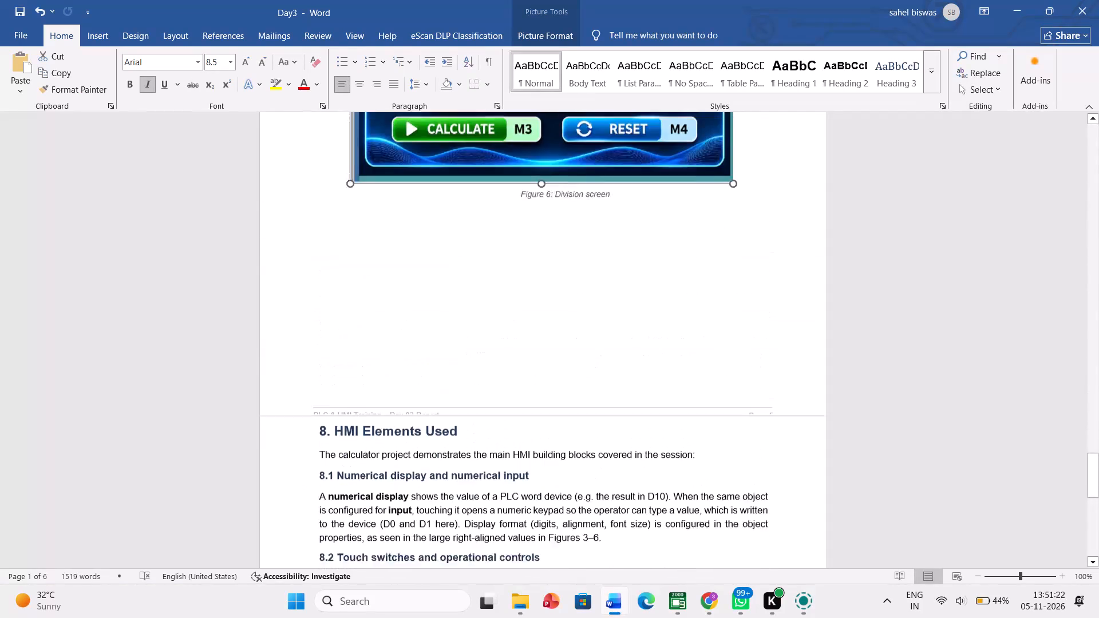
pyautogui.scroll(-6, 635, 426)
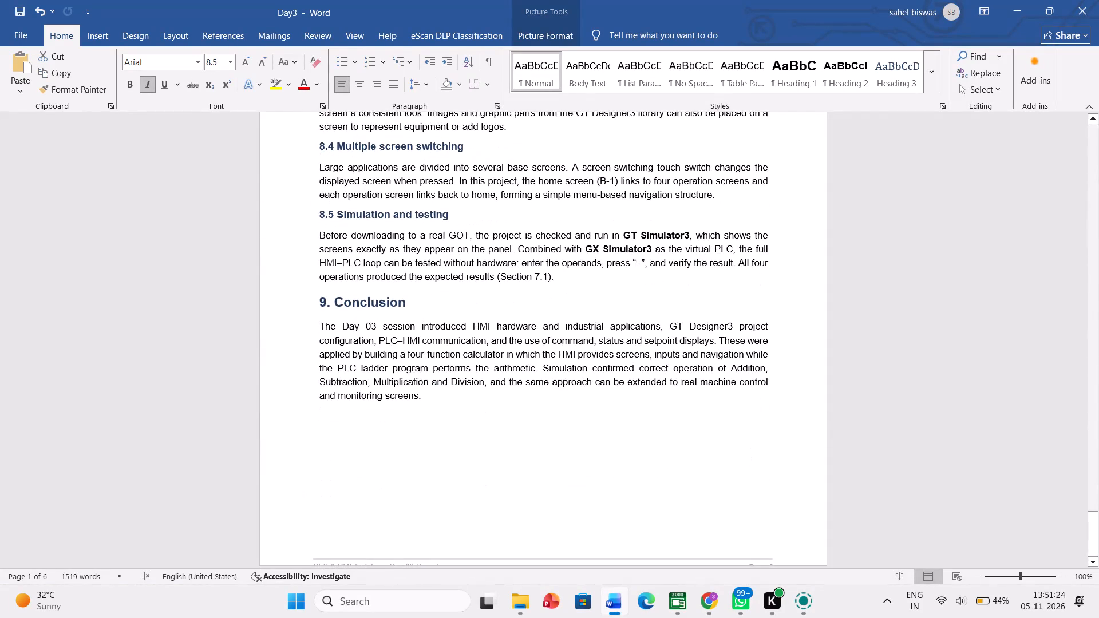
pyautogui.scroll(-2, 635, 426)
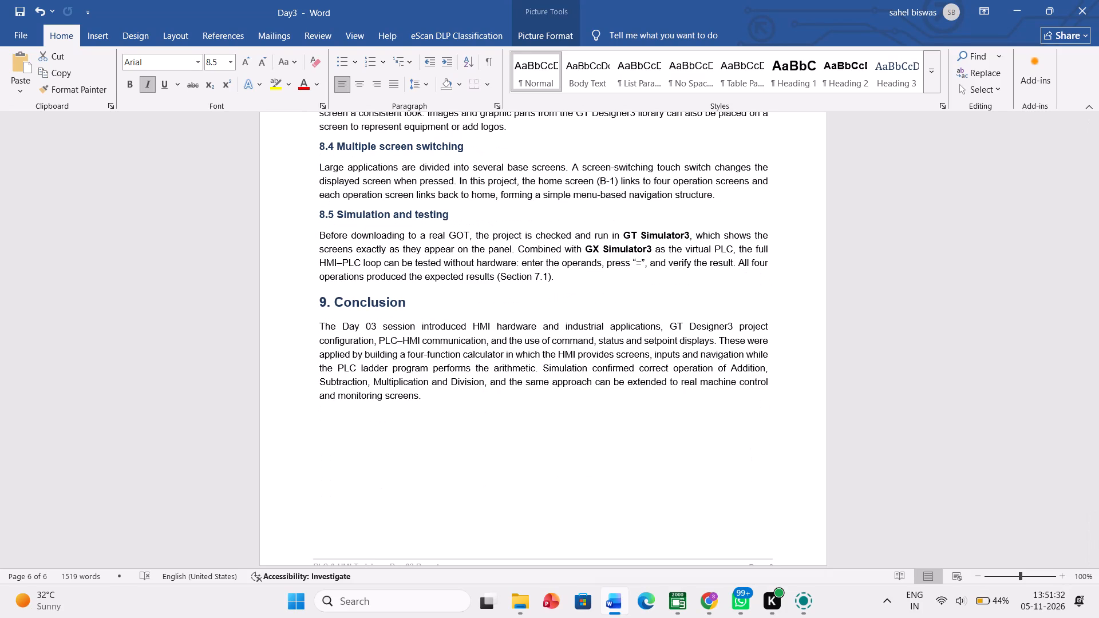
pyautogui.scroll(7, 635, 426)
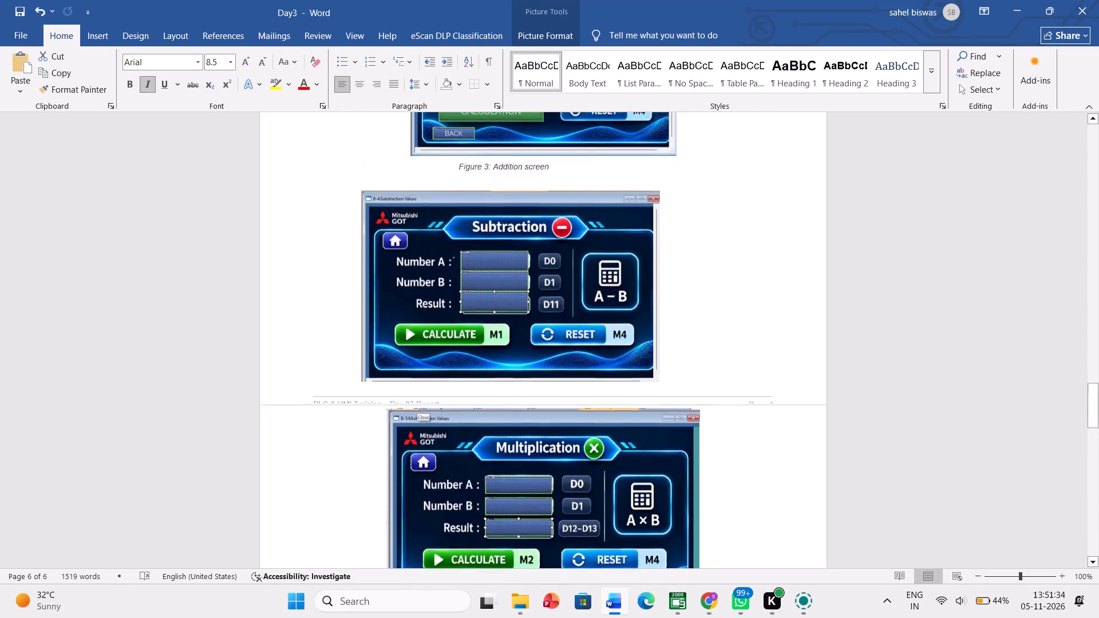
pyautogui.scroll(6, 635, 426)
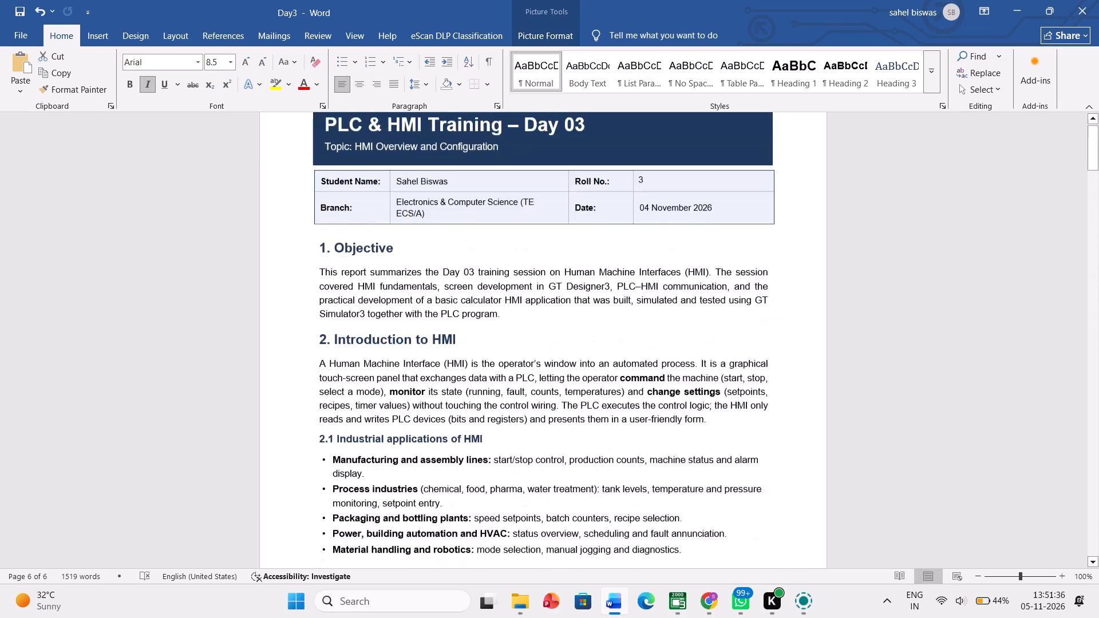
pyautogui.scroll(2, 635, 426)
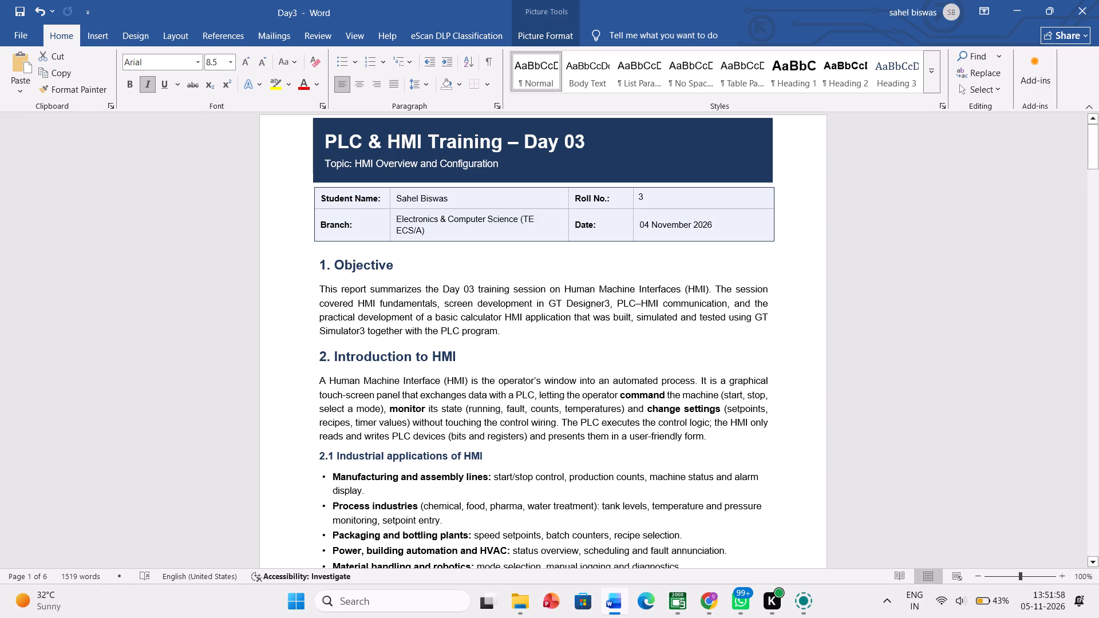
pyautogui.scroll(3, 537, 318)
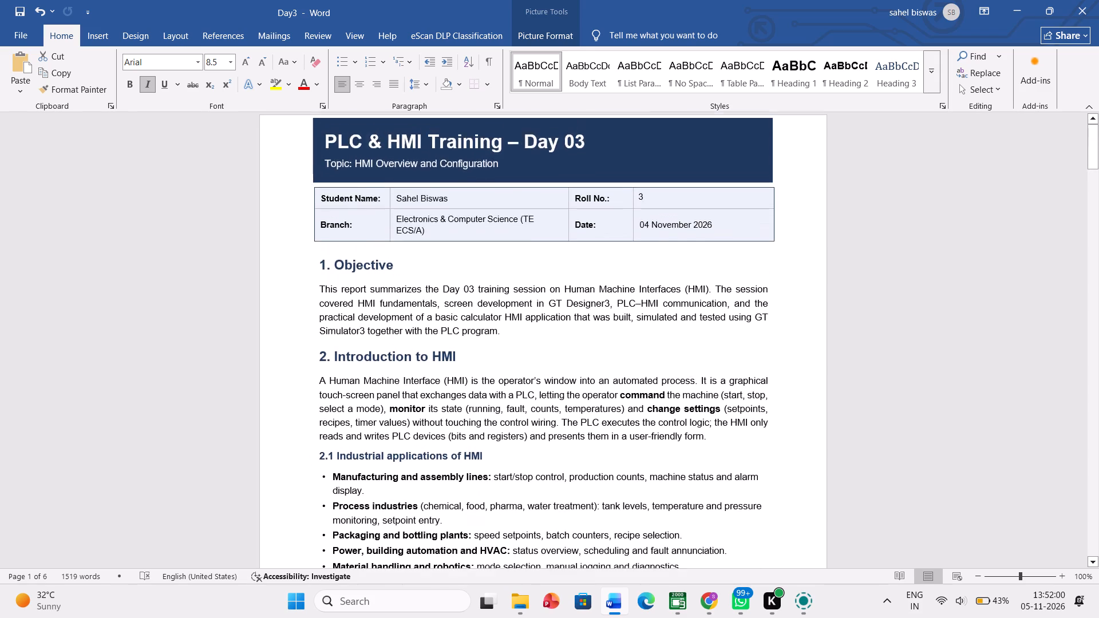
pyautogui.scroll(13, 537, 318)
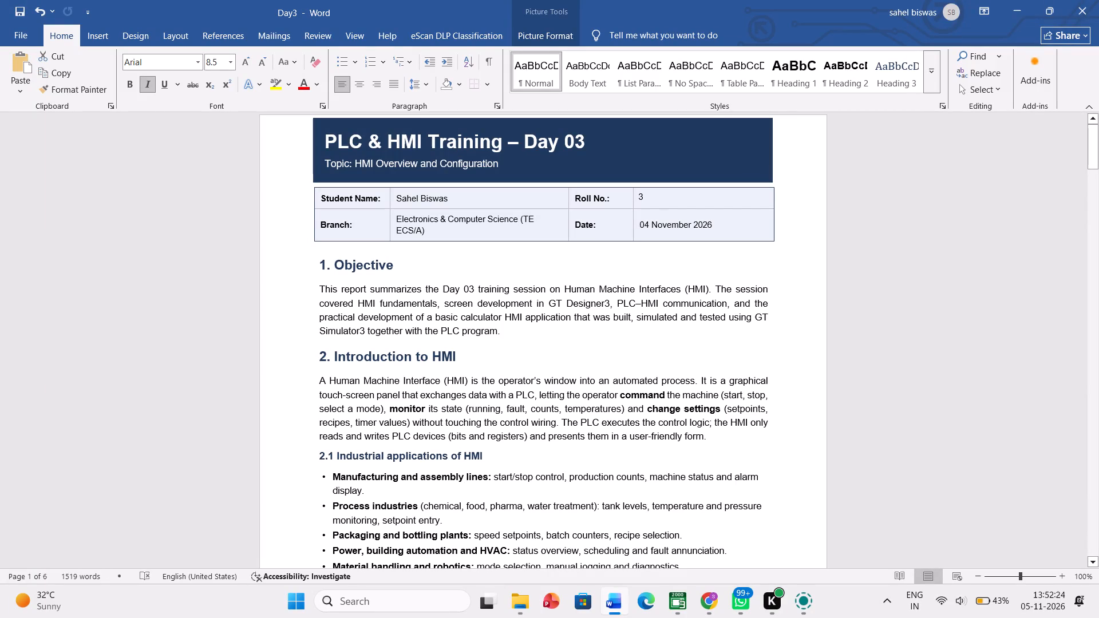
# Connect the computer to the JYOTIRANSH 2635 Wi-Fi network in place of MCA-WR-2.
pyautogui.click(940, 597)
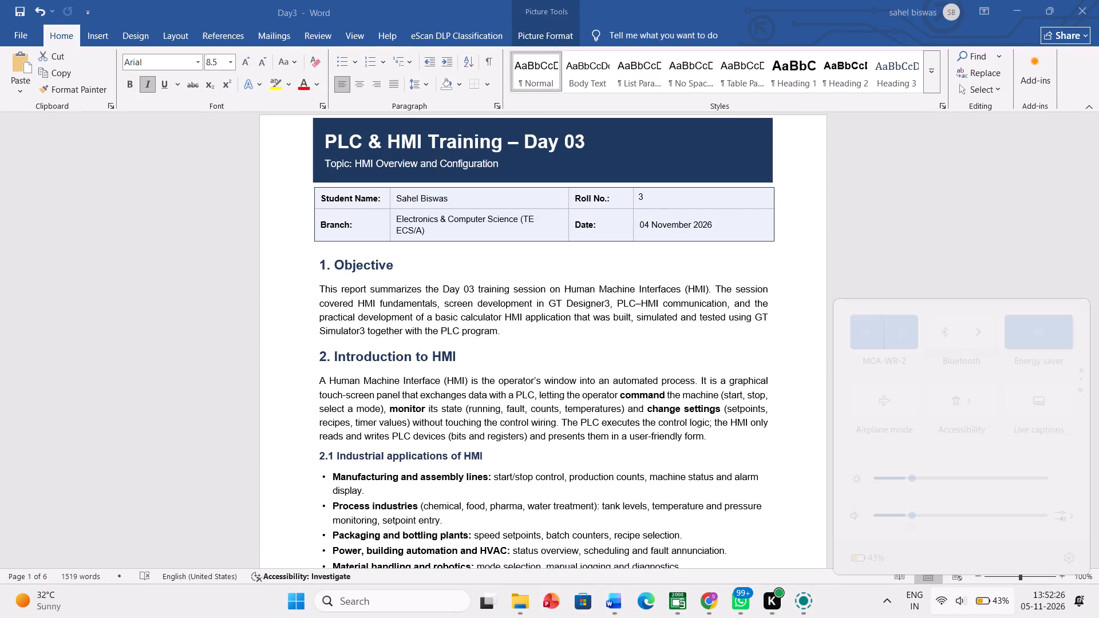
pyautogui.click(940, 597)
pyautogui.click(940, 597)
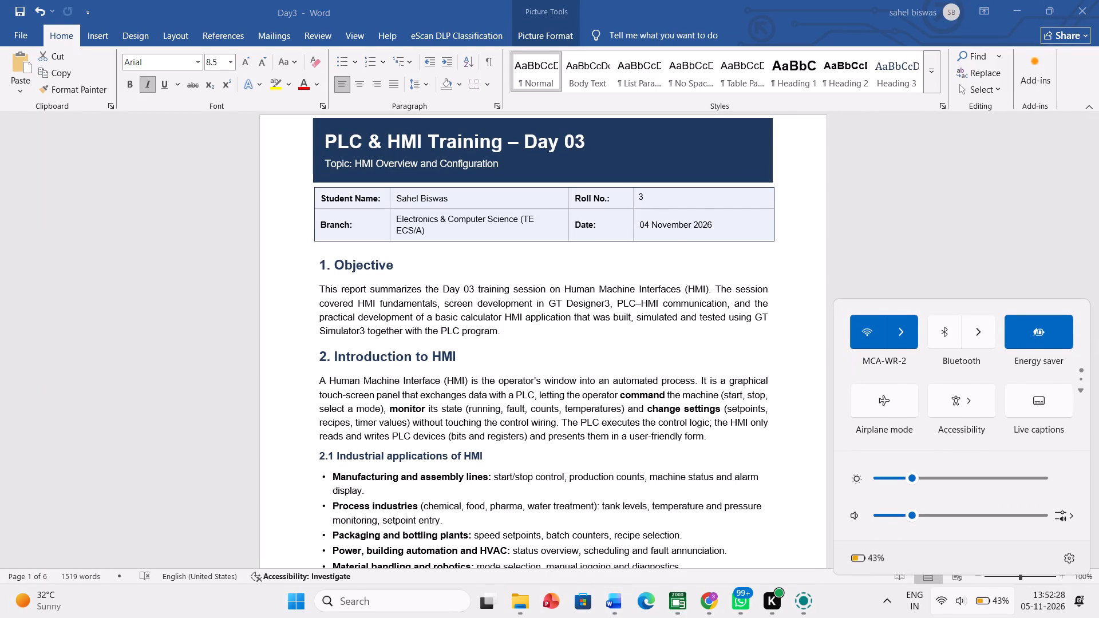
pyautogui.click(906, 320)
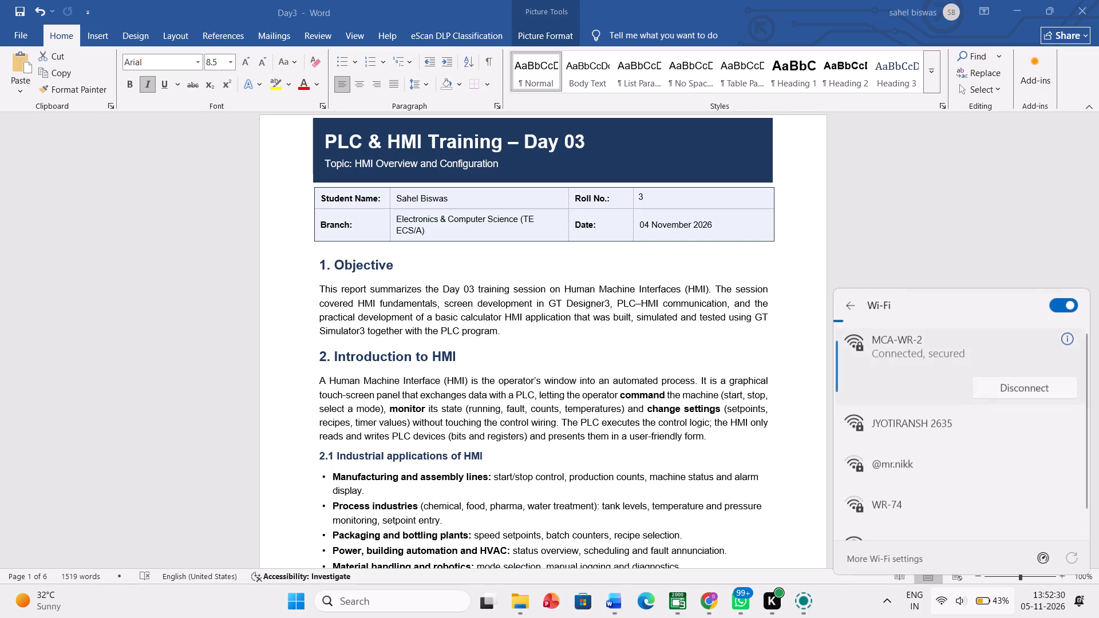
pyautogui.click(878, 409)
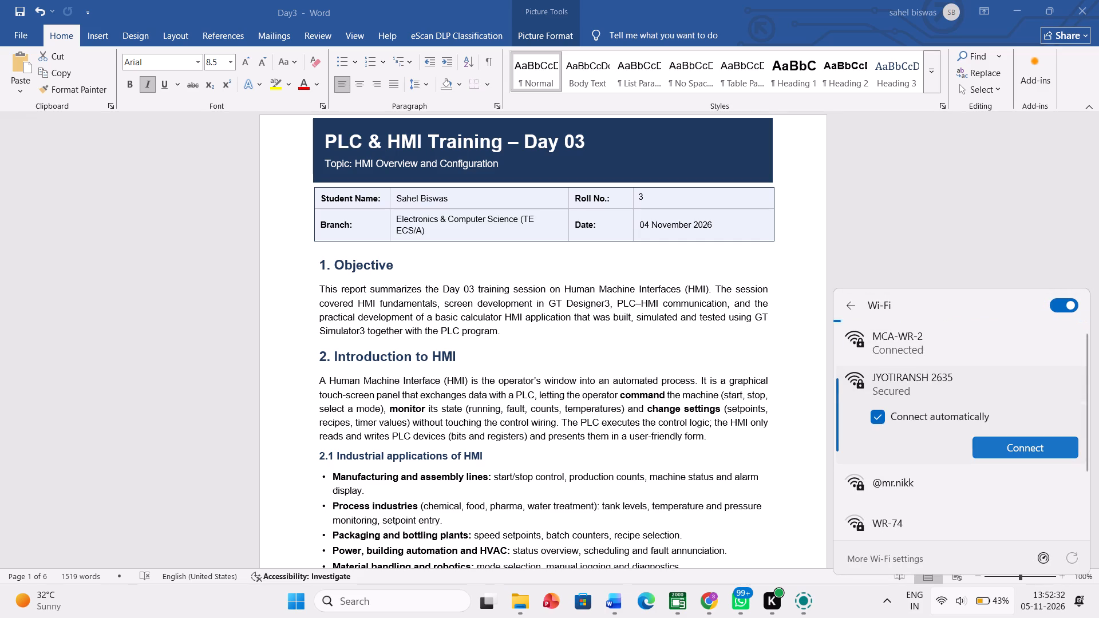
pyautogui.click(1018, 453)
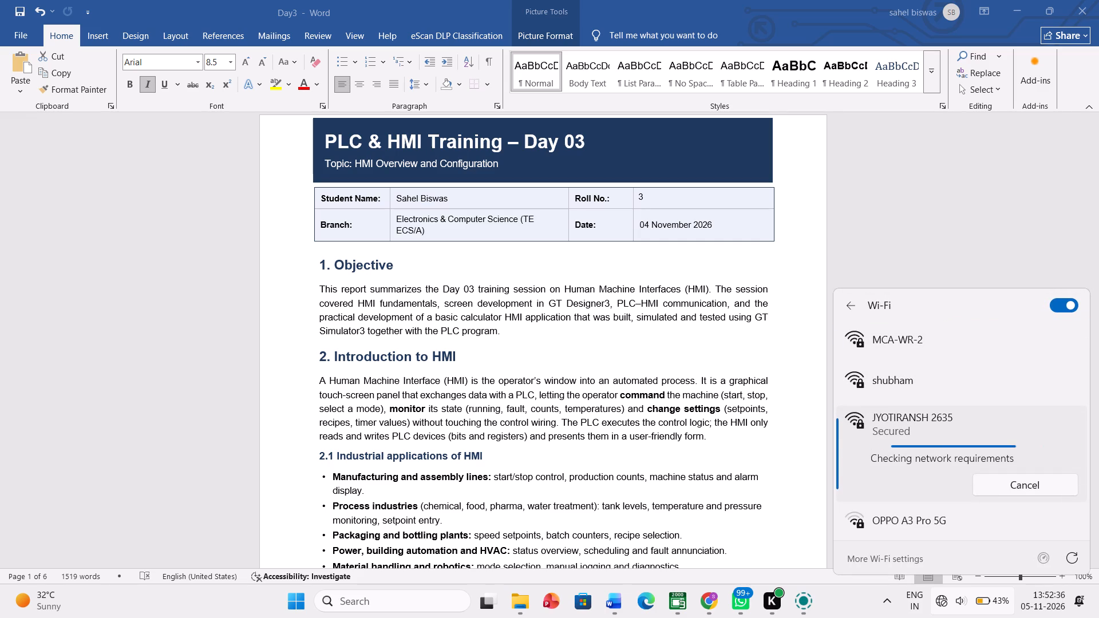
pyautogui.click(848, 246)
# Switch to Chrome and check the HMI Overview and Configuration assignment page with its submitted files.
pyautogui.scroll(20, 654, 269)
pyautogui.scroll(8, 654, 269)
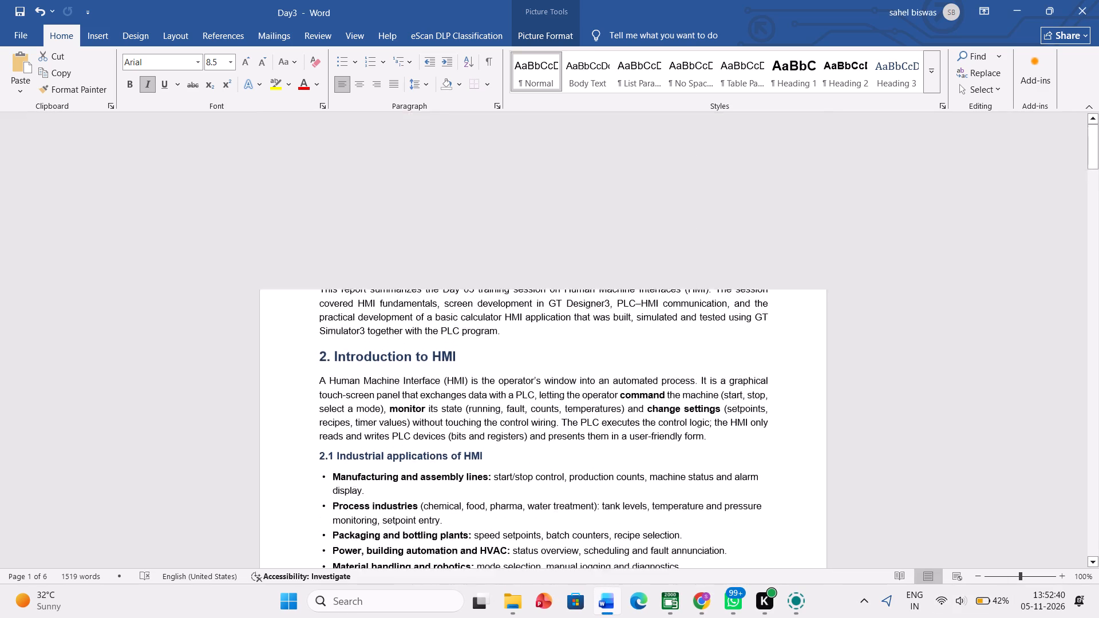
pyautogui.click(665, 589)
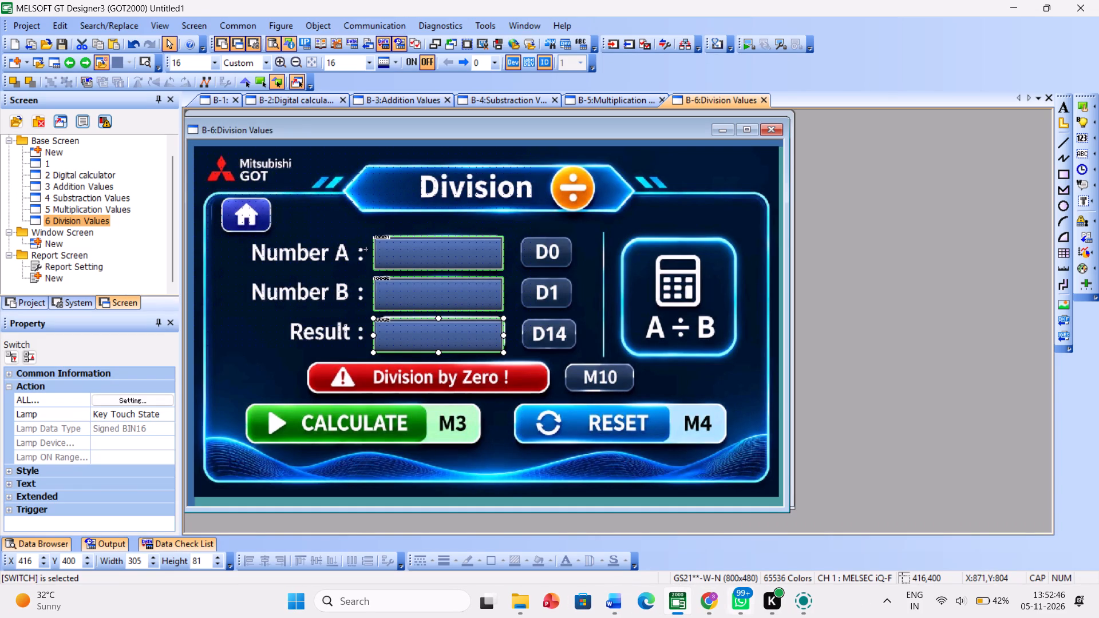
pyautogui.click(703, 605)
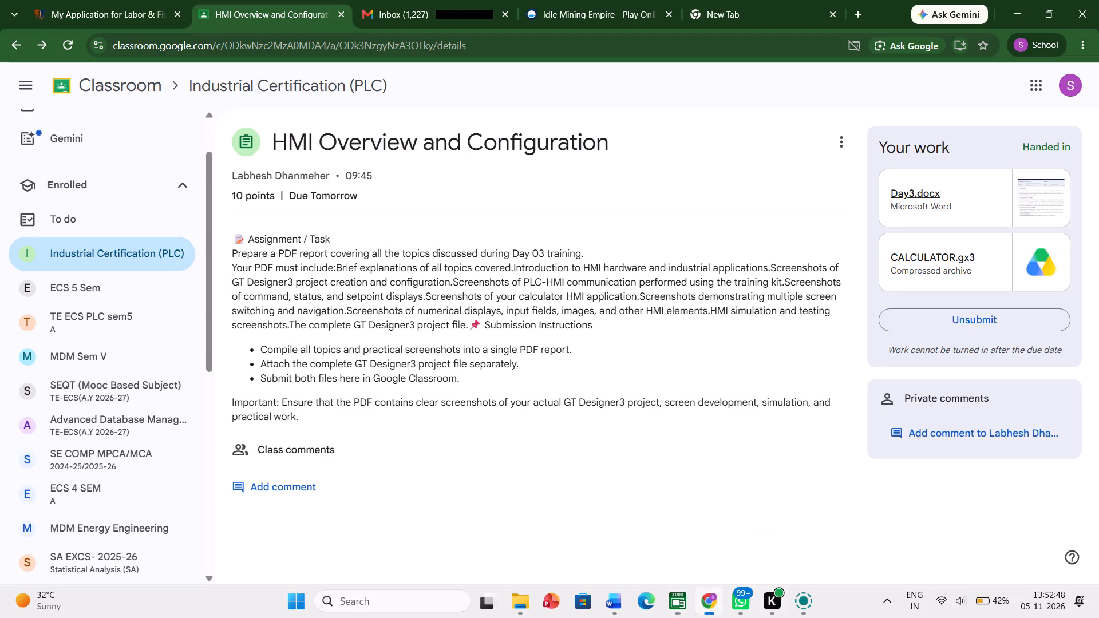
pyautogui.scroll(3, 768, 346)
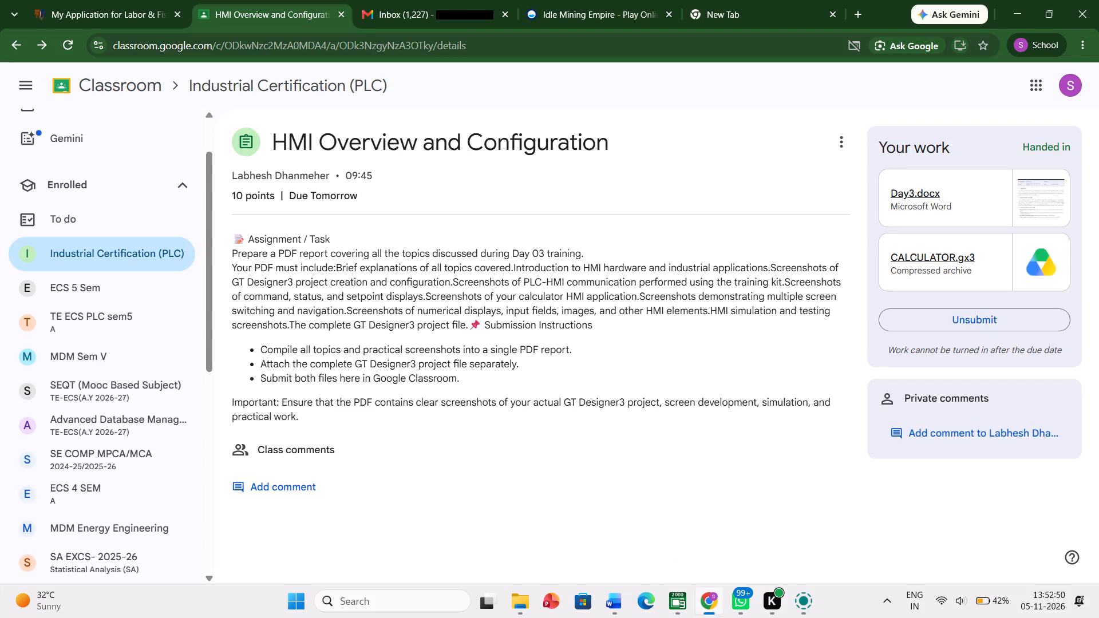
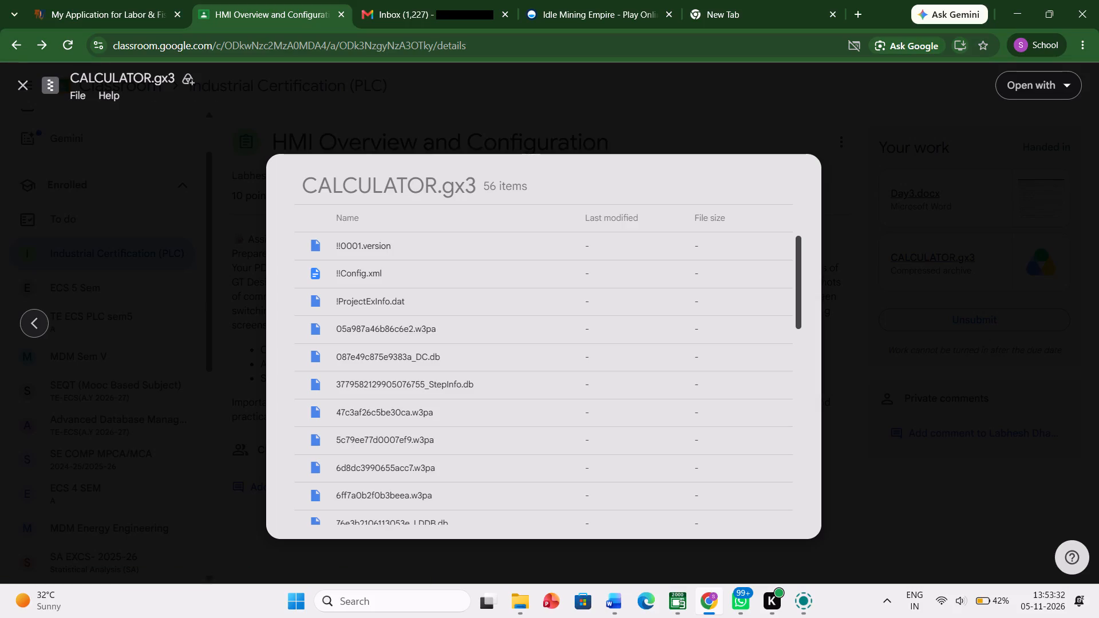
# Close the CALCULATOR.gx3 attachment preview to return to the HMI Overview and Configuration assignment page.
pyautogui.click(25, 89)
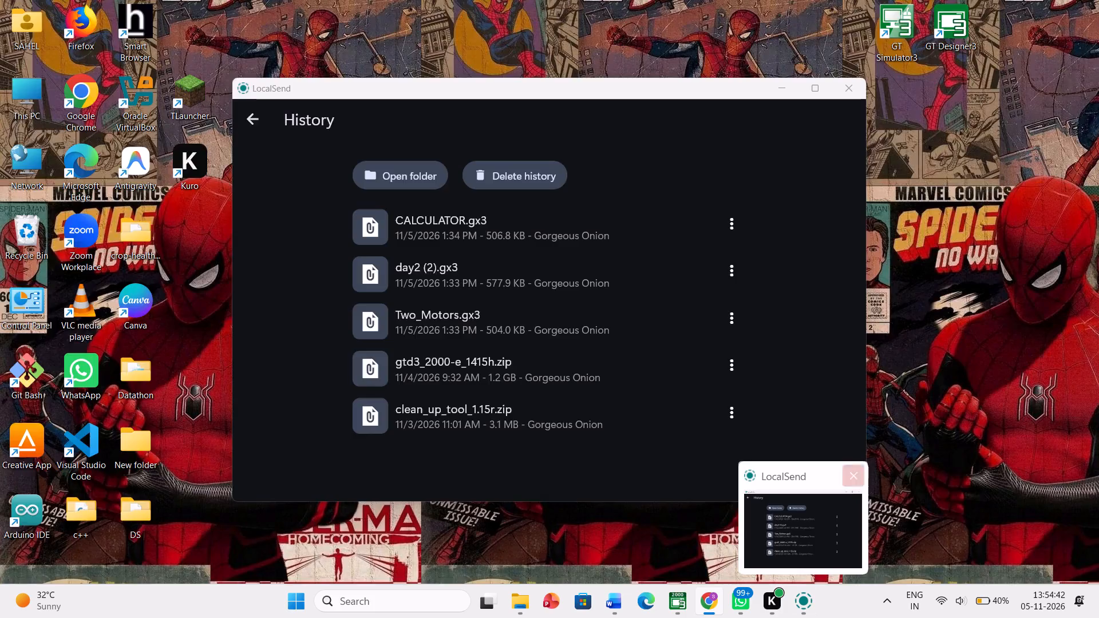
# Close the LocalSend window showing the transfer history.
pyautogui.click(847, 478)
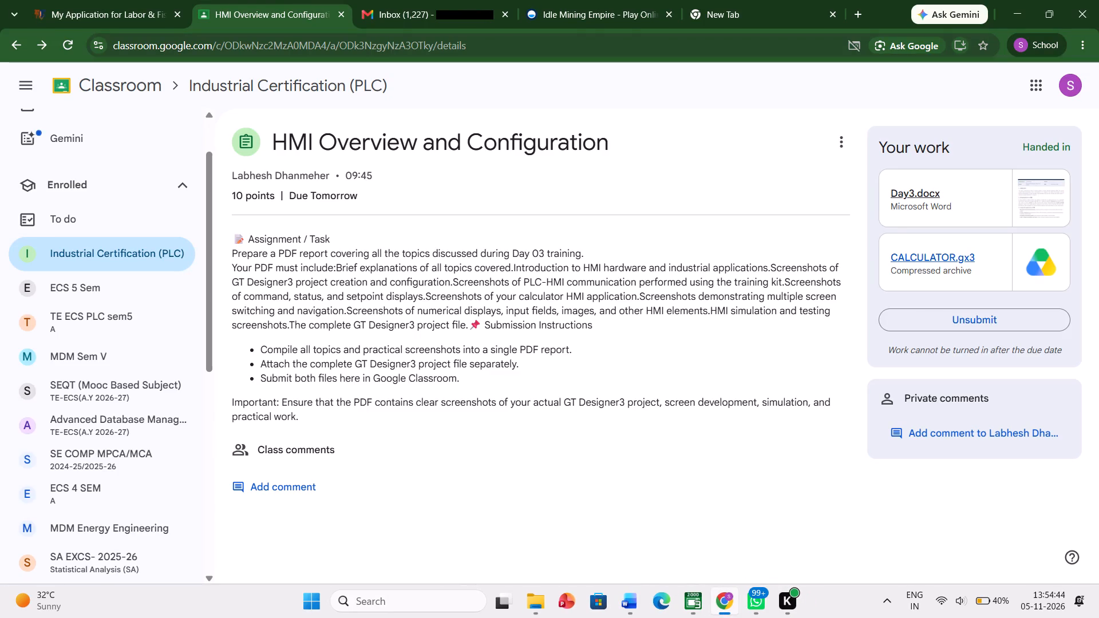
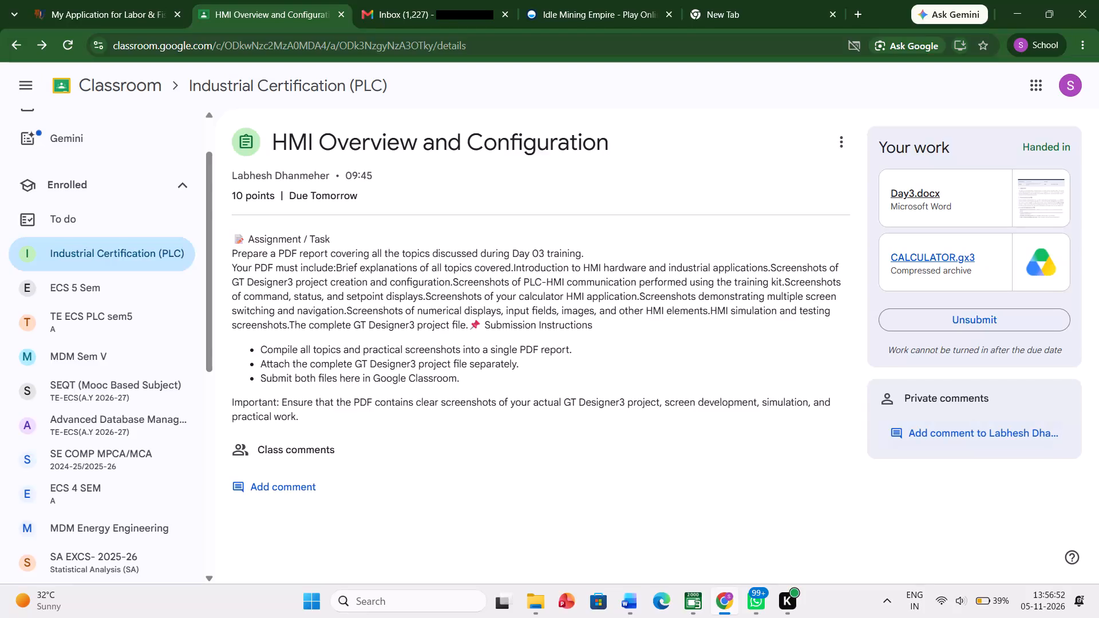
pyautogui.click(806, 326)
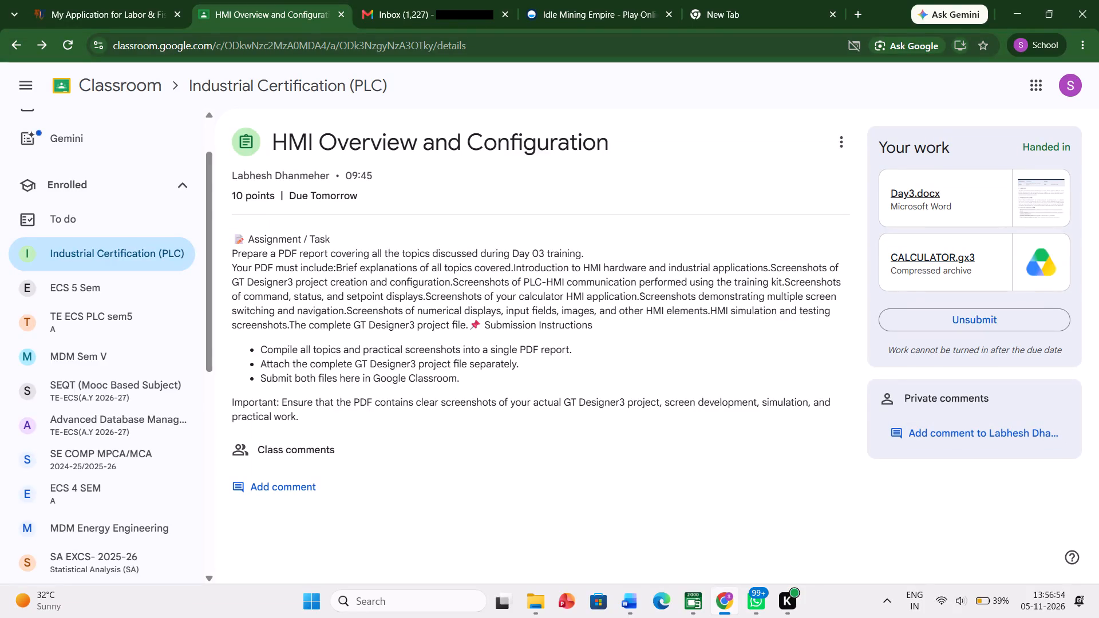